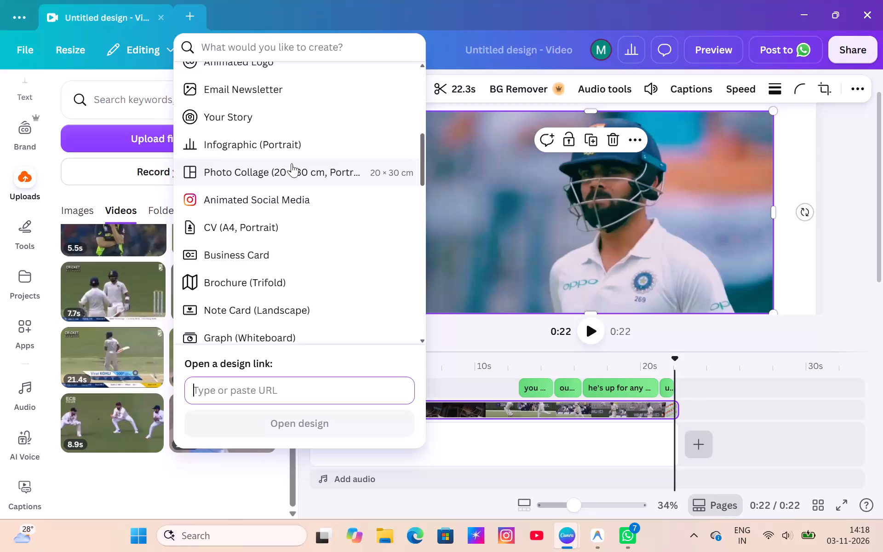
# Create a new blank design from the CV (A4, Portrait) format in the list of design types.
pyautogui.scroll(-2, 292, 163)
pyautogui.scroll(1, 292, 163)
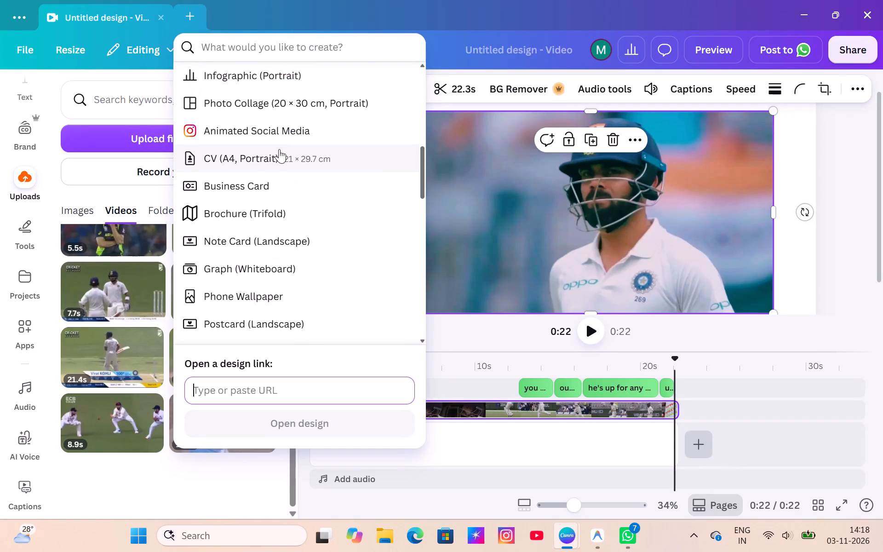
pyautogui.moveTo(269, 165); pyautogui.dragTo(268, 169)
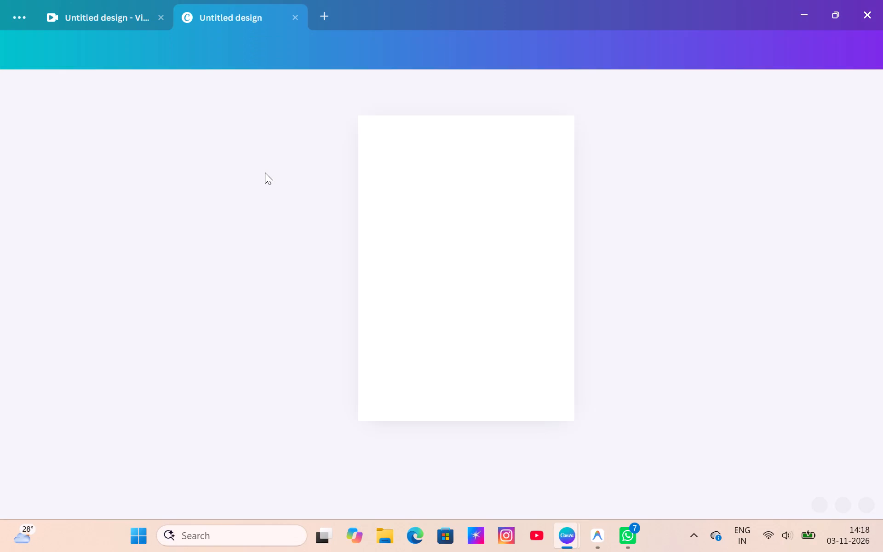
pyautogui.click(388, 208)
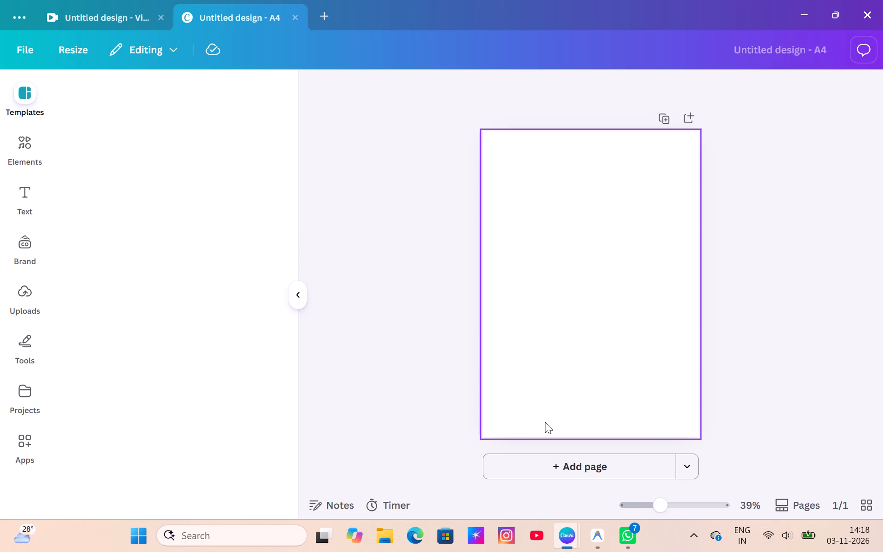
# Add a second blank page to the A4 design.
pyautogui.click(606, 467)
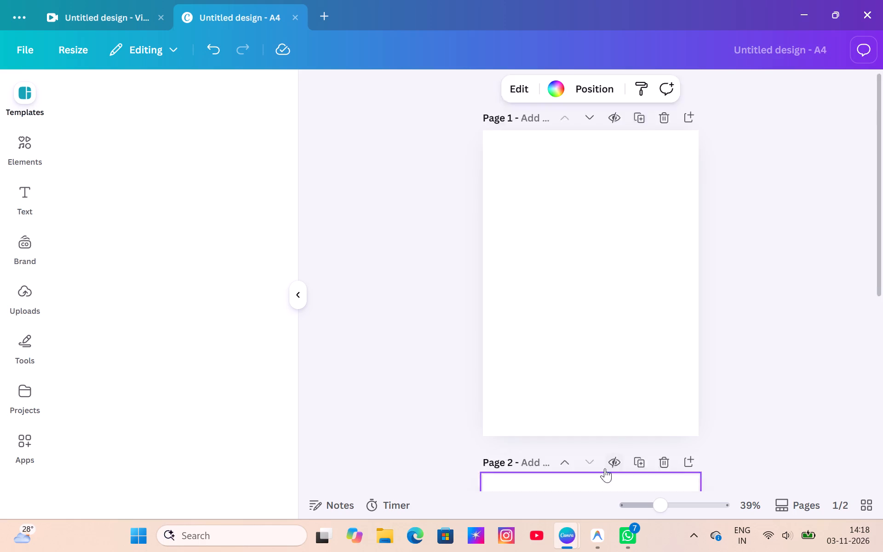
pyautogui.scroll(3, 464, 199)
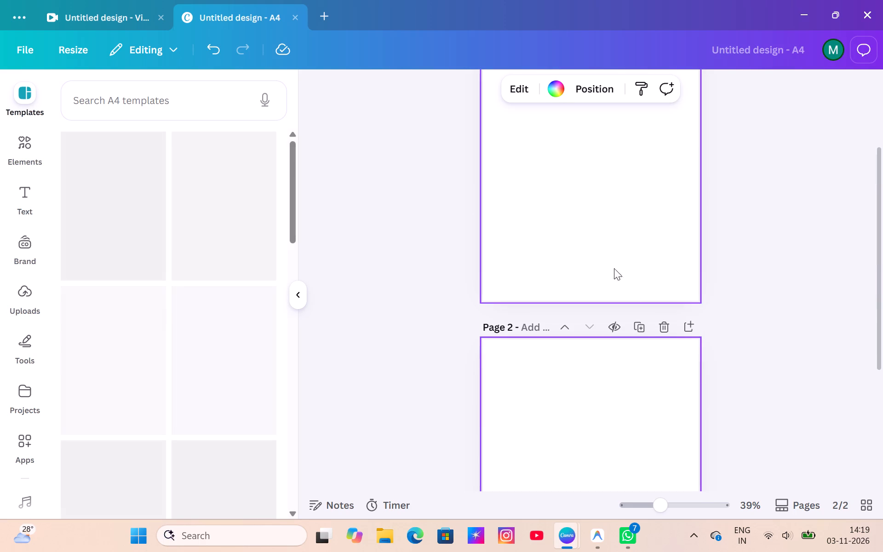
# Return to the first page of the untitled A4 design and close that design.
pyautogui.click(605, 248)
pyautogui.scroll(4, 618, 335)
pyautogui.scroll(2, 574, 307)
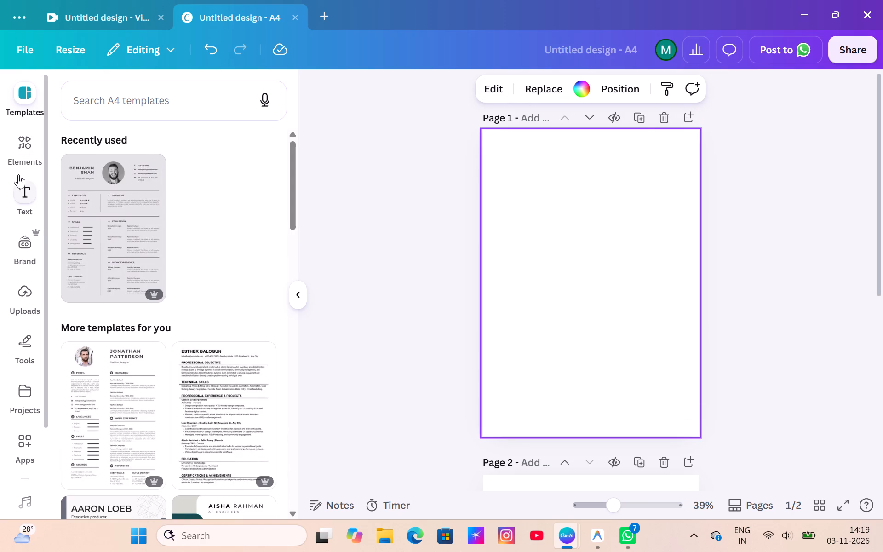
pyautogui.click(293, 17)
# Browse the suggested design types and create another new blank design from one of the preset formats.
pyautogui.click(191, 18)
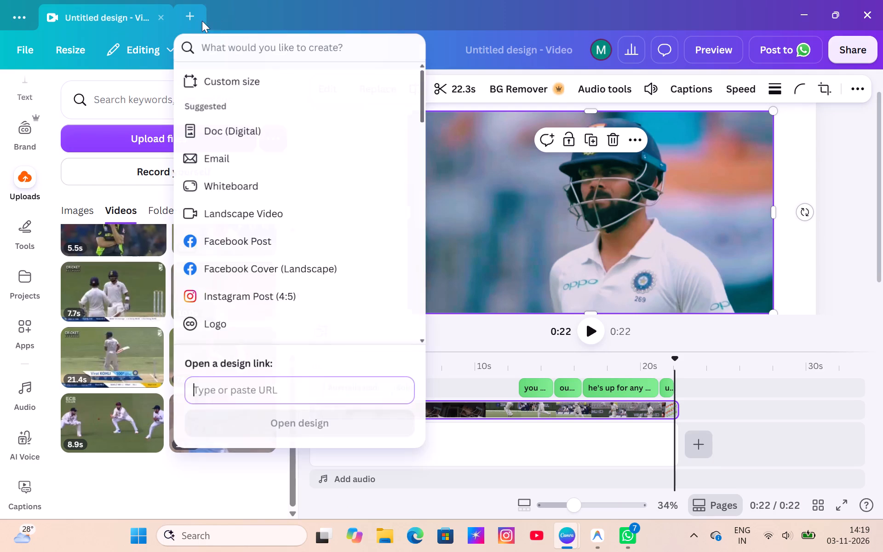
pyautogui.scroll(-6, 295, 114)
pyautogui.scroll(-4, 295, 242)
pyautogui.scroll(3, 295, 242)
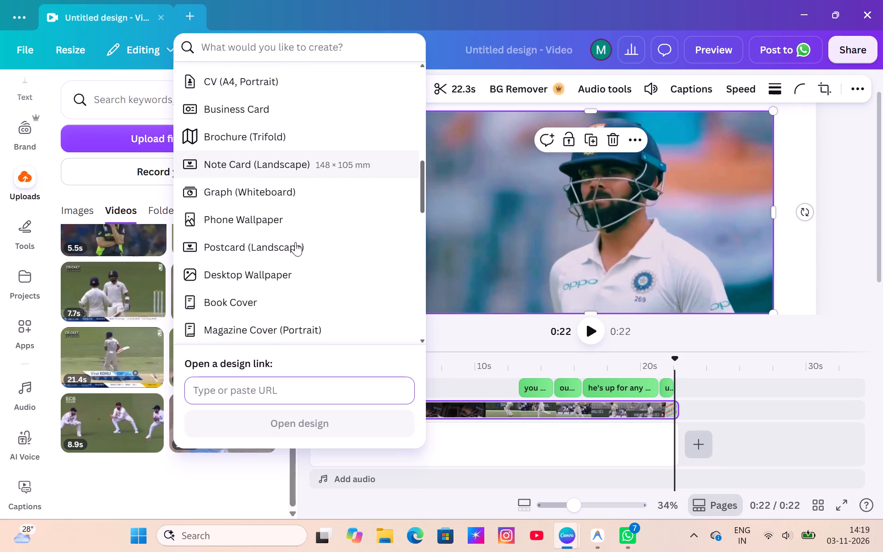
pyautogui.scroll(2, 295, 242)
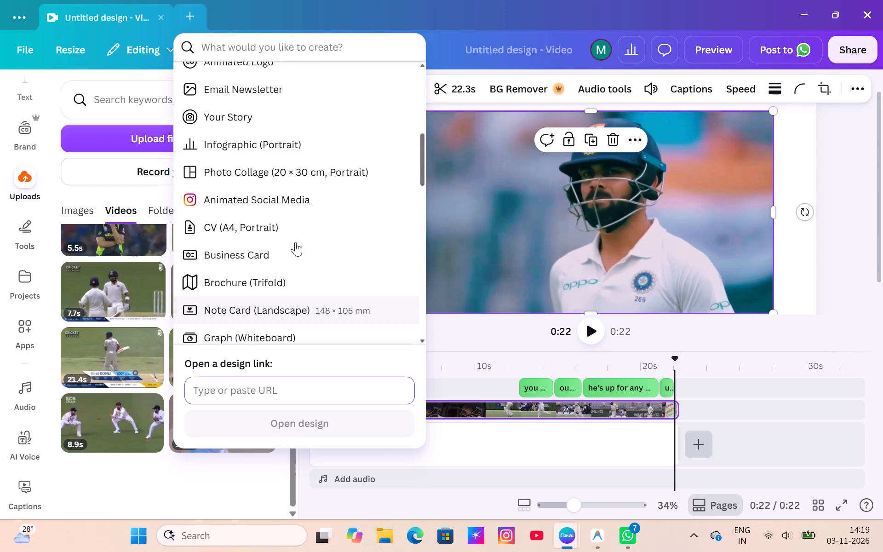
pyautogui.scroll(2, 295, 242)
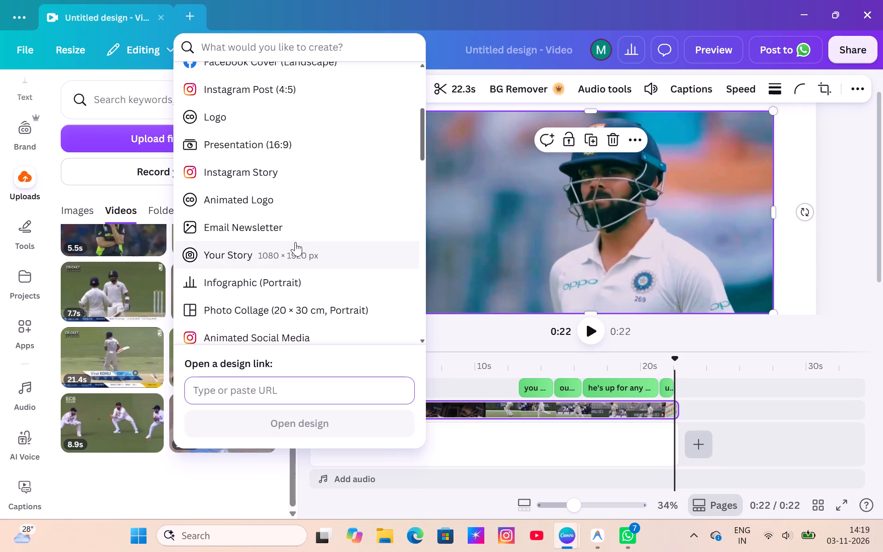
pyautogui.scroll(3, 295, 242)
pyautogui.scroll(-3, 297, 240)
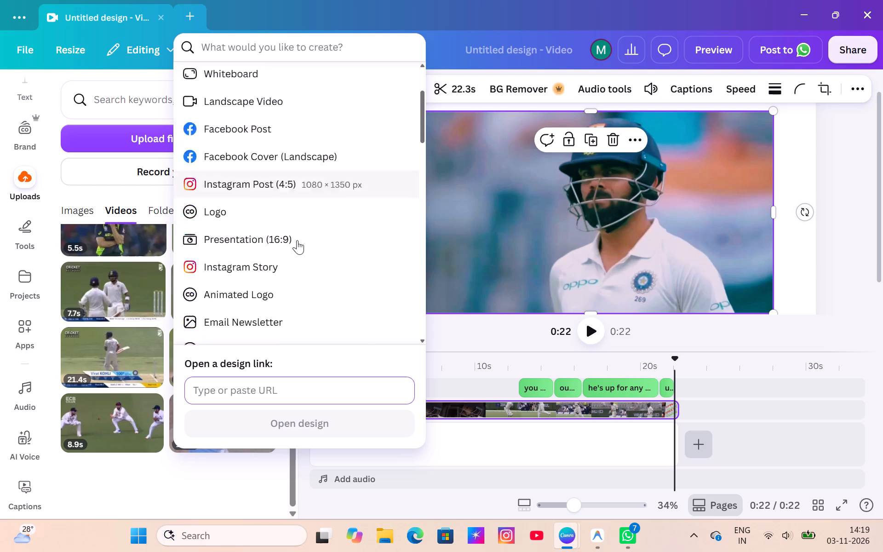
pyautogui.scroll(-2, 297, 240)
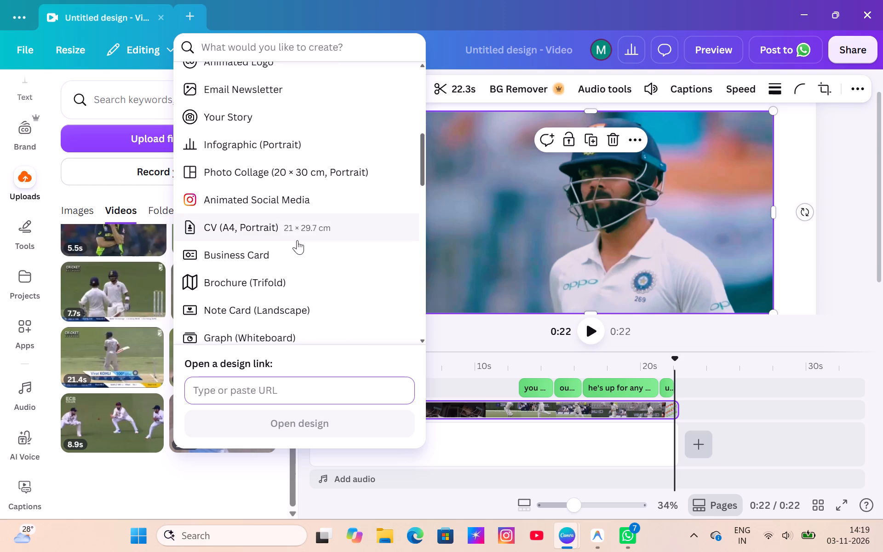
pyautogui.scroll(-1, 315, 180)
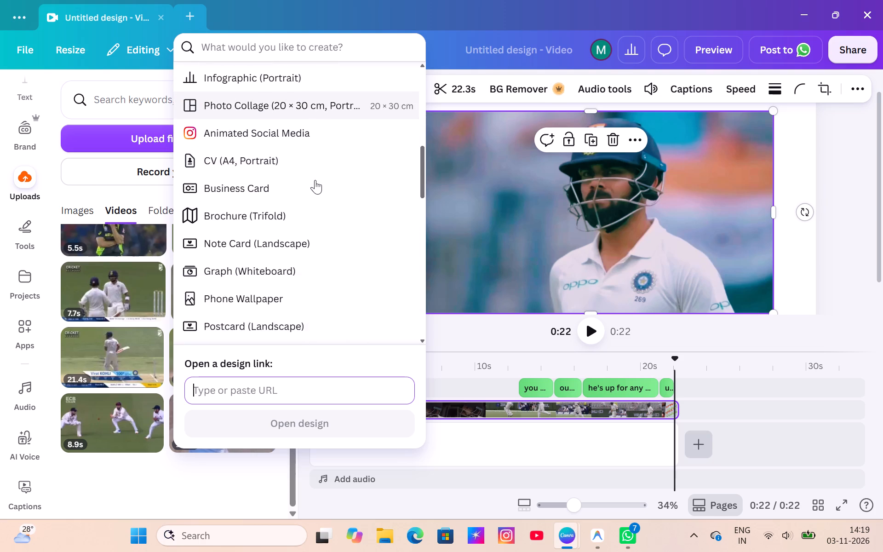
pyautogui.scroll(1, 315, 180)
pyautogui.click(315, 180)
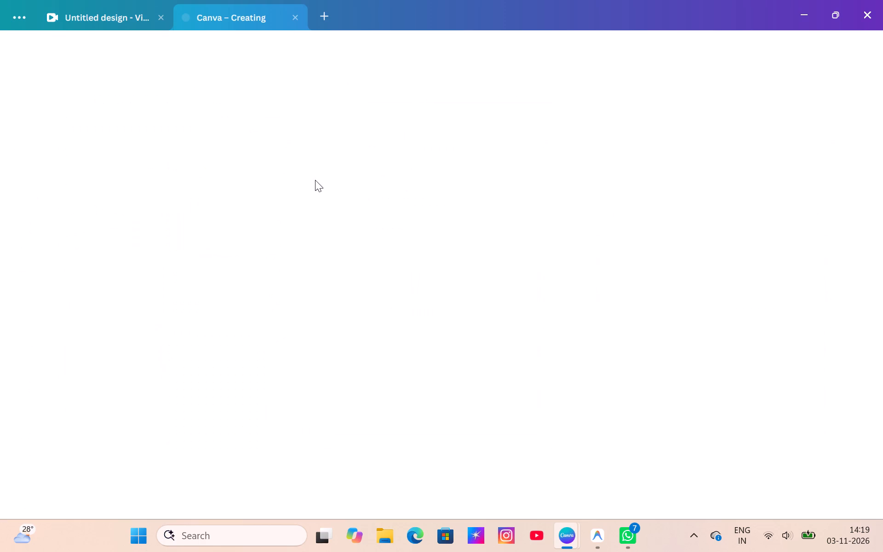
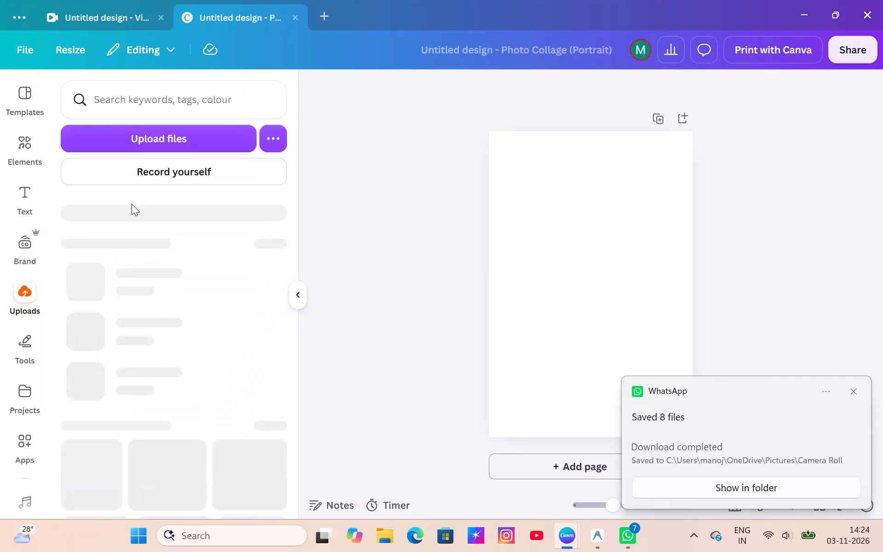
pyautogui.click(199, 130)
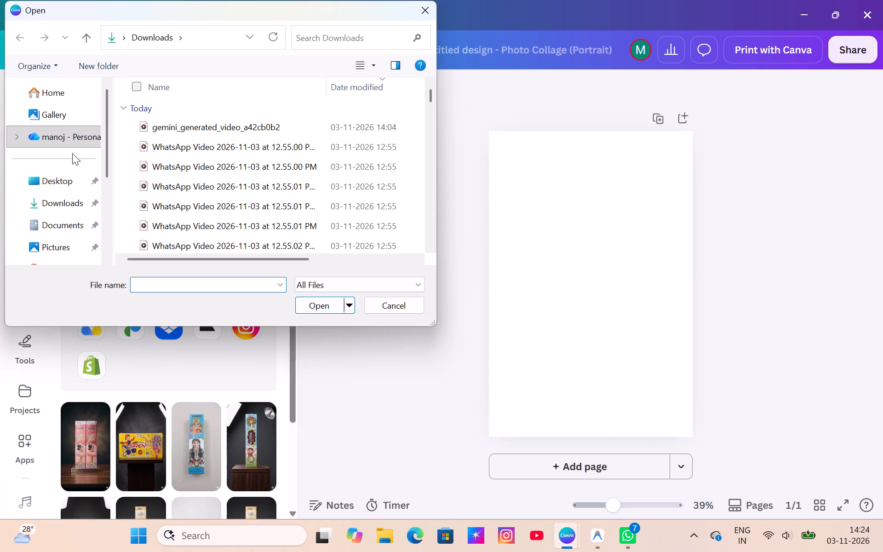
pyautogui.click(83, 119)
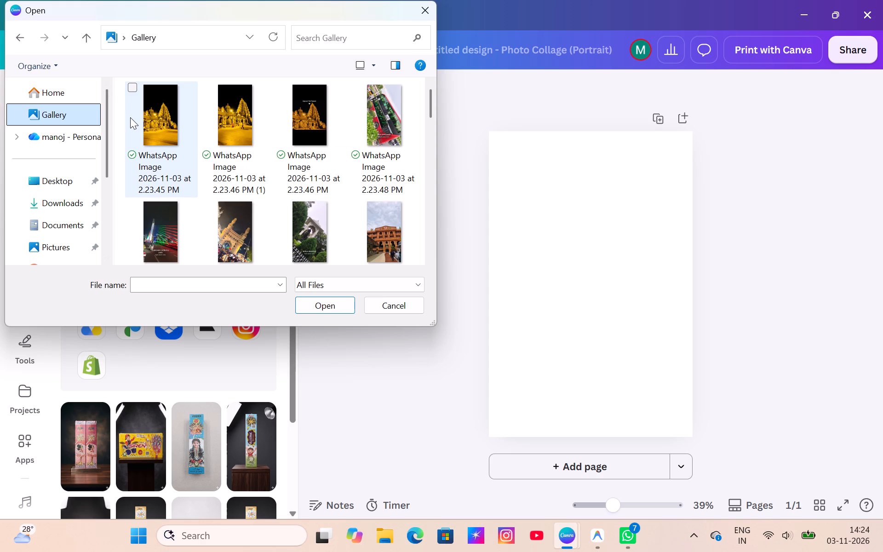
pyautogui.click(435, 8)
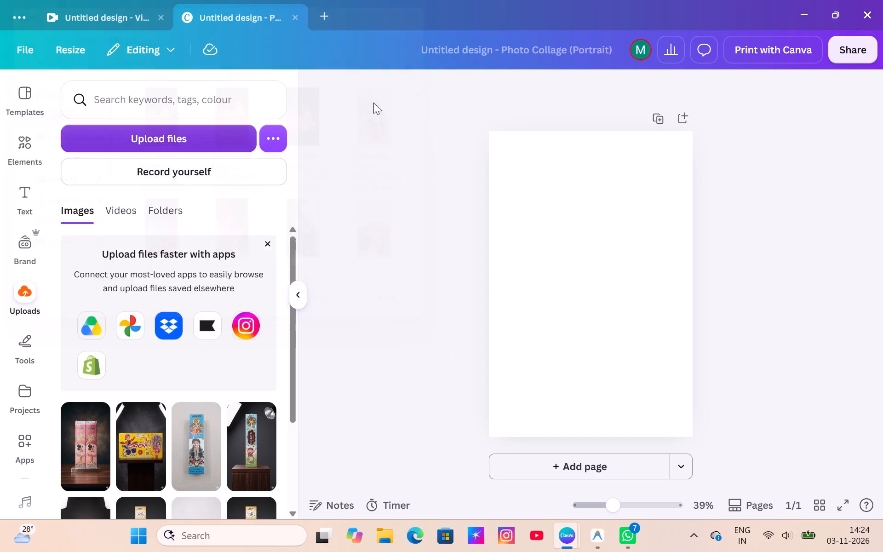
# Apply the Brown Neutral Modern Travel Memories Photo Collage (Portrait) template to the blank page.
pyautogui.scroll(-1, 211, 288)
pyautogui.scroll(1, 215, 282)
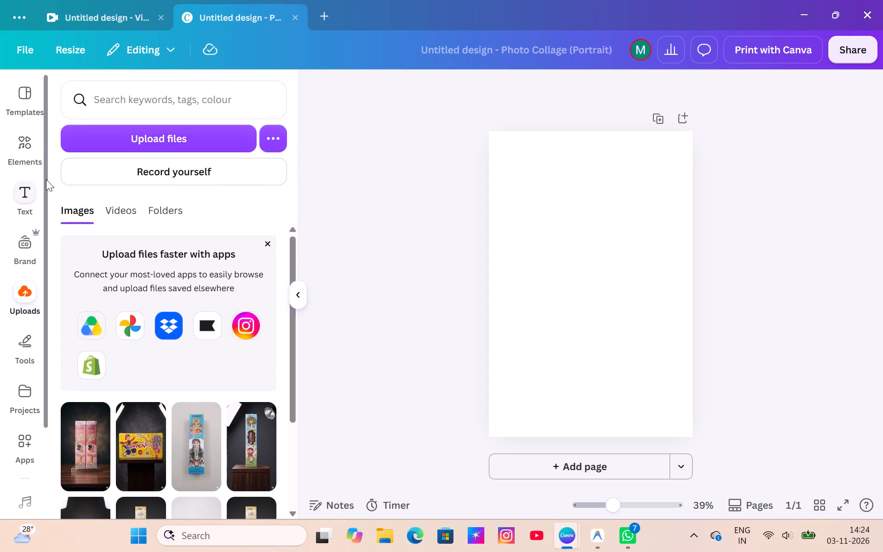
pyautogui.click(24, 98)
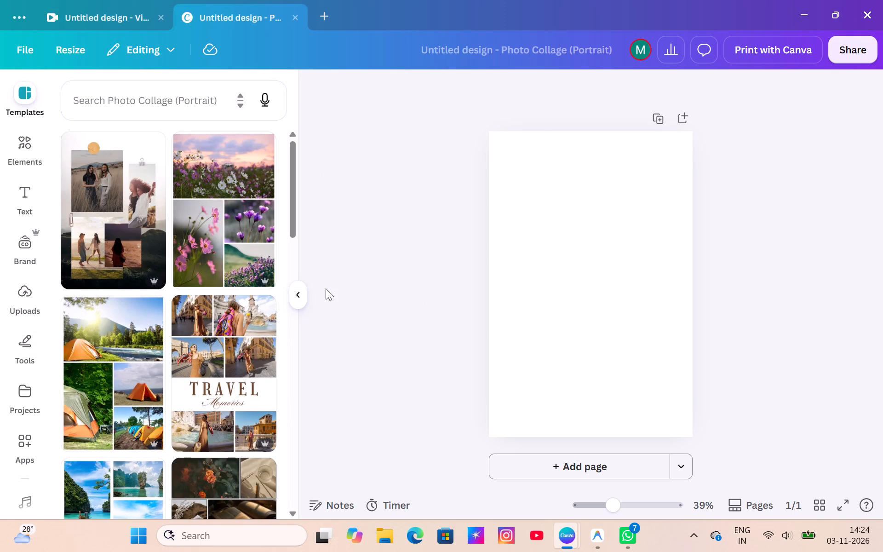
pyautogui.scroll(2, 309, 214)
pyautogui.click(245, 367)
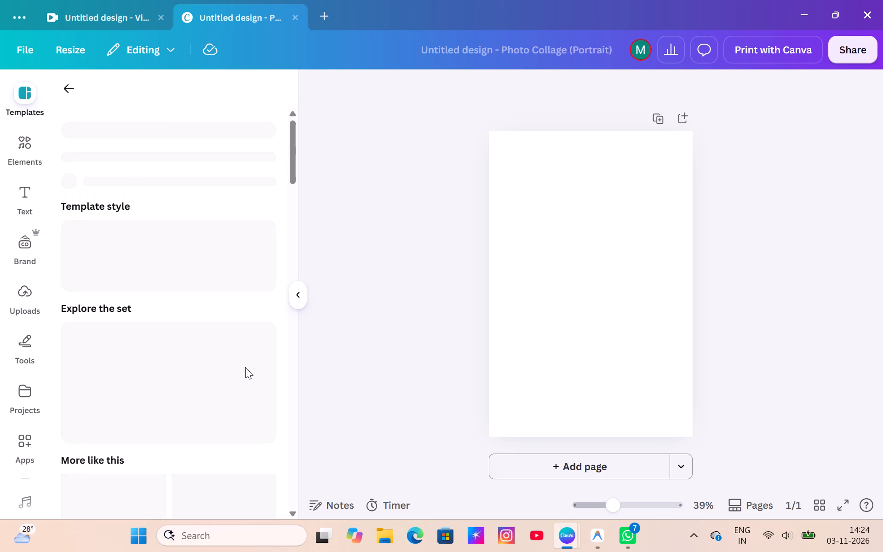
pyautogui.click(552, 245)
pyautogui.doubleClick(554, 245)
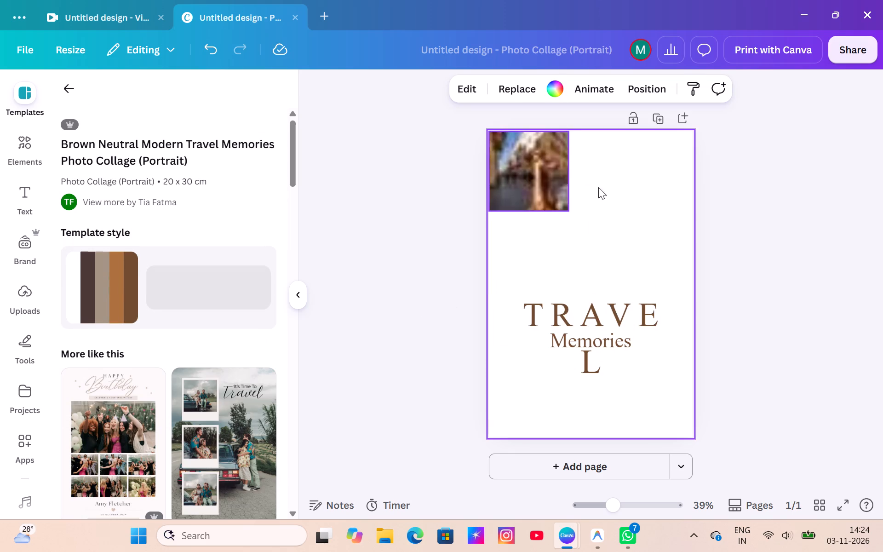
pyautogui.scroll(-1, 555, 306)
pyautogui.scroll(-1, 465, 397)
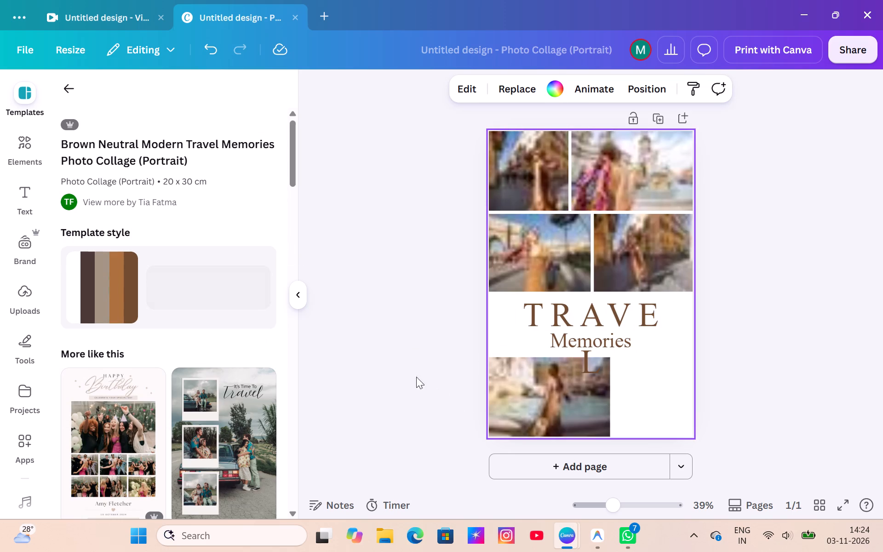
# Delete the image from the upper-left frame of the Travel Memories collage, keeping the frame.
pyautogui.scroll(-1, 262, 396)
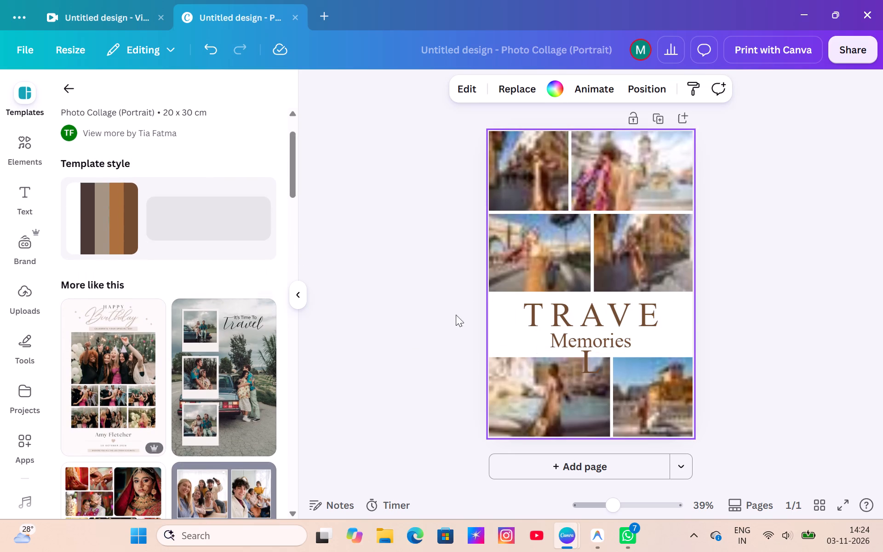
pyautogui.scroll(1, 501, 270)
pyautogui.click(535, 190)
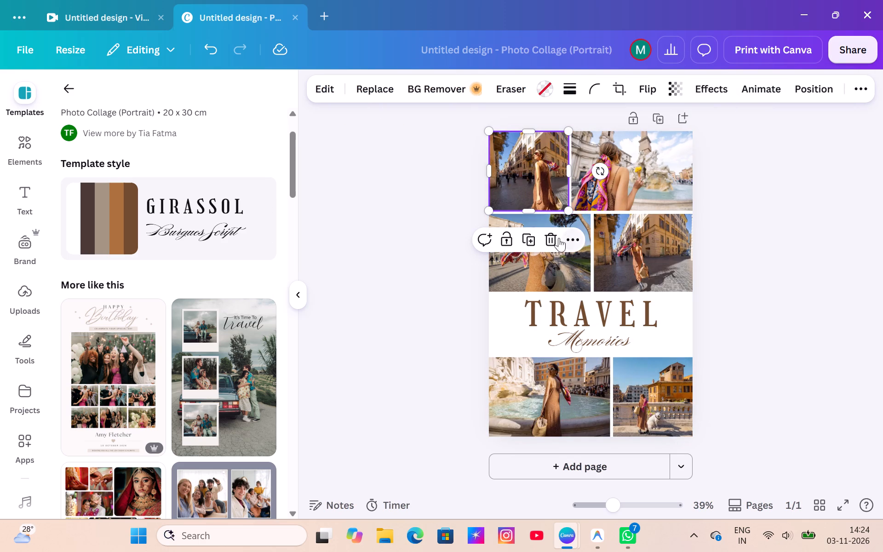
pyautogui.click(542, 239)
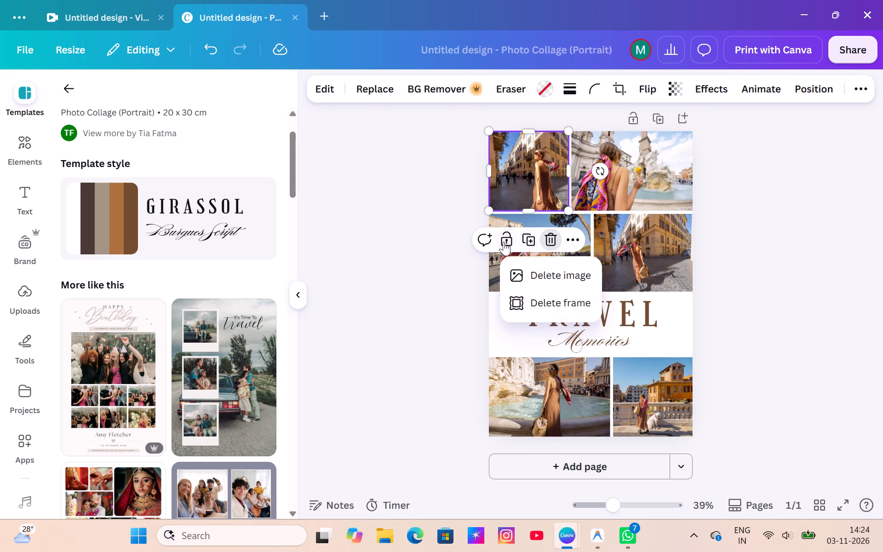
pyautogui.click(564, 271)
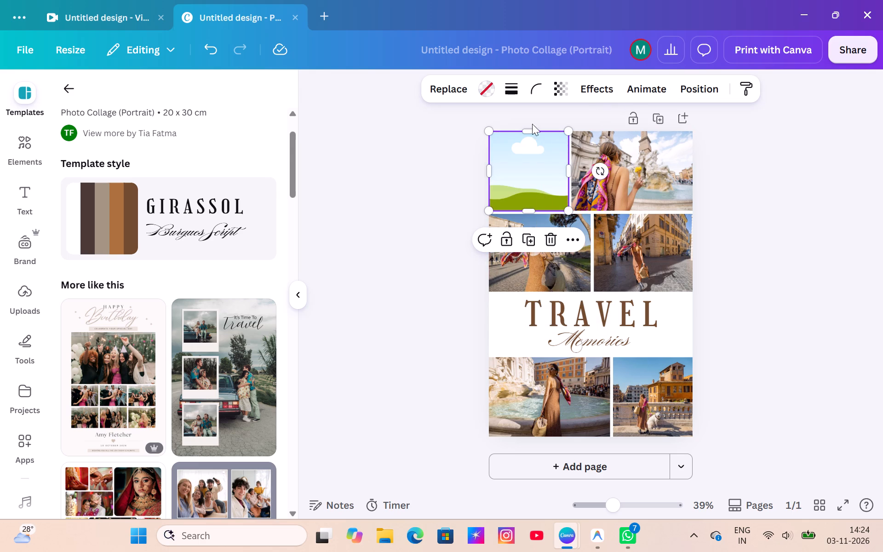
# Look through the uploaded images for a replacement for the emptied frame.
pyautogui.click(486, 85)
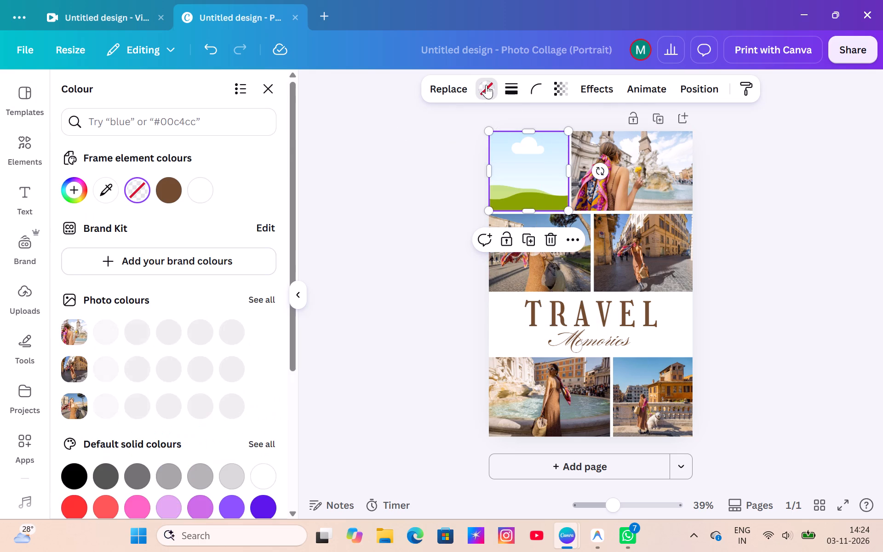
pyautogui.click(448, 92)
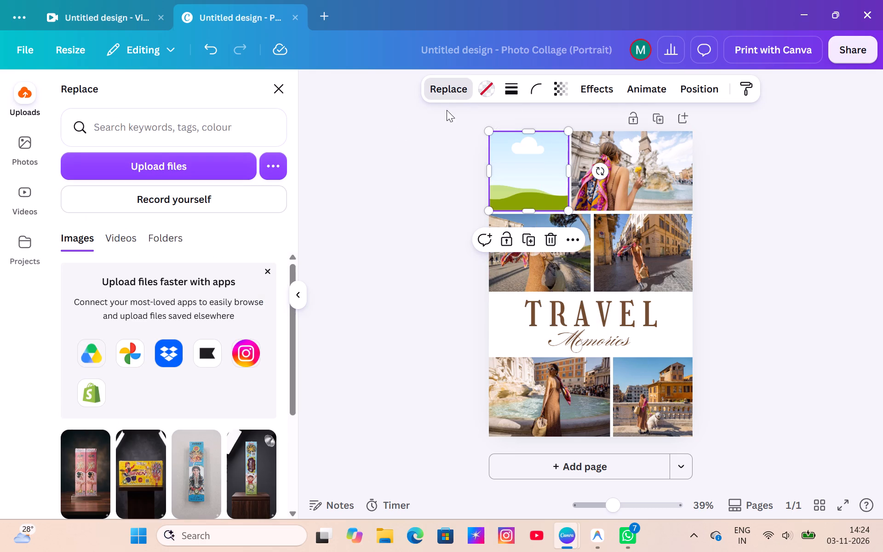
pyautogui.scroll(-2, 155, 402)
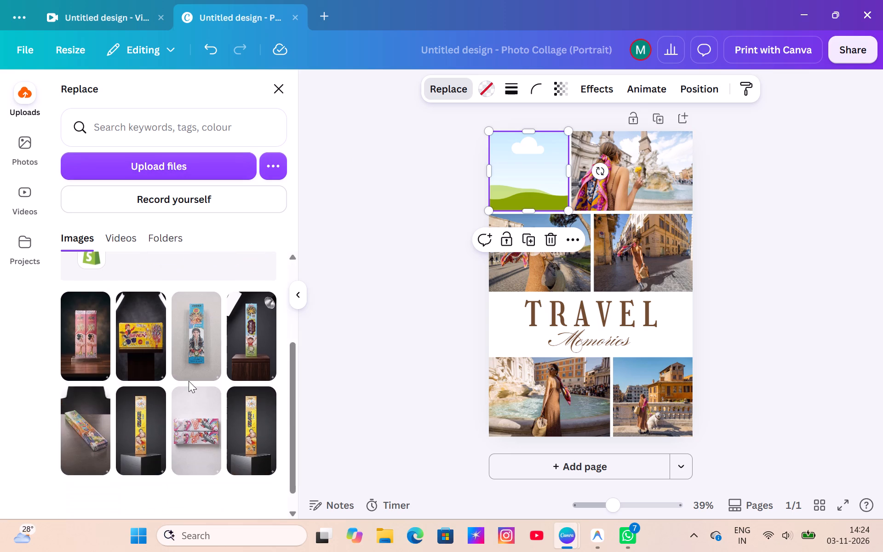
pyautogui.scroll(-5, 189, 381)
pyautogui.scroll(13, 194, 371)
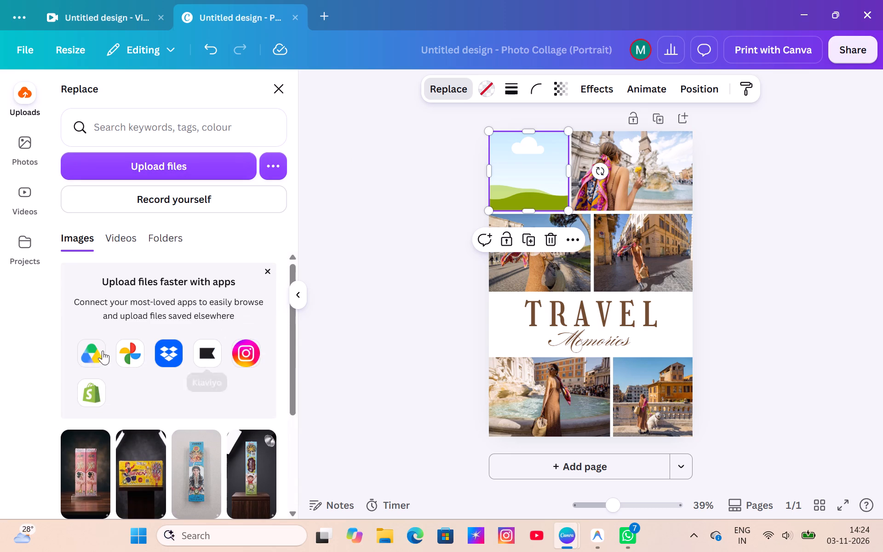
pyautogui.click(262, 270)
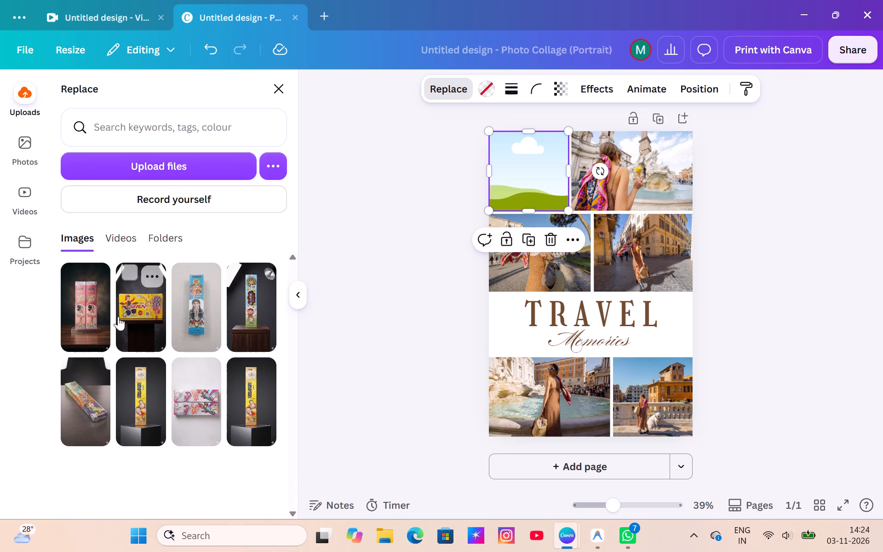
pyautogui.click(25, 102)
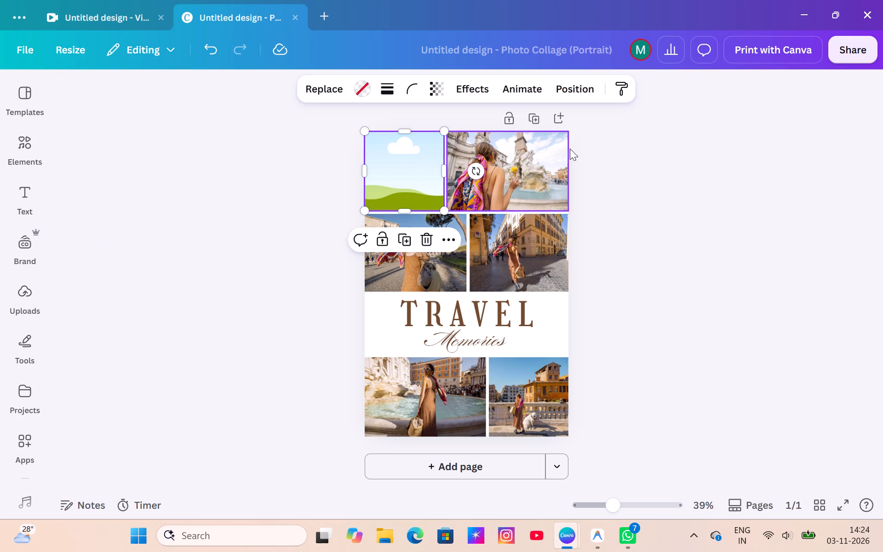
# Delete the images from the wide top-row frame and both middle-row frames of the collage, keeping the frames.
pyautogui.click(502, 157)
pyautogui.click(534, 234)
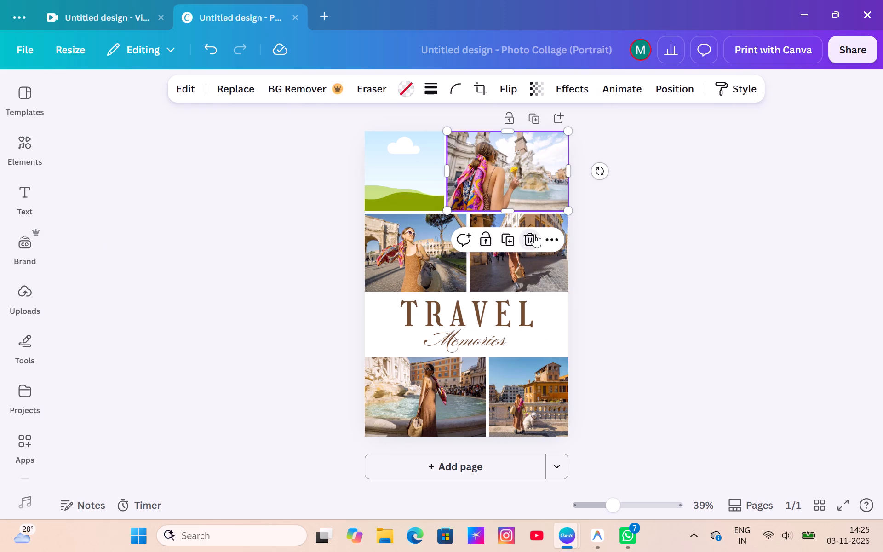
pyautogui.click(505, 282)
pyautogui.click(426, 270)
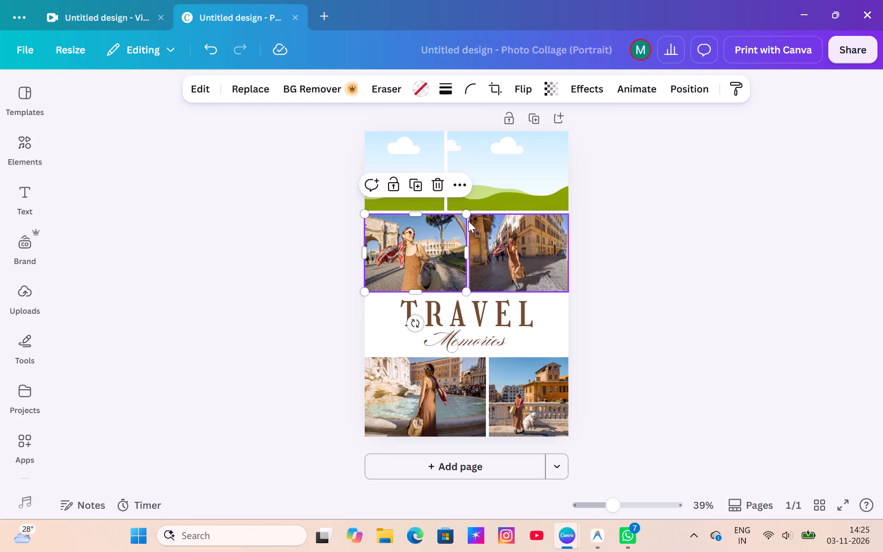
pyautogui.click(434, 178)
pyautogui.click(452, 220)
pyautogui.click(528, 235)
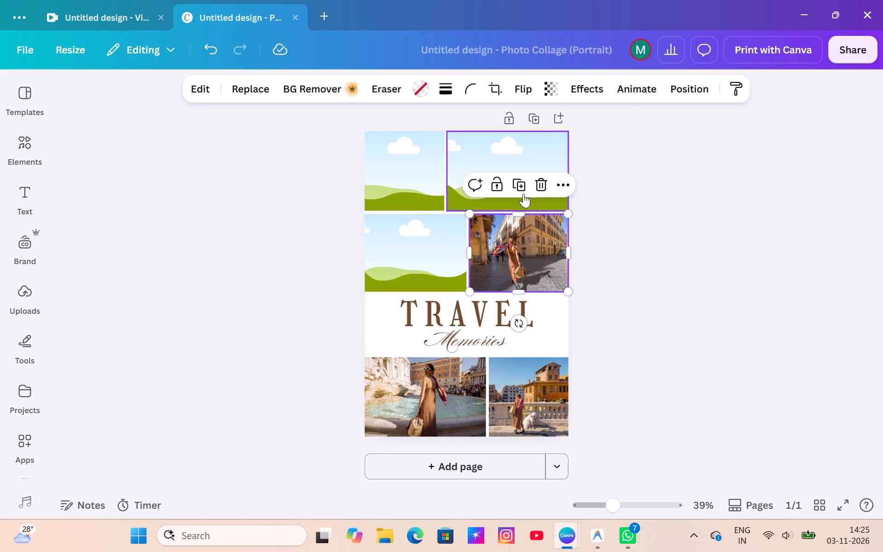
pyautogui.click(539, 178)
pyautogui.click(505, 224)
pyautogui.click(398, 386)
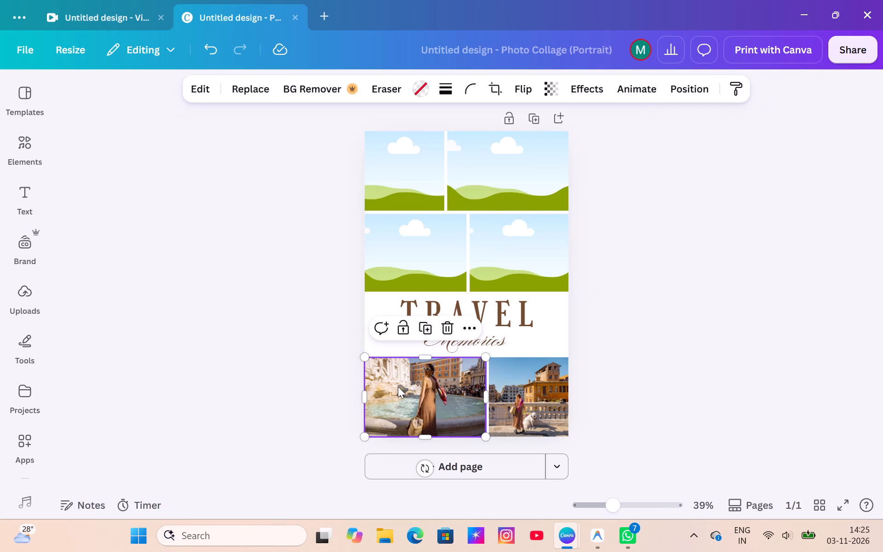
# Delete the images from both bottom-row frames of the Travel Memories collage, keeping the frames.
pyautogui.click(458, 332)
pyautogui.click(449, 331)
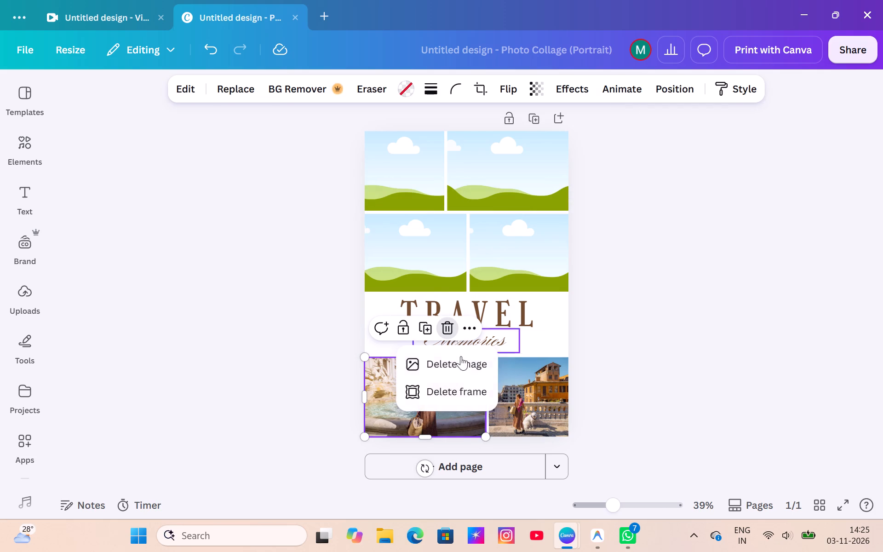
pyautogui.click(466, 361)
pyautogui.click(527, 379)
pyautogui.click(545, 331)
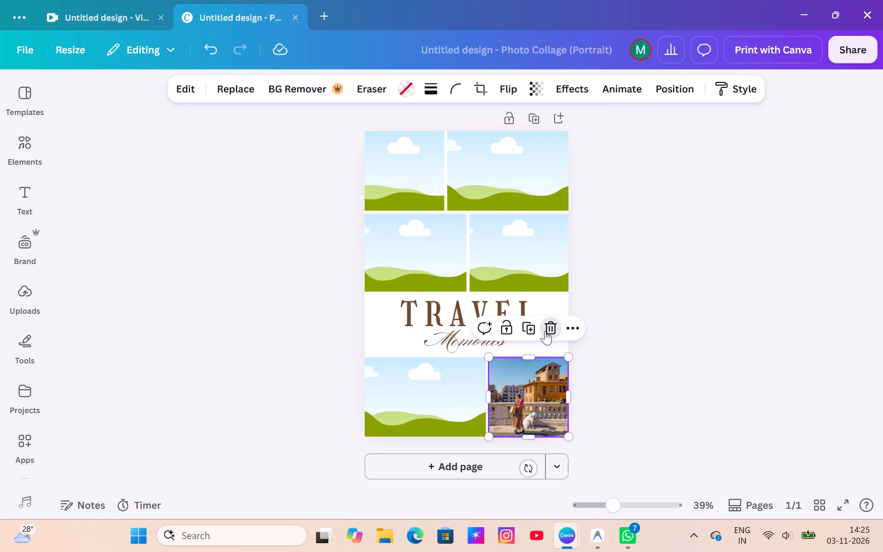
pyautogui.click(524, 364)
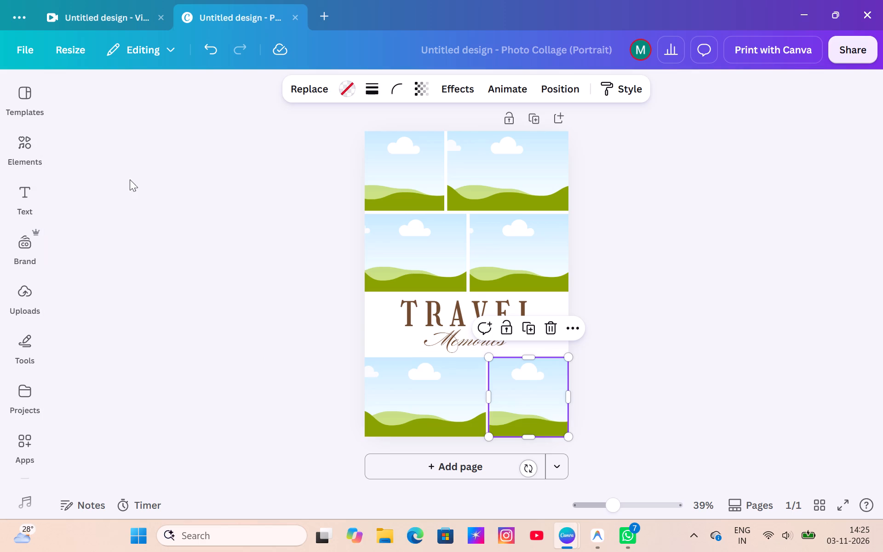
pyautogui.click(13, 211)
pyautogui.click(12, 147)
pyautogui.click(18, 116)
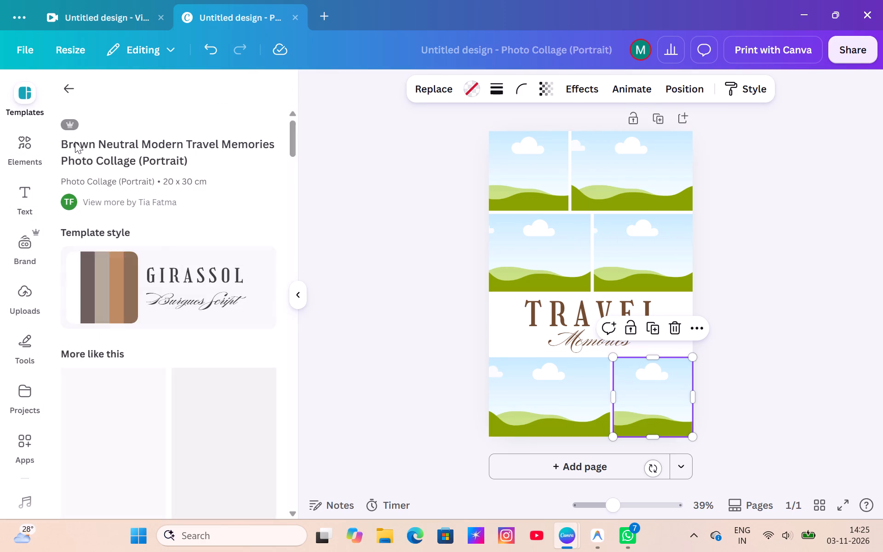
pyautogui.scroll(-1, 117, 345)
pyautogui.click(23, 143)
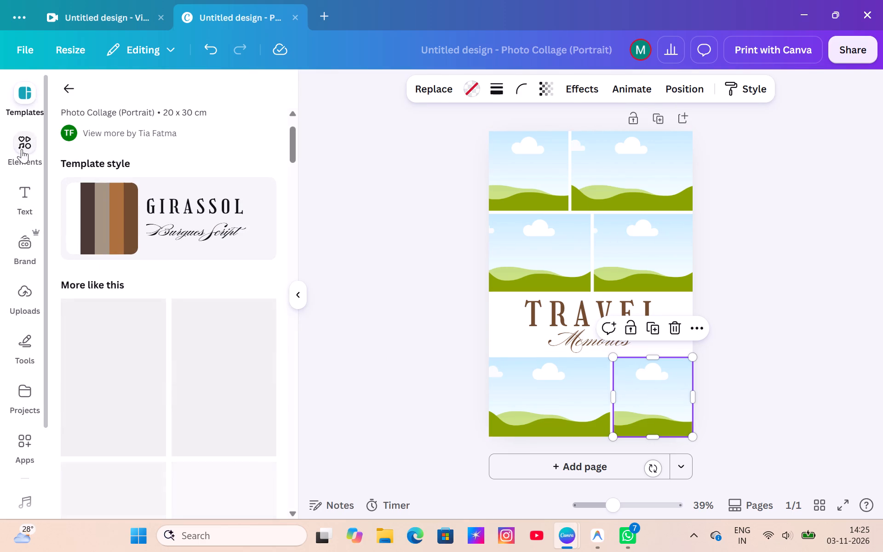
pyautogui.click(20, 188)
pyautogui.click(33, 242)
# Start a file upload and open the Camera Roll folder inside Pictures as the source.
pyautogui.click(31, 310)
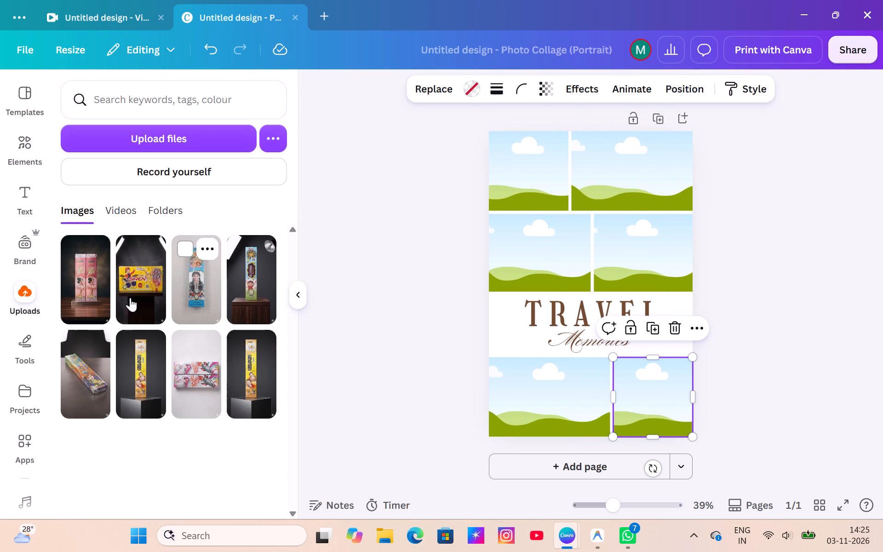
pyautogui.click(124, 131)
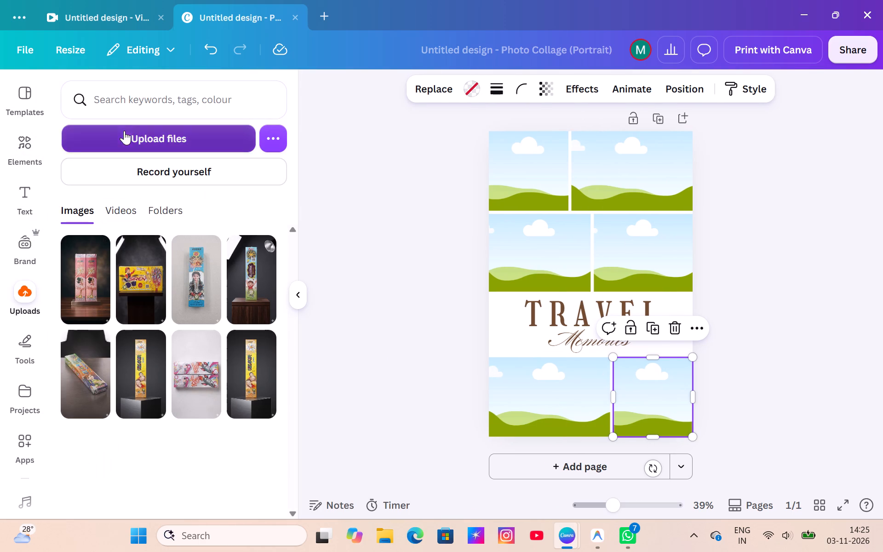
pyautogui.click(59, 116)
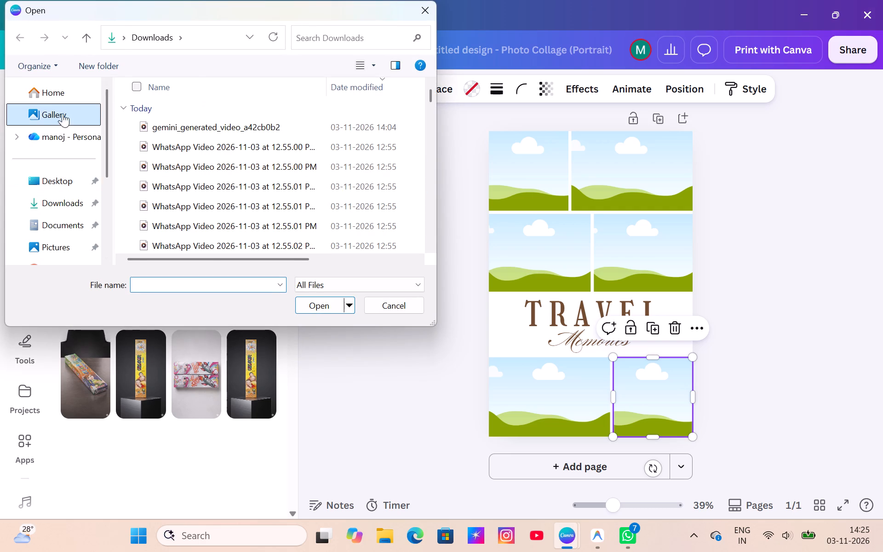
pyautogui.scroll(-1, 138, 143)
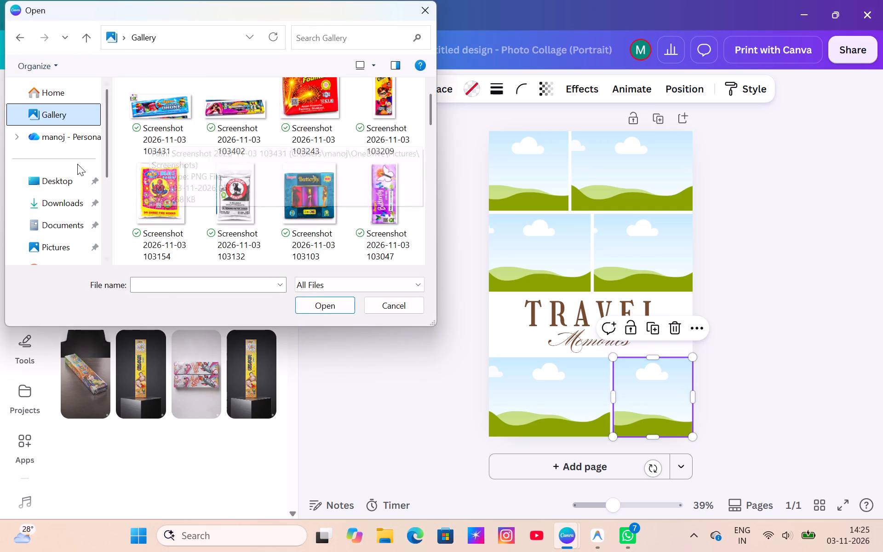
pyautogui.click(67, 224)
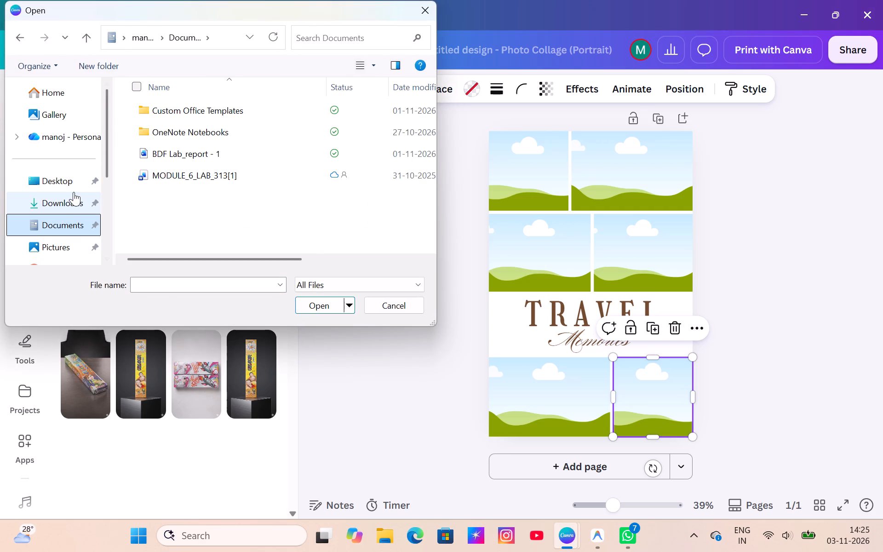
pyautogui.click(57, 251)
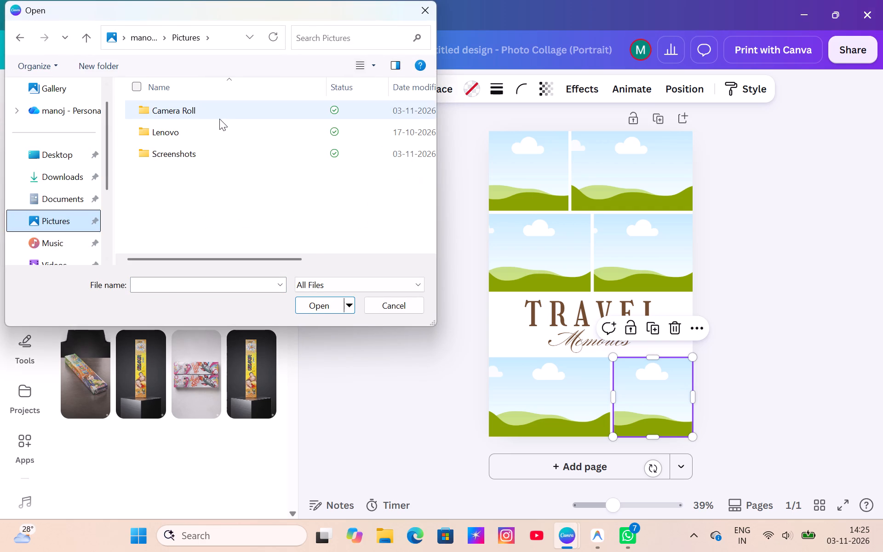
pyautogui.doubleClick(219, 110)
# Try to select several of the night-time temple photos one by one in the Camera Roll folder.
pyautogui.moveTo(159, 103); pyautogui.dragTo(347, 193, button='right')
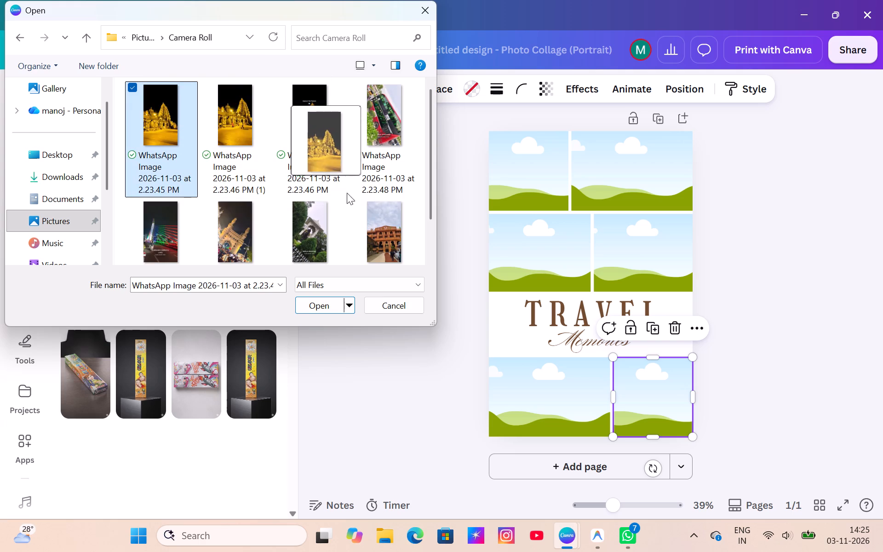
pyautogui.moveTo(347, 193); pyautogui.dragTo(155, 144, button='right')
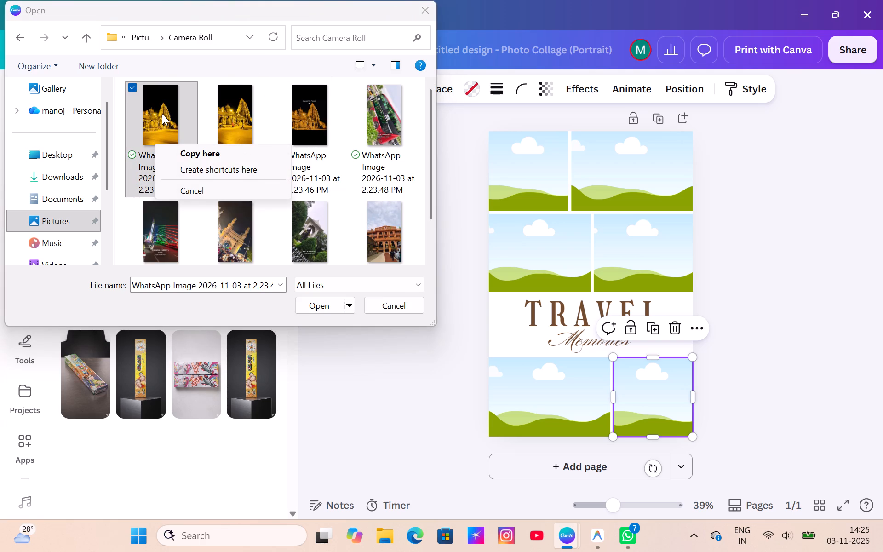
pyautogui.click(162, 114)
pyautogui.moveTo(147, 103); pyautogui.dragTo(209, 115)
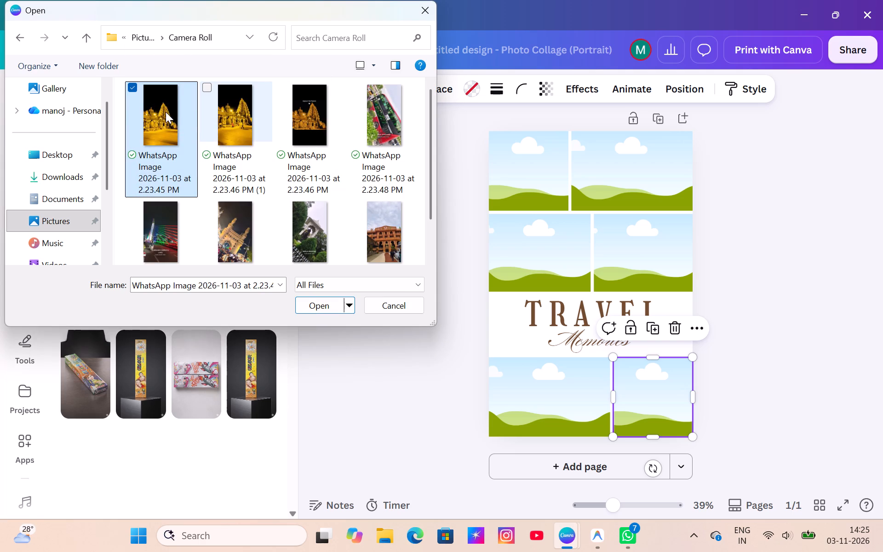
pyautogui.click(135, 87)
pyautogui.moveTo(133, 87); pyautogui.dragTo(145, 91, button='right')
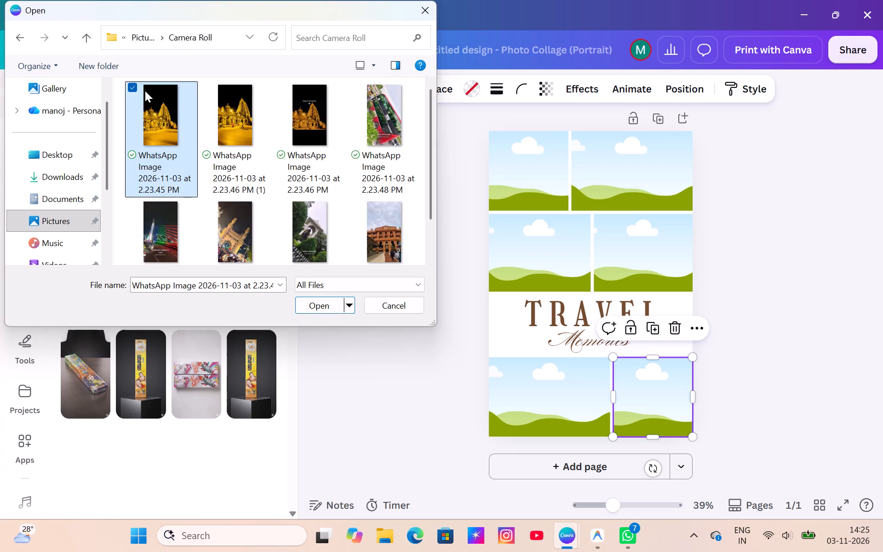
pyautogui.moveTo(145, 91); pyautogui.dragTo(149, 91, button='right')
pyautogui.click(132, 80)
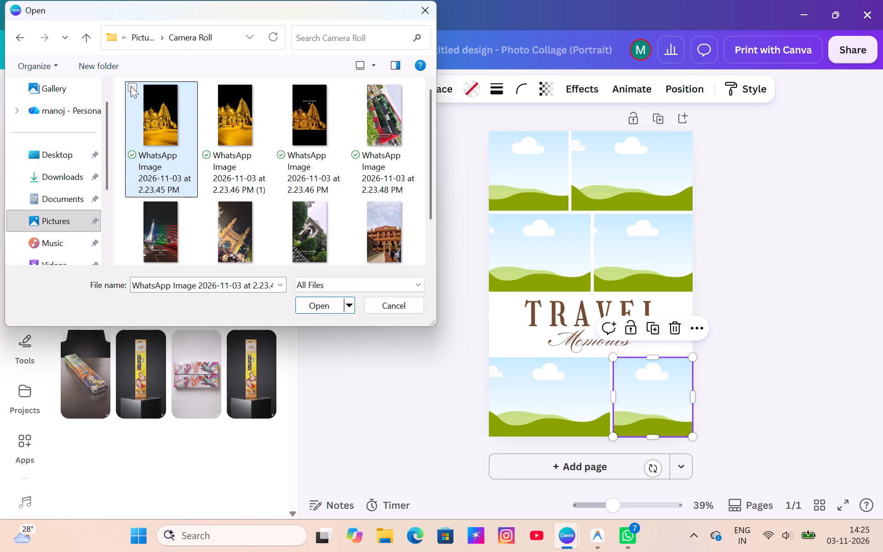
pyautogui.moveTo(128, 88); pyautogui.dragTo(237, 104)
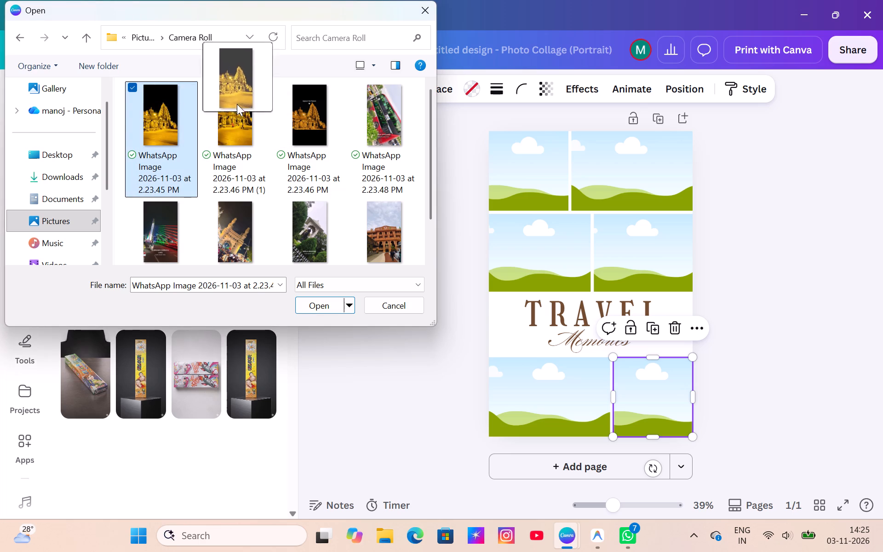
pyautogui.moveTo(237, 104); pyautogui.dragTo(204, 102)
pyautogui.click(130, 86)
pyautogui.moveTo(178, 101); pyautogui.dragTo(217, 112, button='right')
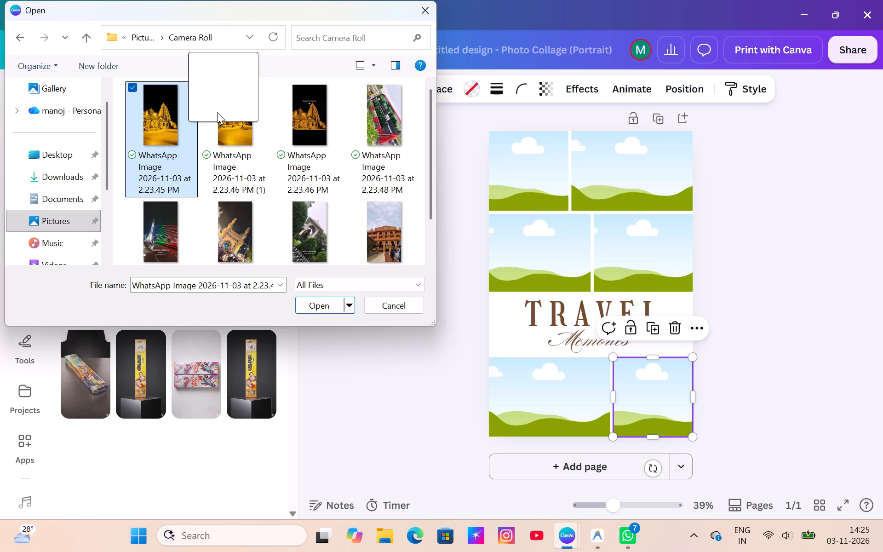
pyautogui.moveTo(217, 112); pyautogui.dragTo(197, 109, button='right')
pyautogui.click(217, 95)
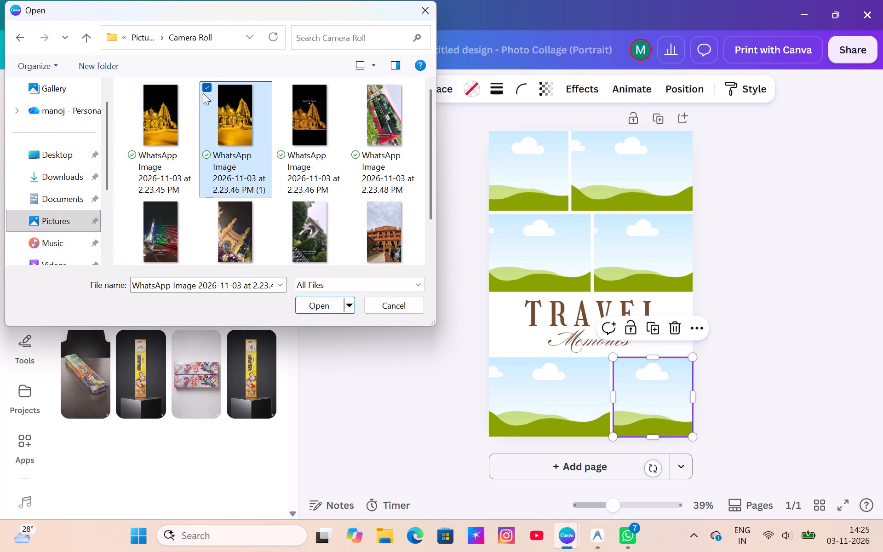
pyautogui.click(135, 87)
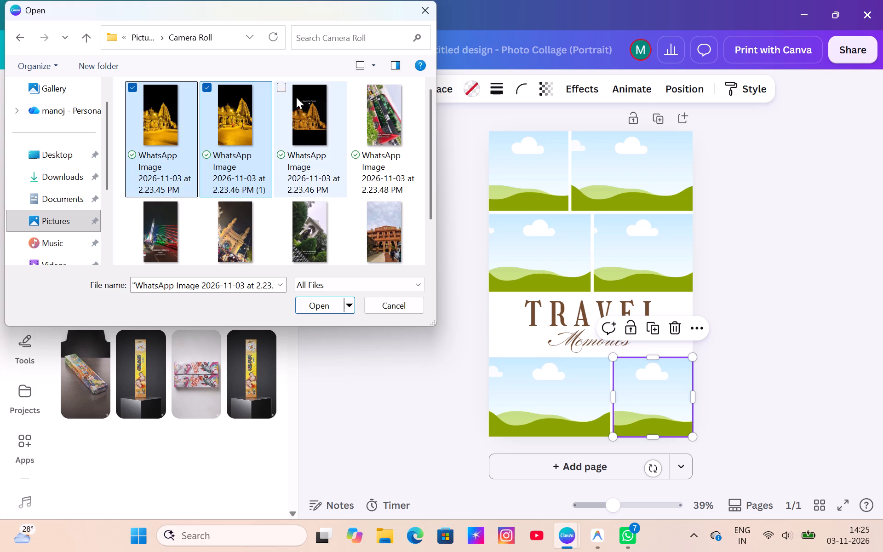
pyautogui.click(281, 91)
# Select all photos in the Camera Roll folder and upload them to the design's image library.
pyautogui.hotkey('ctrl', 'a')
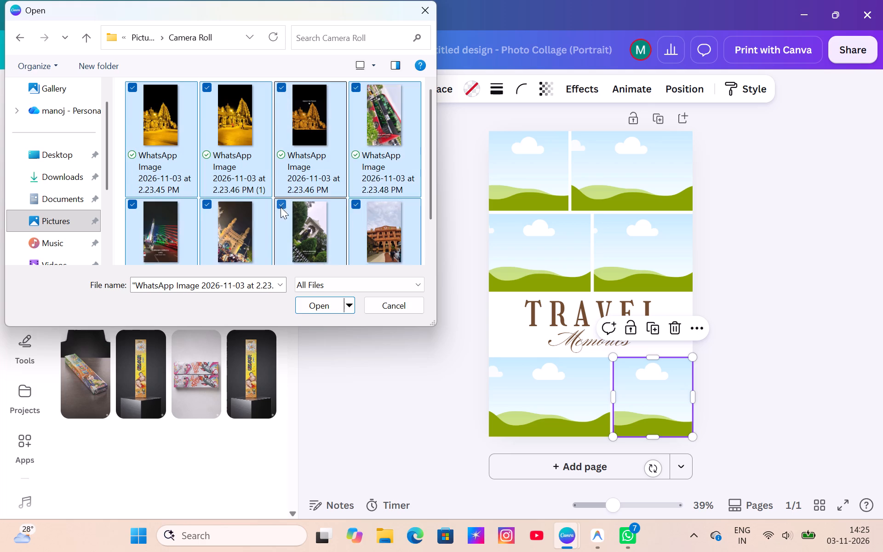
pyautogui.scroll(-6, 287, 207)
pyautogui.click(331, 299)
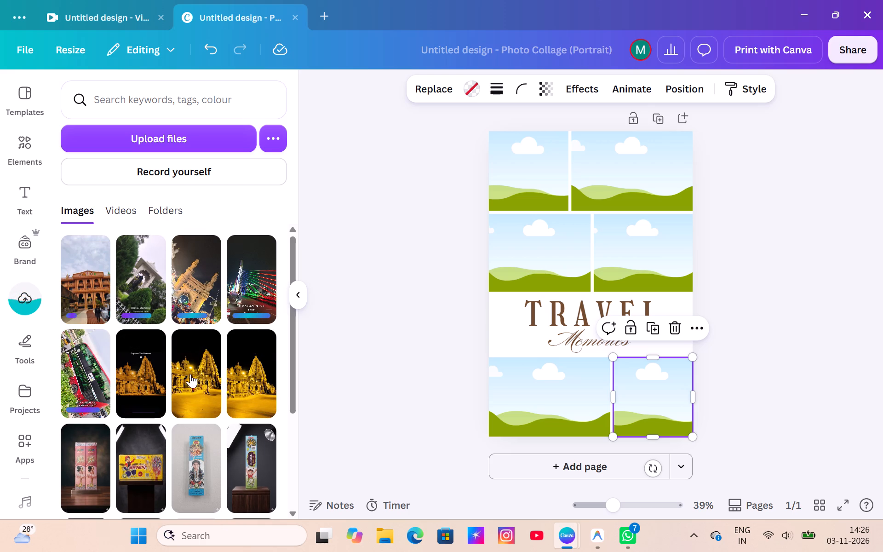
# Add an uploaded photo of the golden-lit temple without caption text to the collage page.
pyautogui.click(202, 392)
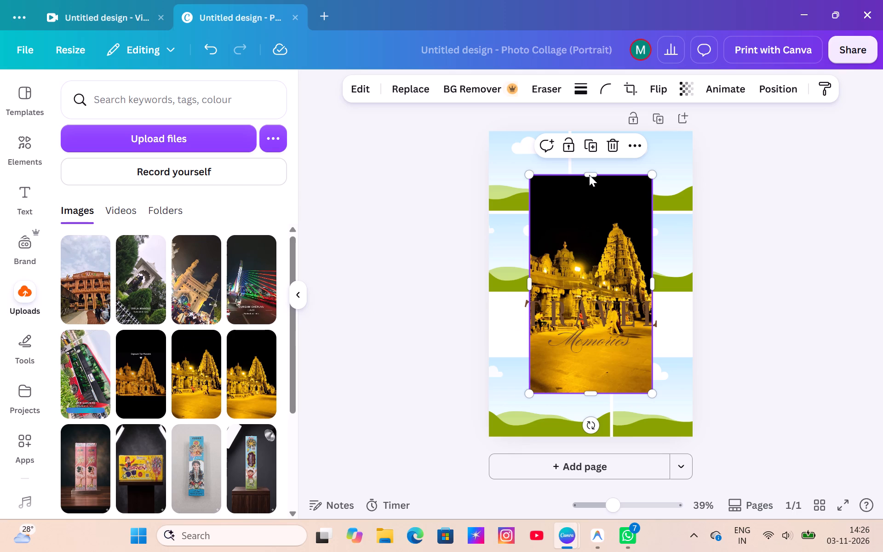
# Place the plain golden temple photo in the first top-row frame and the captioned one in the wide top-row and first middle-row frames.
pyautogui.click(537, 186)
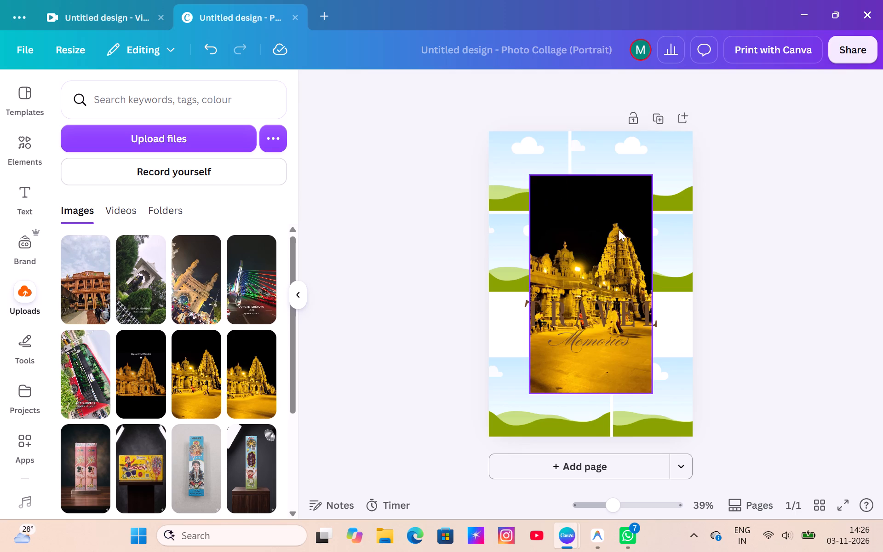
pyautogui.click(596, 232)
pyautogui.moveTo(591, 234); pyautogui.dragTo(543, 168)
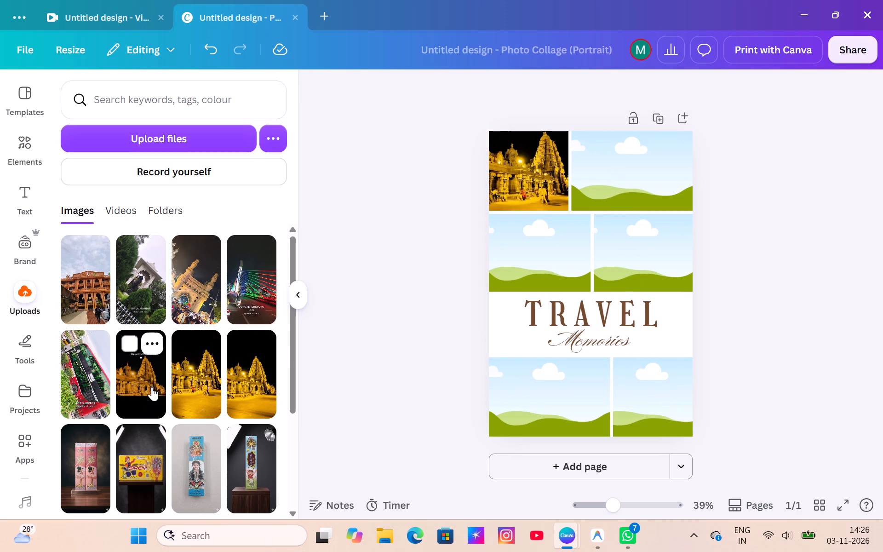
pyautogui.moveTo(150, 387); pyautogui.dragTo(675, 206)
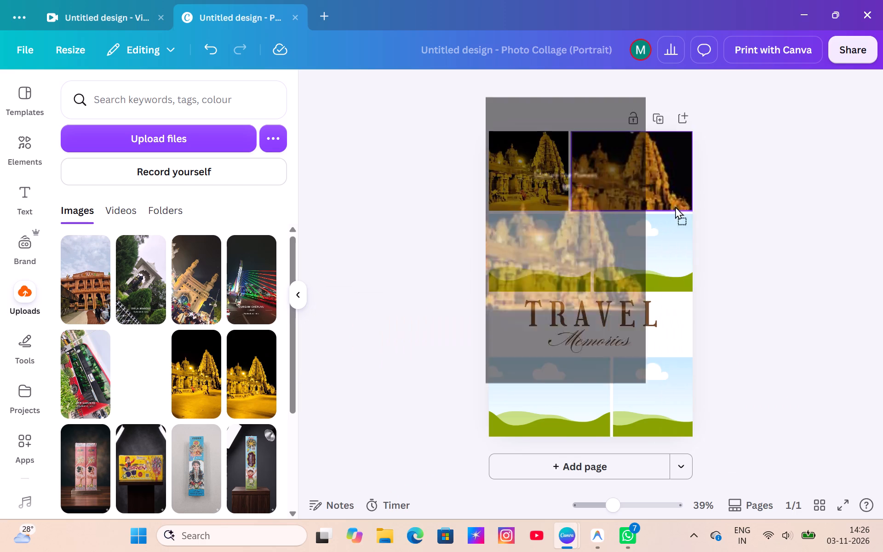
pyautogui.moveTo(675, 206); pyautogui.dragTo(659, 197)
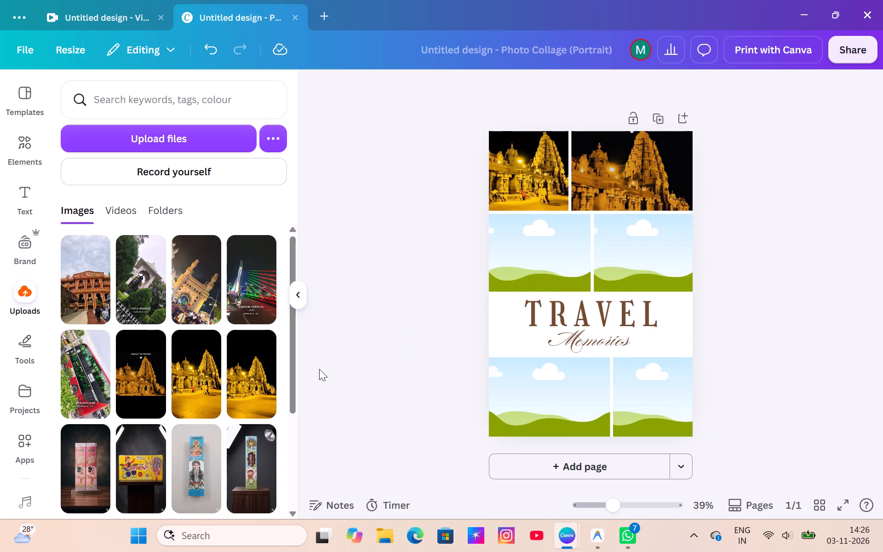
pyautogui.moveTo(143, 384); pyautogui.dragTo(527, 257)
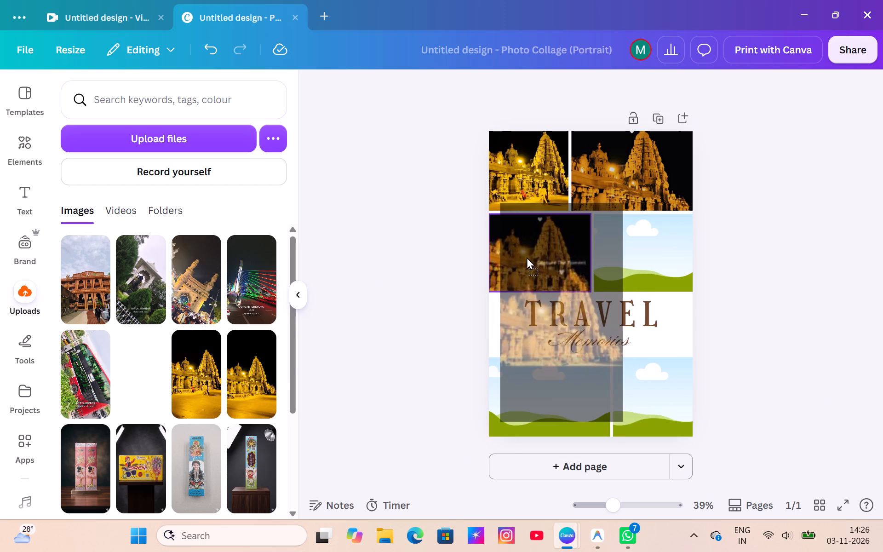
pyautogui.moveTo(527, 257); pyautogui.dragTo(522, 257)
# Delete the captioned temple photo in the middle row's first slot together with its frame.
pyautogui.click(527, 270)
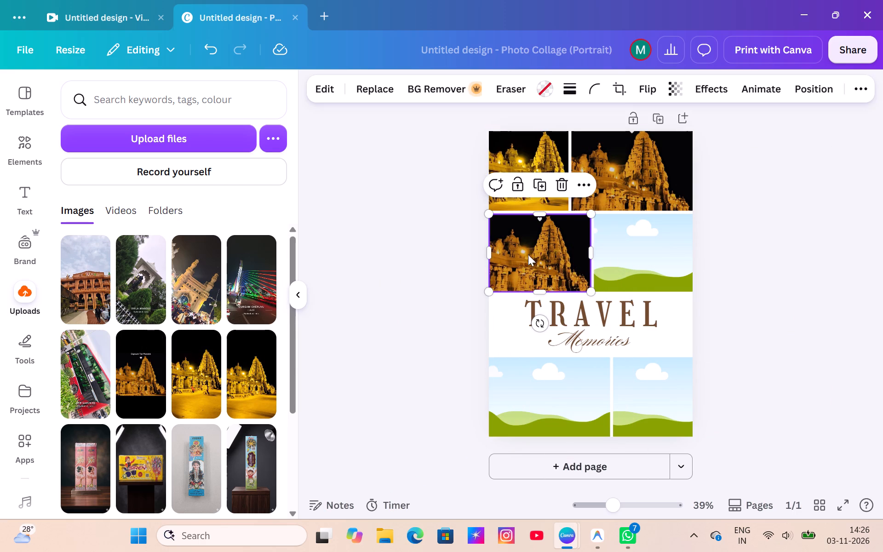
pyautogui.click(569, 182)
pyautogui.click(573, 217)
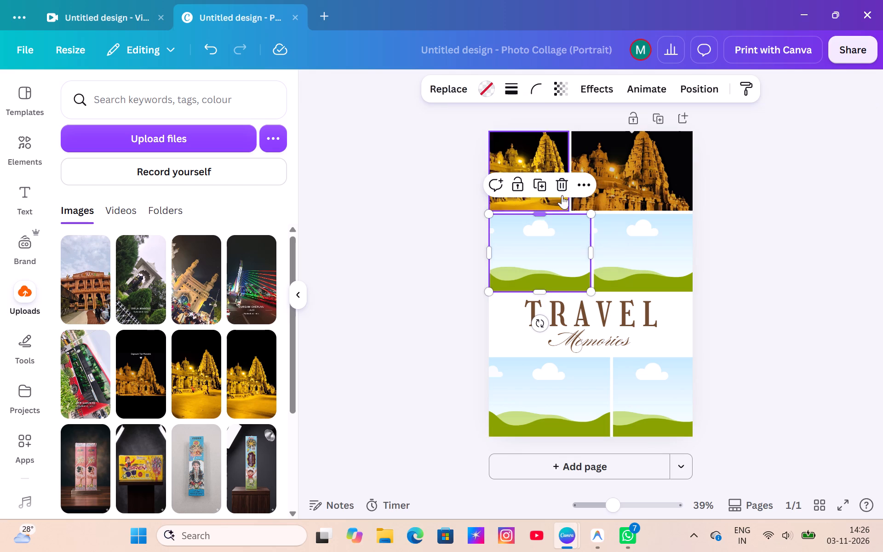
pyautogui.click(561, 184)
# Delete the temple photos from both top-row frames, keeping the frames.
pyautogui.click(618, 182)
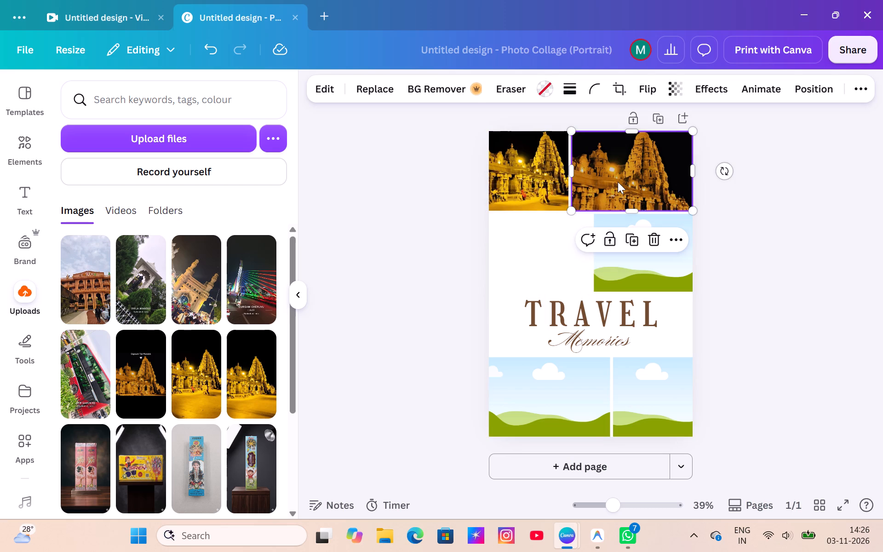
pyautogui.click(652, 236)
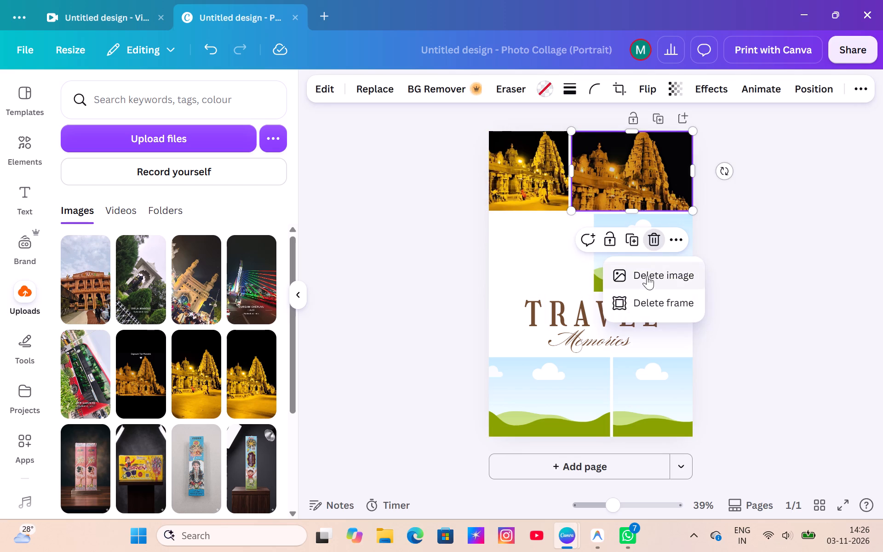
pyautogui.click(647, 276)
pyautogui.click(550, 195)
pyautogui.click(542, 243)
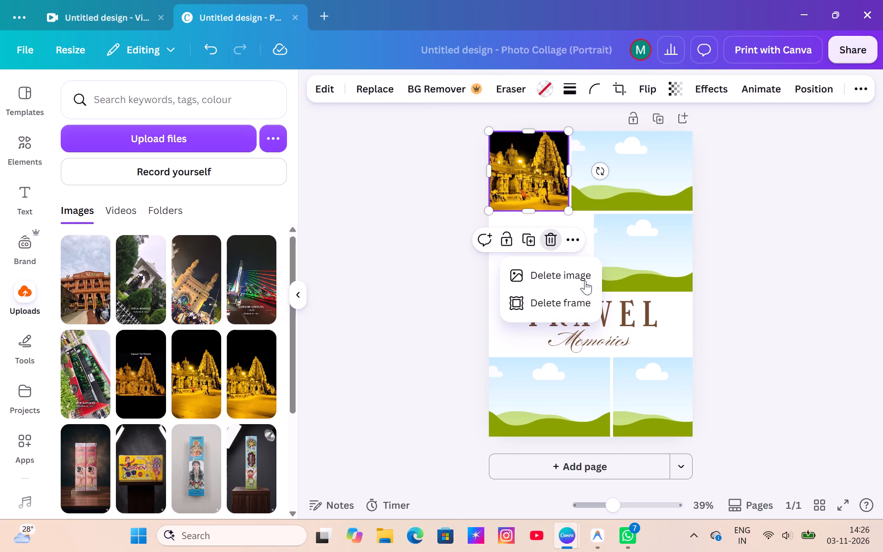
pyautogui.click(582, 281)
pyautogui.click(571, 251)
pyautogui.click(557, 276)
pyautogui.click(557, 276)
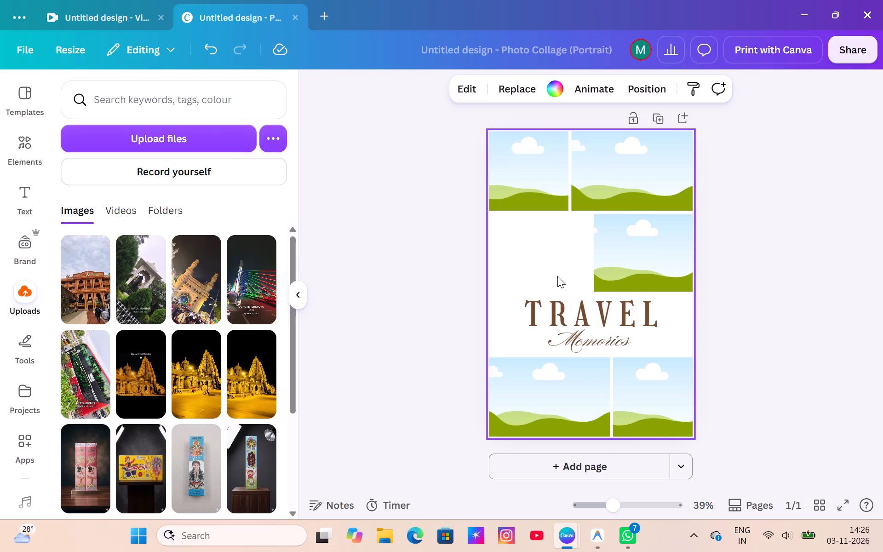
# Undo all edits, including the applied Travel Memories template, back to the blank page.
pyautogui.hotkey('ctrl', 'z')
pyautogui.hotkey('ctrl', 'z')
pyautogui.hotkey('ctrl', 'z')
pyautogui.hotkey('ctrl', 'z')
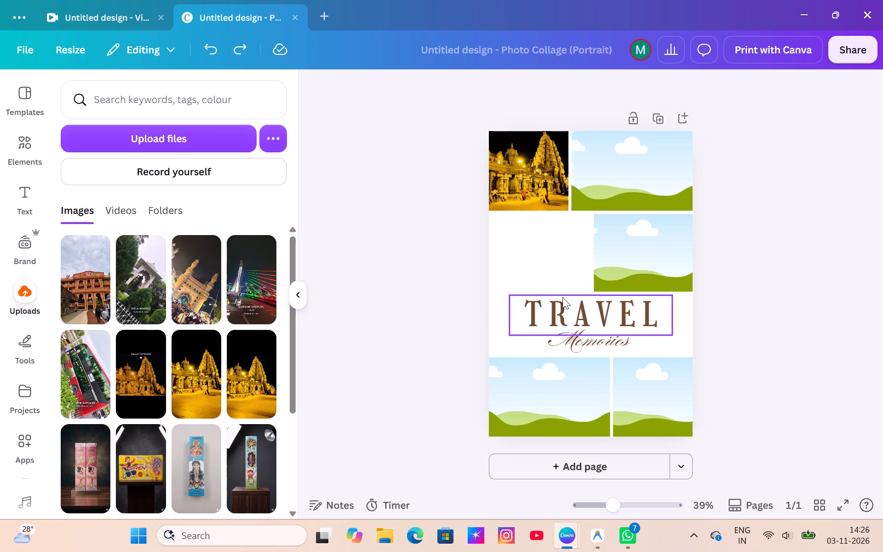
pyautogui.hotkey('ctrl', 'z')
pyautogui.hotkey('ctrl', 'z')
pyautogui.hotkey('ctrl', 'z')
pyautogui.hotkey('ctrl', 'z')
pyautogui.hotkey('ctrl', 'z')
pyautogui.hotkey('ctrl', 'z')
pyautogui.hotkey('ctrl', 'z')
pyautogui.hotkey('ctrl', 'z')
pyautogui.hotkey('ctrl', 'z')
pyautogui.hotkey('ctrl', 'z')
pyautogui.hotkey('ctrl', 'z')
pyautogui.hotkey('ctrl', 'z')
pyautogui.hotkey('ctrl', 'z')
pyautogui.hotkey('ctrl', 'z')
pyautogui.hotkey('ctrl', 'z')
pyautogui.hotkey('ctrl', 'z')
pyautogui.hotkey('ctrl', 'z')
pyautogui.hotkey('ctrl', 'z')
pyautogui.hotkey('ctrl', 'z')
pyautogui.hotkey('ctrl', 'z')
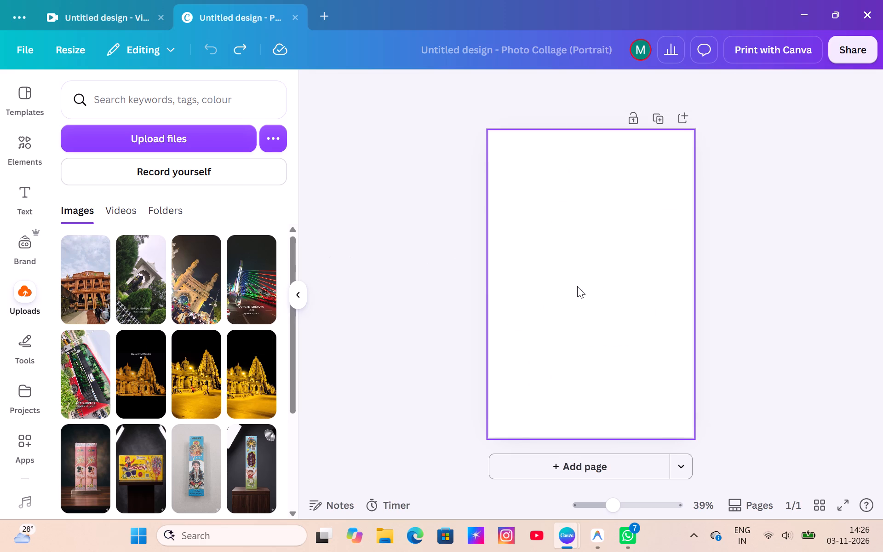
# Apply the Blue Neutral Vintage Style Travel Photo Collage (Portrait) template to the blank page.
pyautogui.click(12, 109)
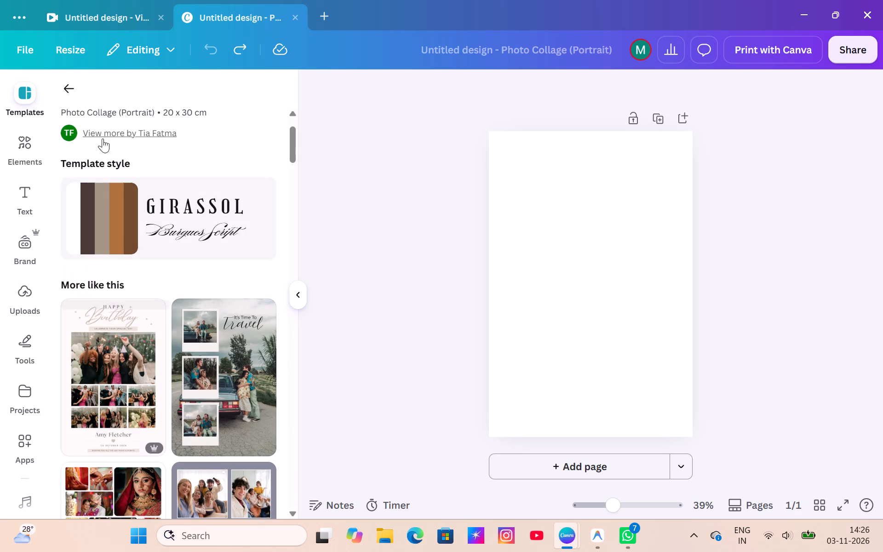
pyautogui.scroll(-2, 223, 359)
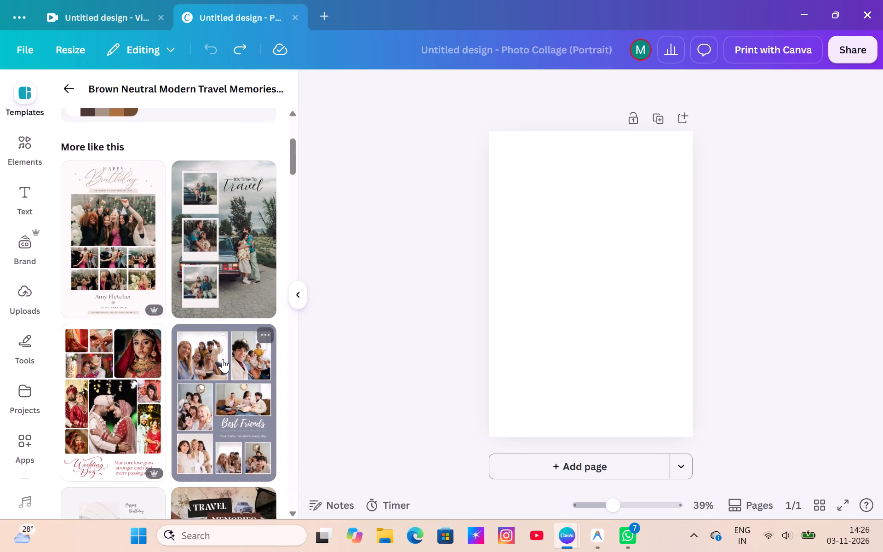
pyautogui.scroll(-2, 210, 365)
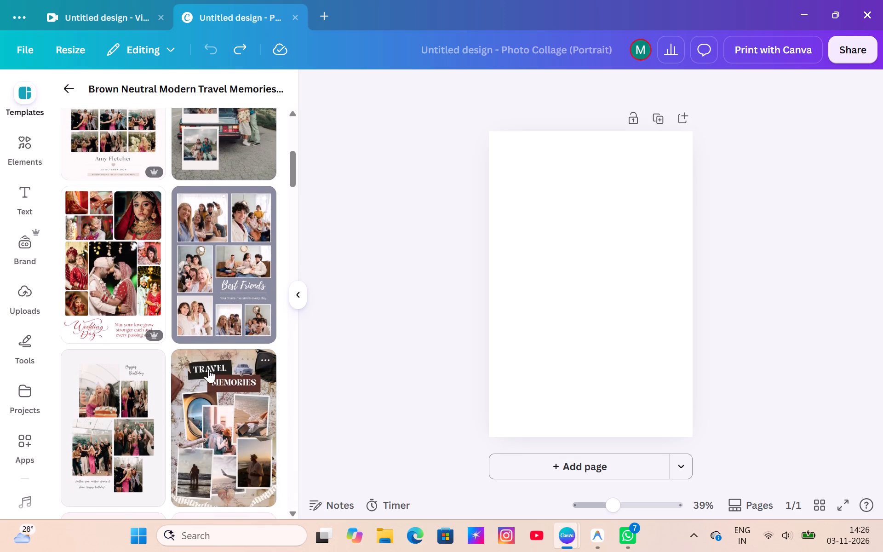
pyautogui.scroll(1, 208, 369)
pyautogui.click(192, 235)
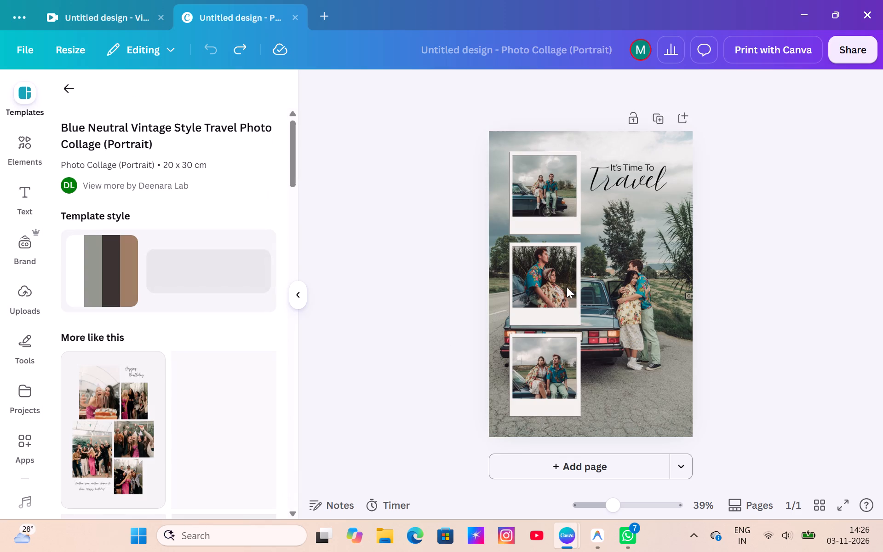
# Delete the image from the top polaroid frame of the It's Time To Travel collage, keeping the frame.
pyautogui.click(558, 176)
pyautogui.doubleClick(533, 160)
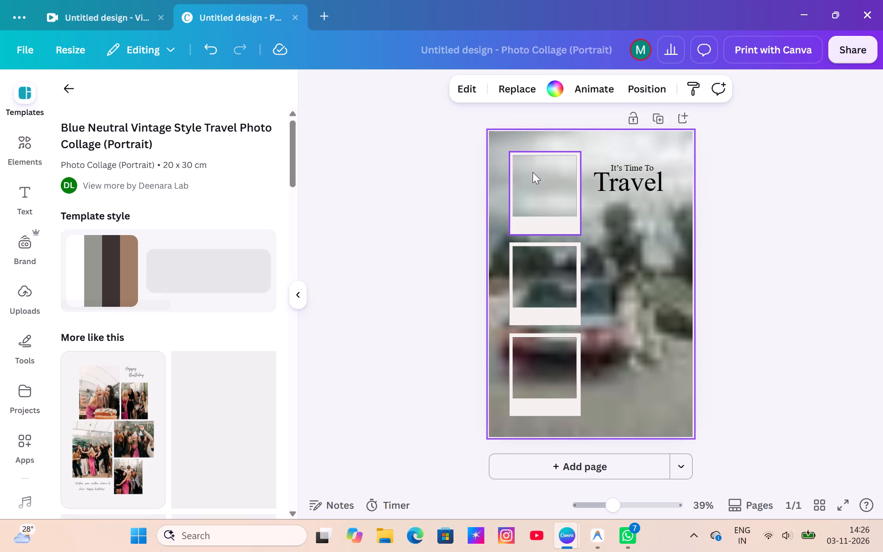
pyautogui.click(542, 194)
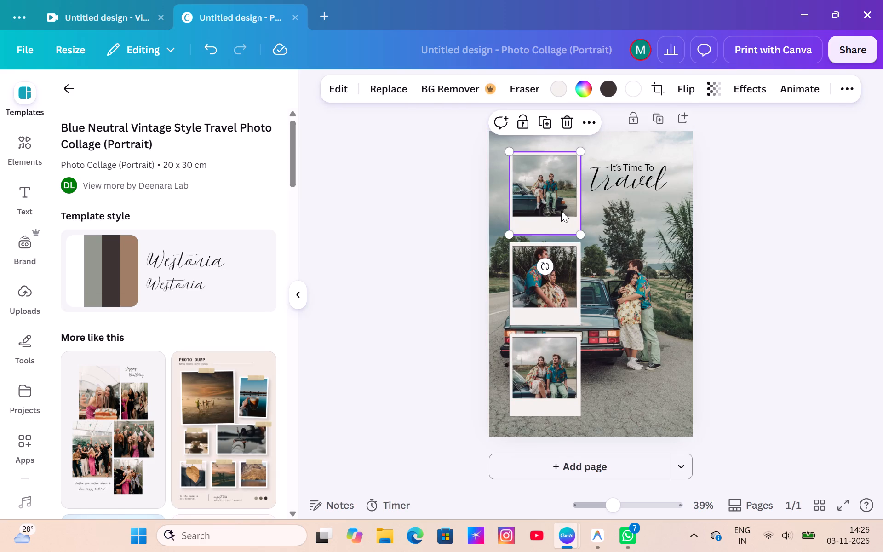
pyautogui.click(553, 215)
pyautogui.click(546, 188)
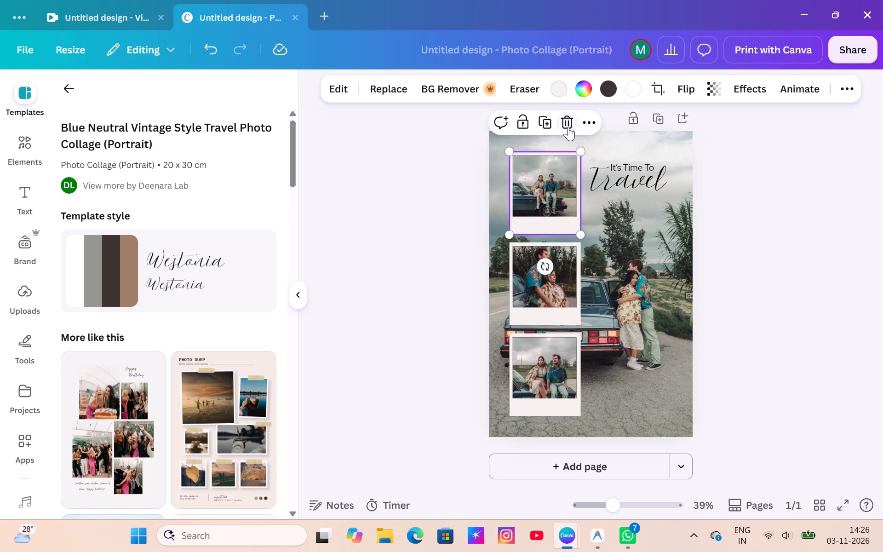
pyautogui.click(568, 126)
pyautogui.click(574, 162)
pyautogui.click(558, 186)
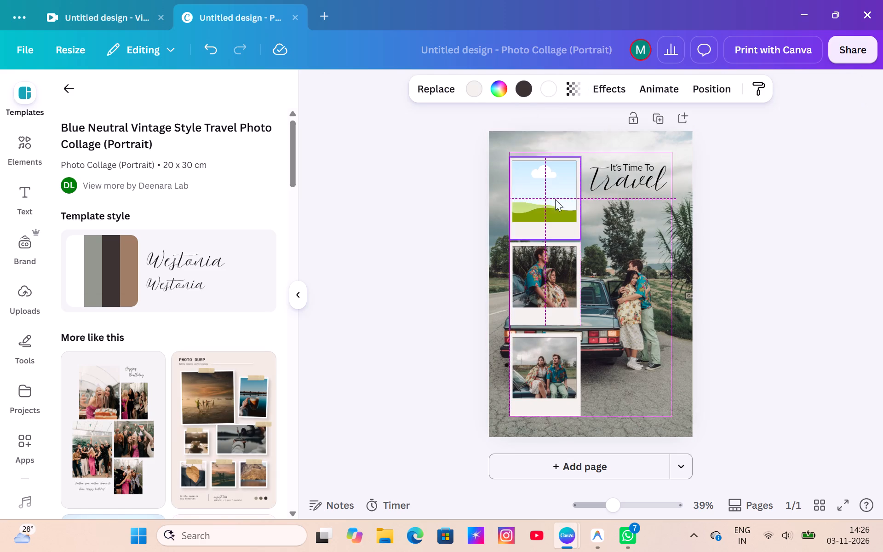
# Delete the couple photos from the middle and bottom polaroid frames, keeping both frames.
pyautogui.click(573, 276)
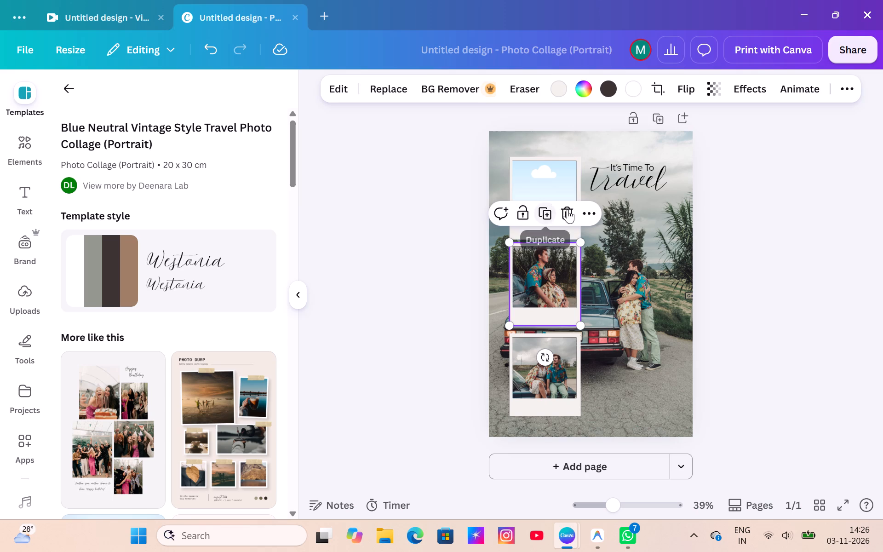
pyautogui.click(574, 216)
pyautogui.moveTo(575, 249); pyautogui.dragTo(579, 244)
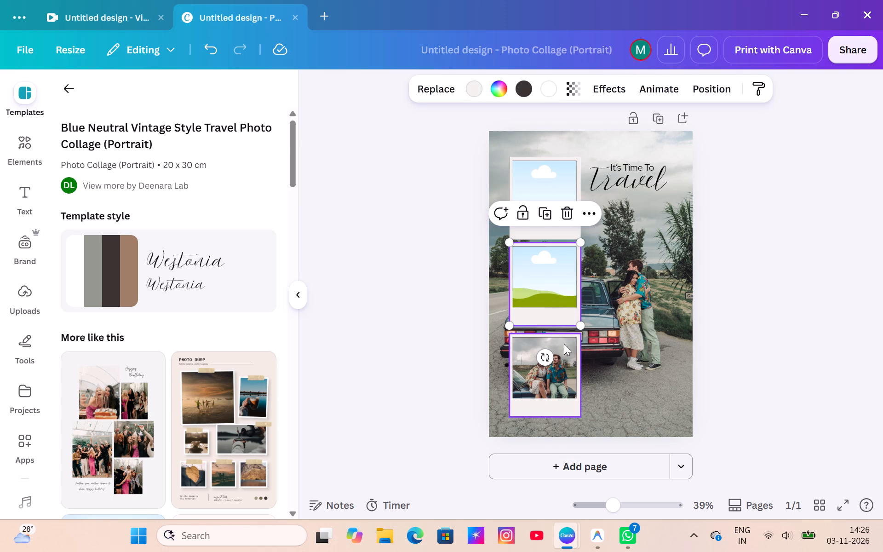
pyautogui.click(564, 360)
pyautogui.click(564, 302)
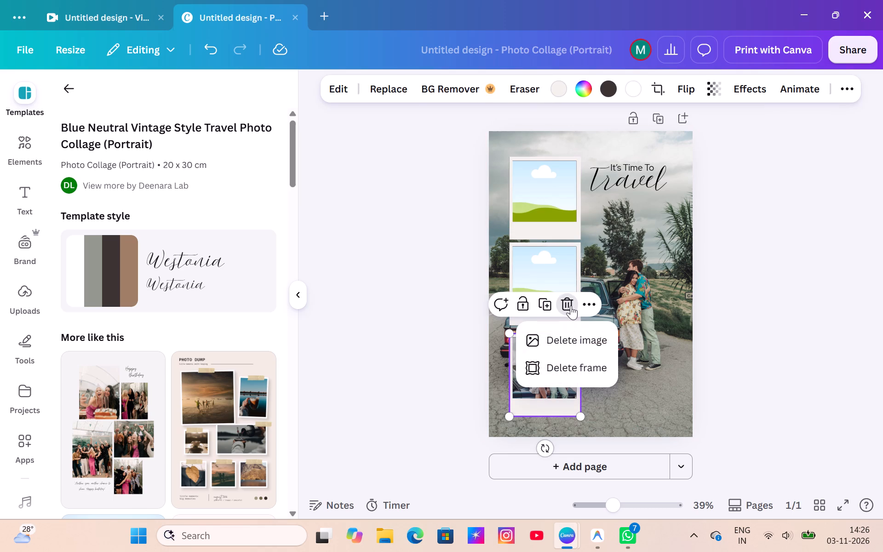
pyautogui.click(571, 335)
# Delete the full-page background image behind the polaroids, keeping its frame.
pyautogui.click(614, 265)
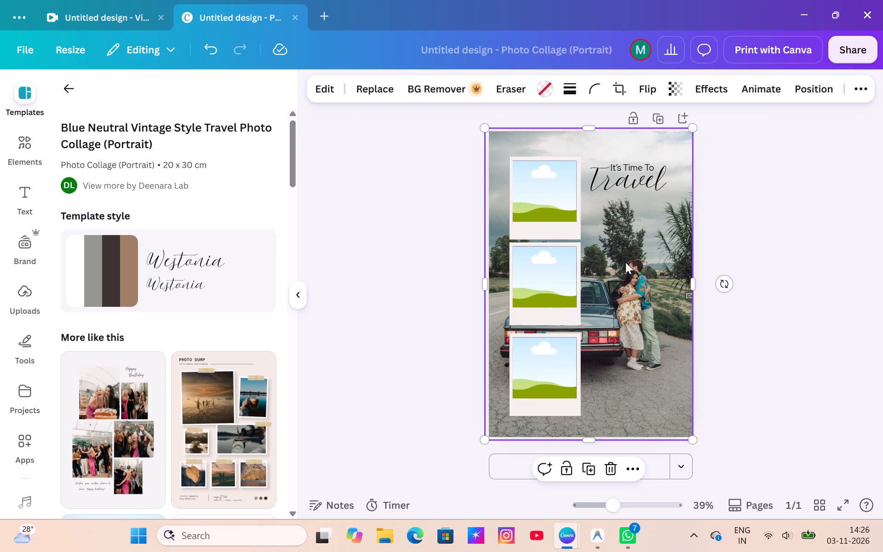
pyautogui.click(639, 221)
pyautogui.click(625, 244)
pyautogui.click(619, 470)
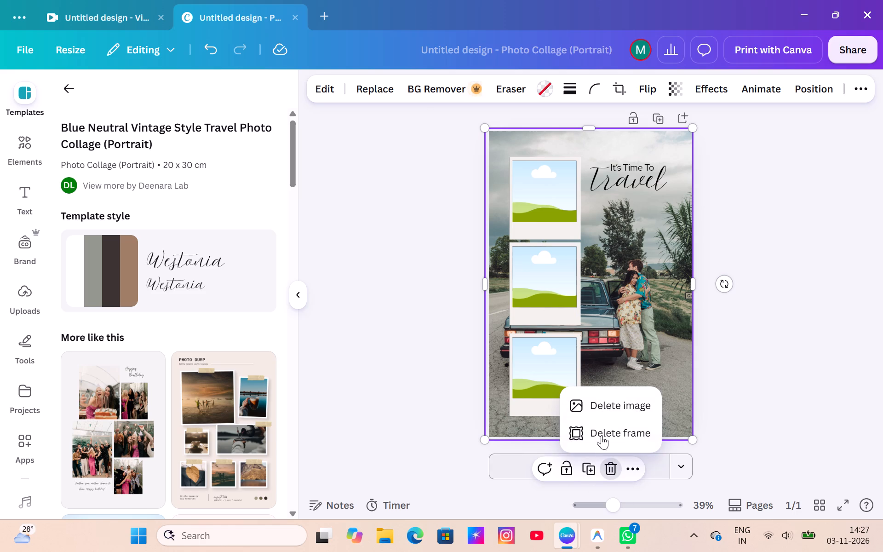
pyautogui.click(608, 397)
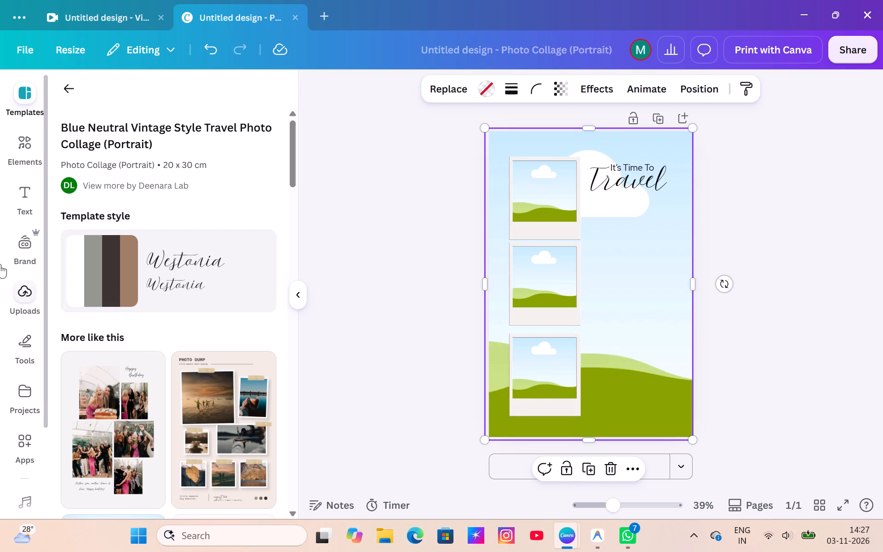
# Fill the full-page background frame with the uploaded temple photo captioned Capture The Moment.
pyautogui.click(22, 299)
pyautogui.moveTo(146, 376); pyautogui.dragTo(589, 282)
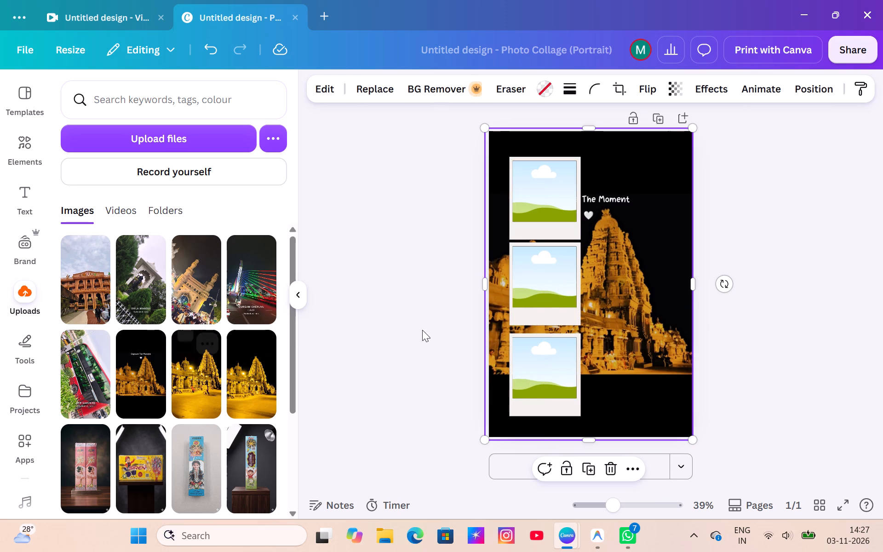
pyautogui.click(648, 382)
pyautogui.click(647, 373)
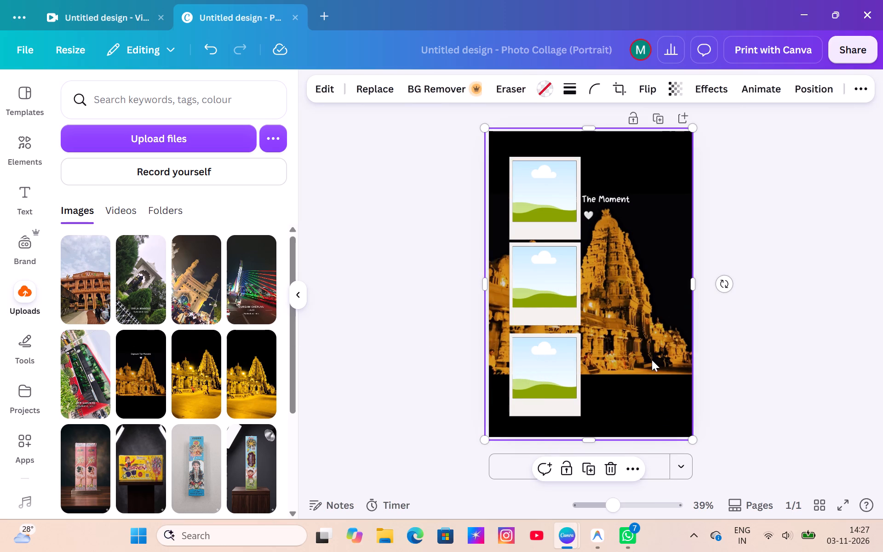
# Enlarge the temple background and shift it down so the lit temple reaches towards the bottom of the page.
pyautogui.moveTo(691, 440); pyautogui.dragTo(695, 448)
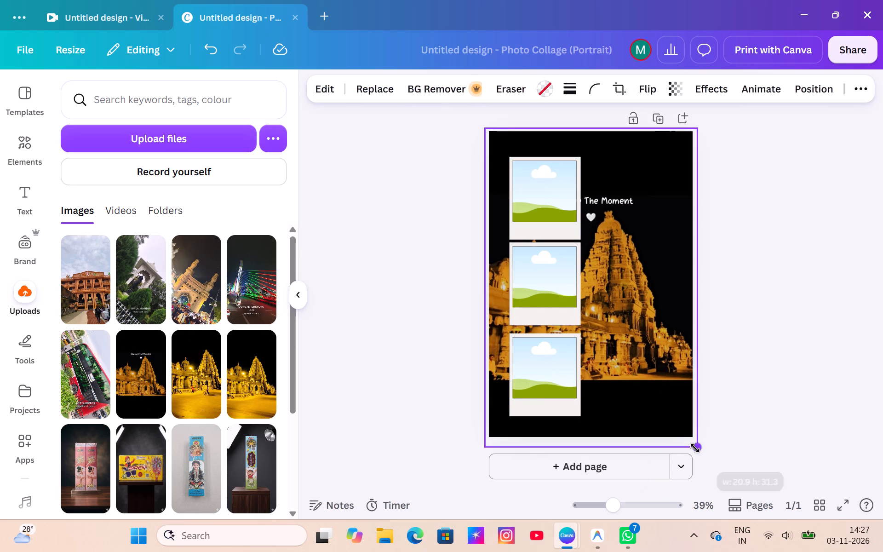
pyautogui.moveTo(695, 448); pyautogui.dragTo(532, 551)
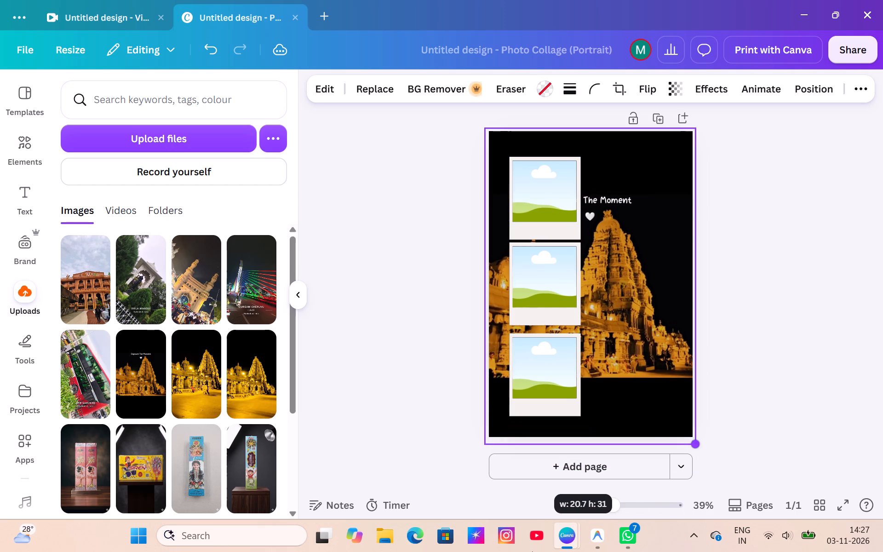
pyautogui.moveTo(532, 551); pyautogui.dragTo(534, 551)
pyautogui.moveTo(606, 345); pyautogui.dragTo(596, 372)
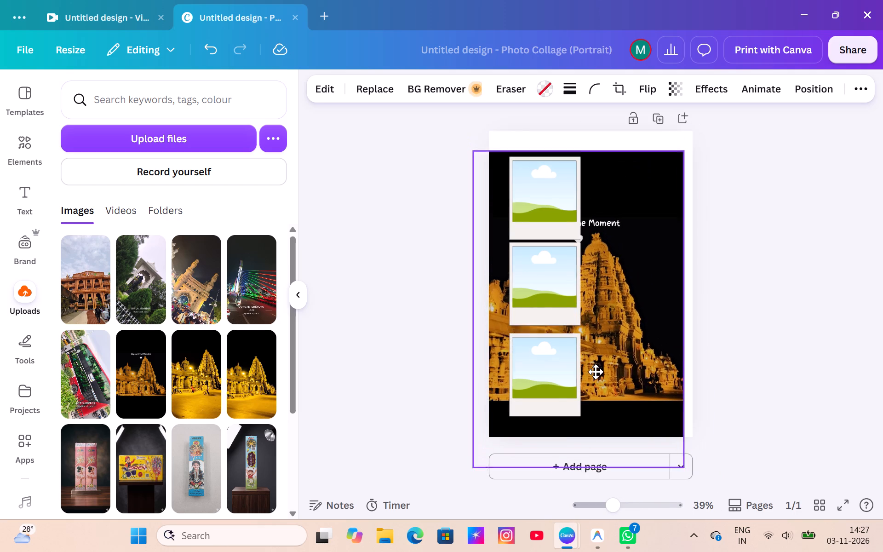
pyautogui.moveTo(596, 372); pyautogui.dragTo(602, 403)
pyautogui.moveTo(694, 188); pyautogui.dragTo(694, 172)
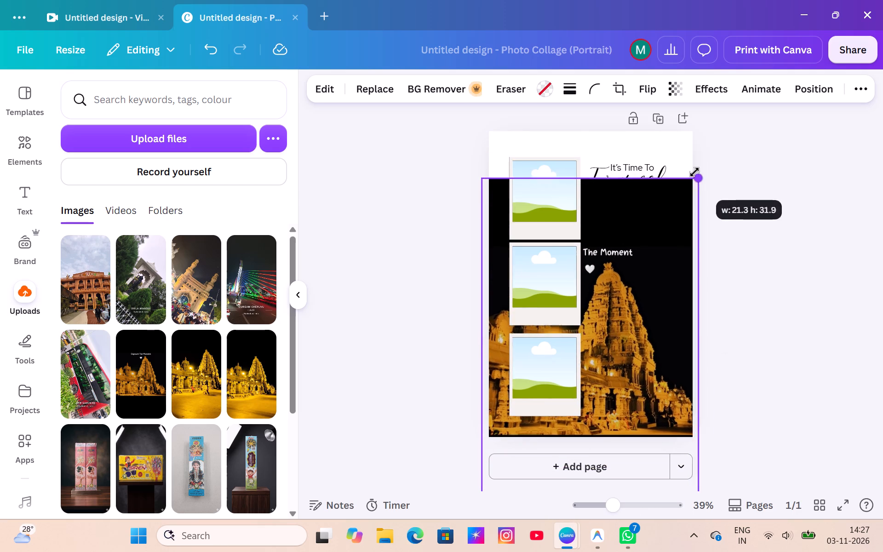
pyautogui.moveTo(694, 172); pyautogui.dragTo(672, 109)
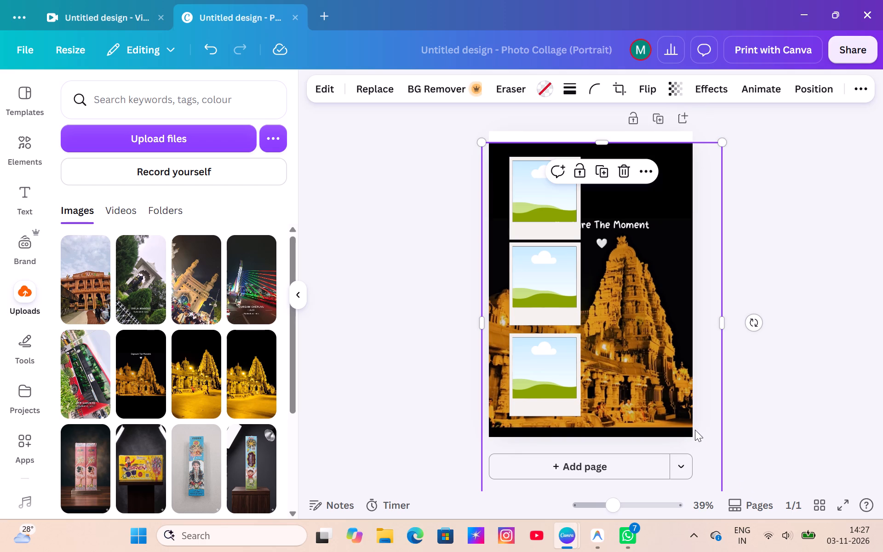
pyautogui.click(677, 337)
pyautogui.click(310, 250)
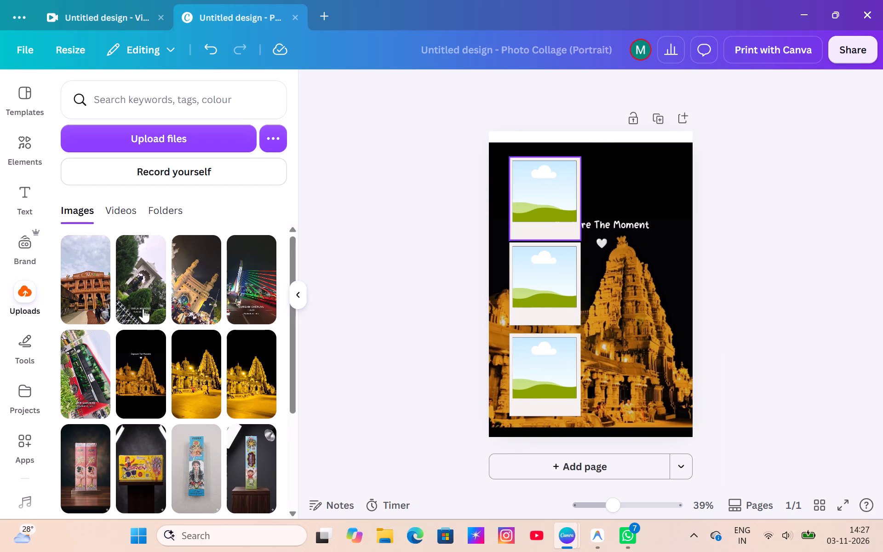
# Fill the three polaroid frames with the uploaded uncaptioned night temple photos, using the wider-plaza shot on top and the other in both lower frames.
pyautogui.moveTo(188, 366); pyautogui.dragTo(371, 280)
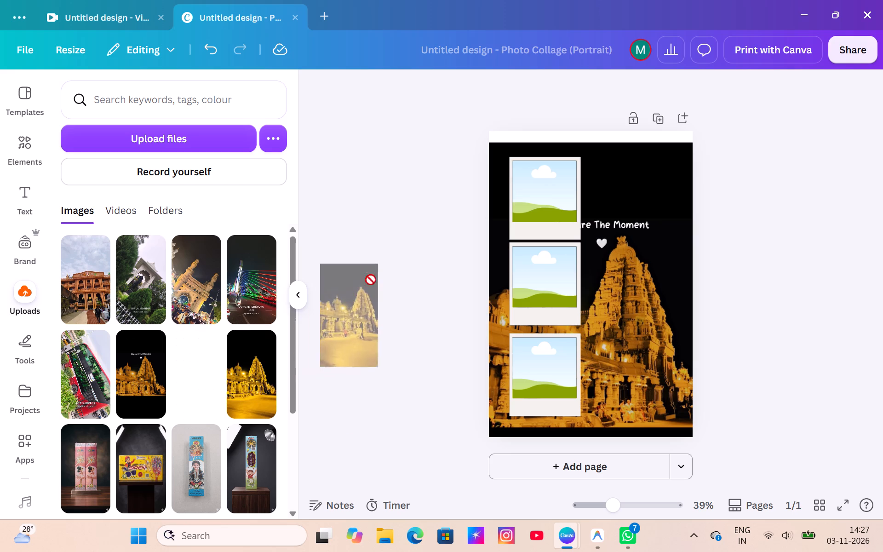
pyautogui.moveTo(371, 280); pyautogui.dragTo(533, 205)
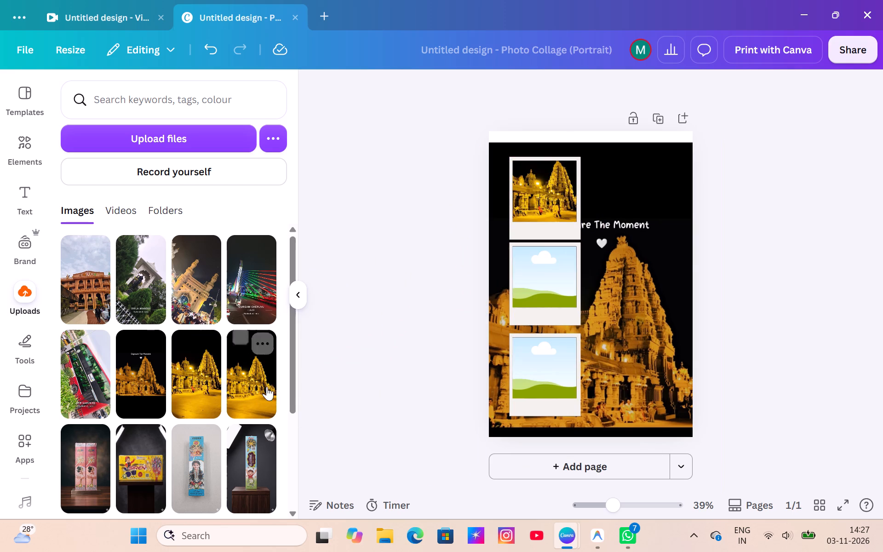
pyautogui.moveTo(264, 386); pyautogui.dragTo(541, 299)
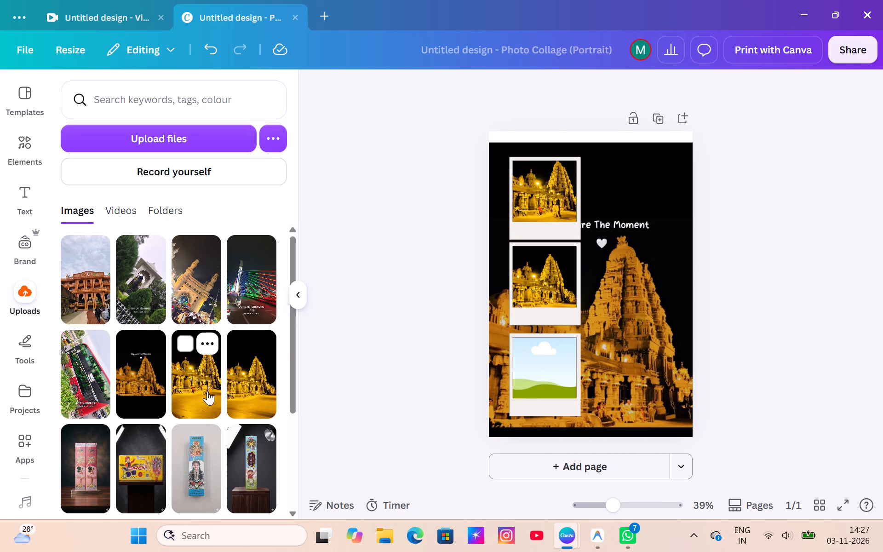
pyautogui.moveTo(241, 391); pyautogui.dragTo(518, 389)
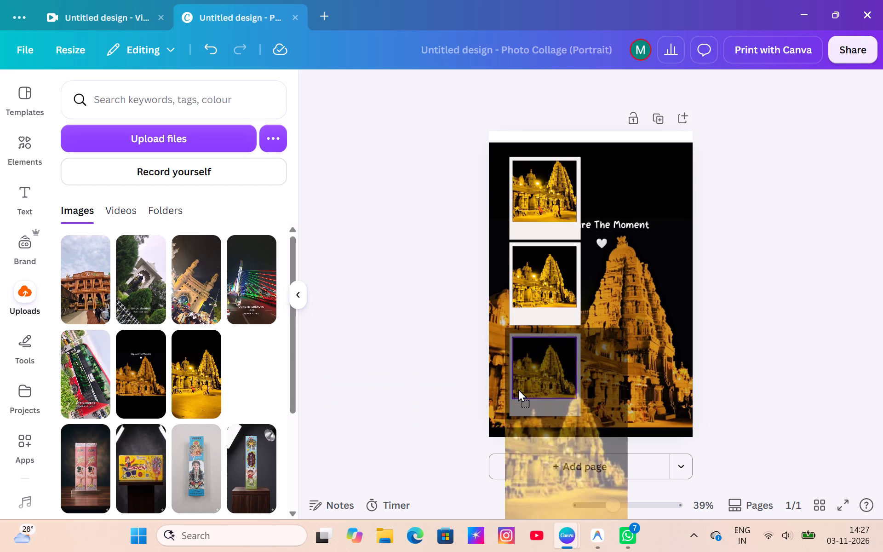
pyautogui.moveTo(518, 389); pyautogui.dragTo(226, 382)
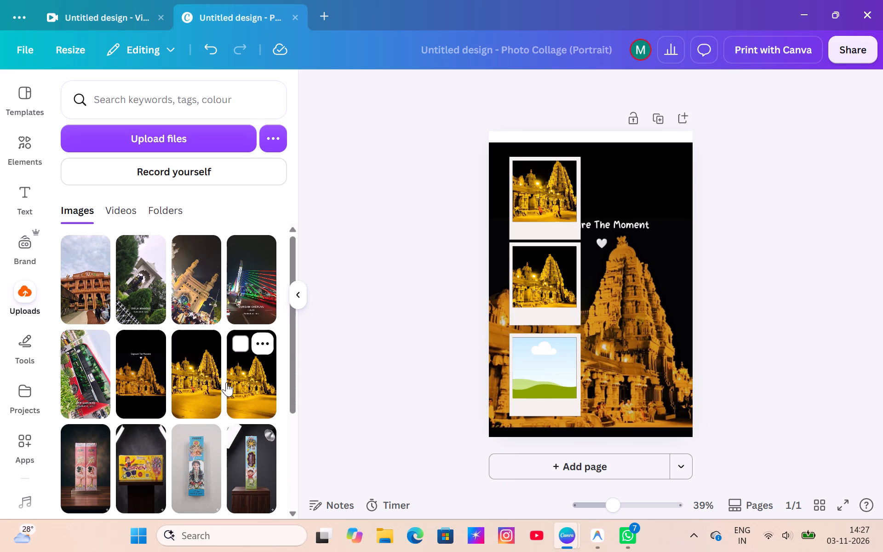
pyautogui.moveTo(247, 408); pyautogui.dragTo(512, 380)
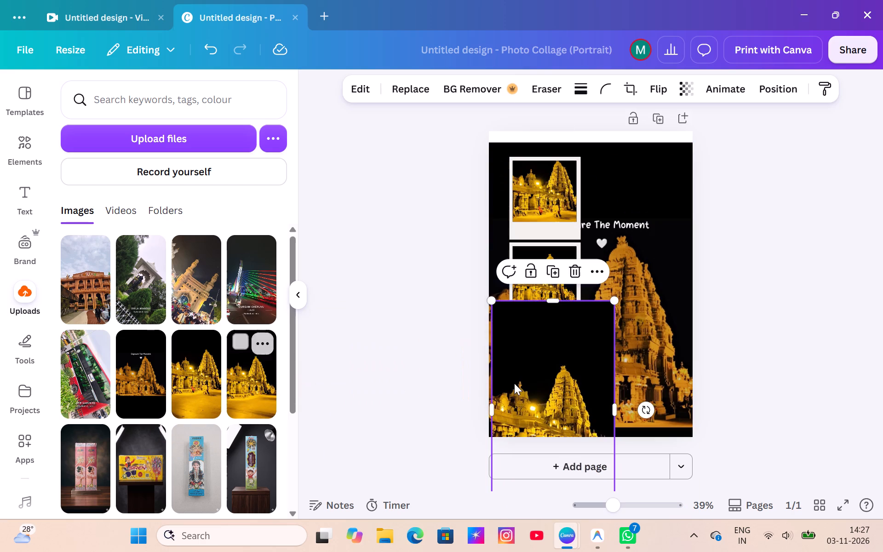
pyautogui.moveTo(525, 389); pyautogui.dragTo(515, 375)
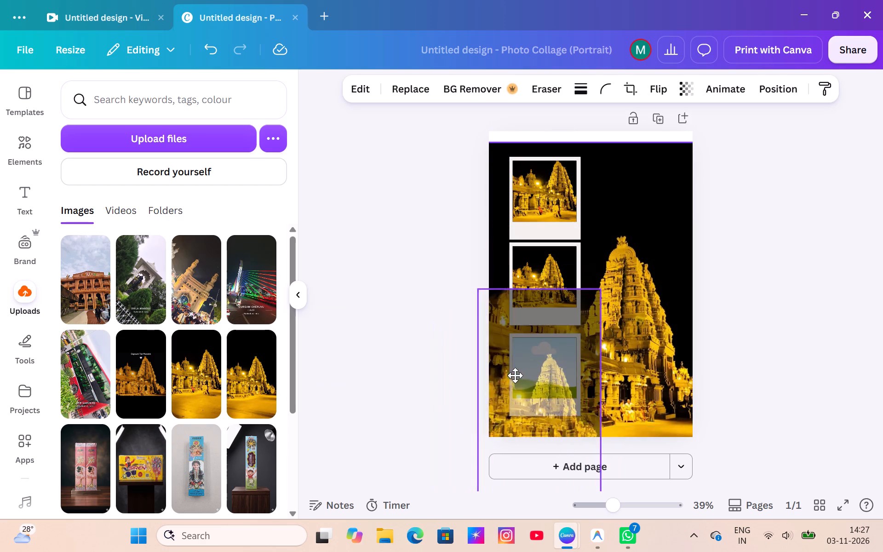
pyautogui.moveTo(515, 375); pyautogui.dragTo(533, 372)
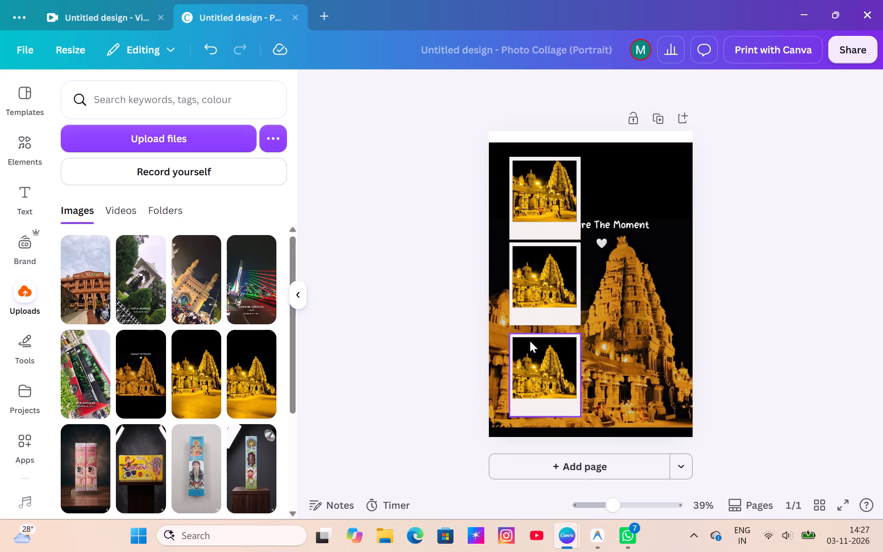
# Move the temple background sideways so its whole Capture The Moment caption clears the polaroid frames.
pyautogui.click(601, 227)
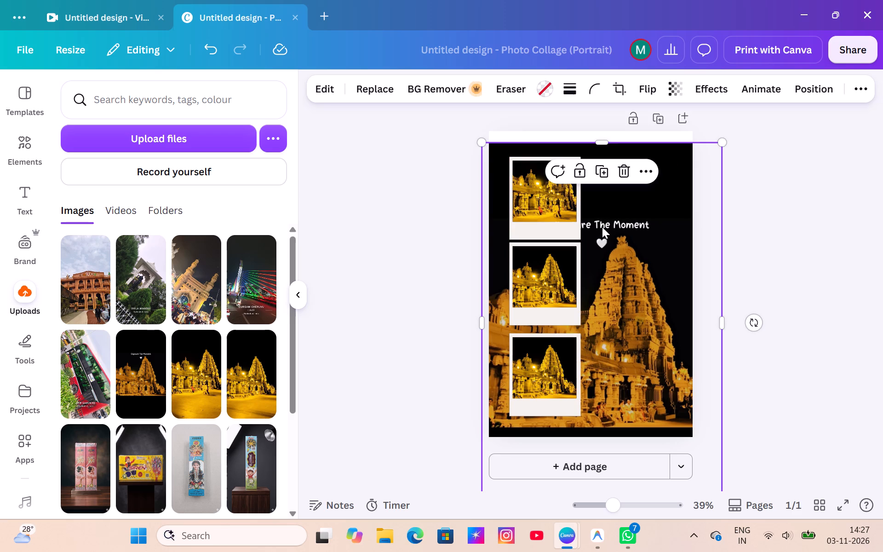
pyautogui.moveTo(604, 227); pyautogui.dragTo(633, 224)
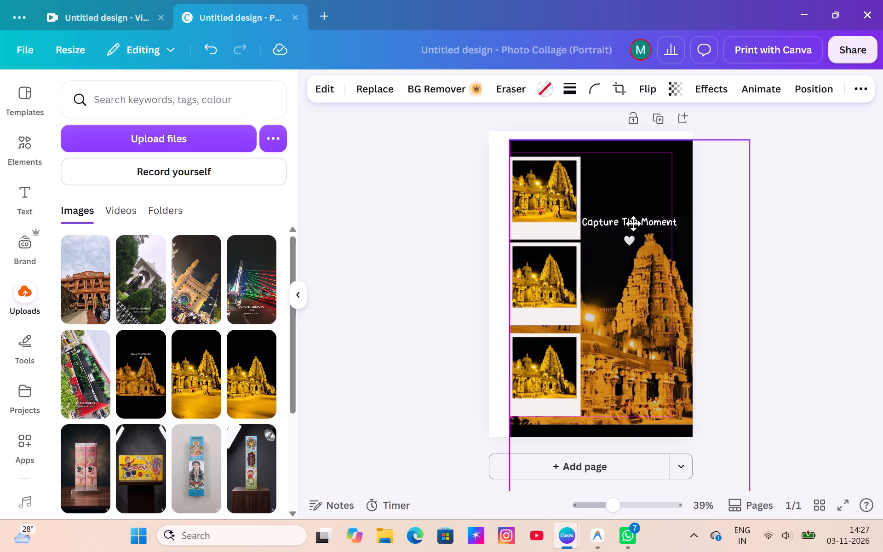
pyautogui.moveTo(633, 224); pyautogui.dragTo(636, 228)
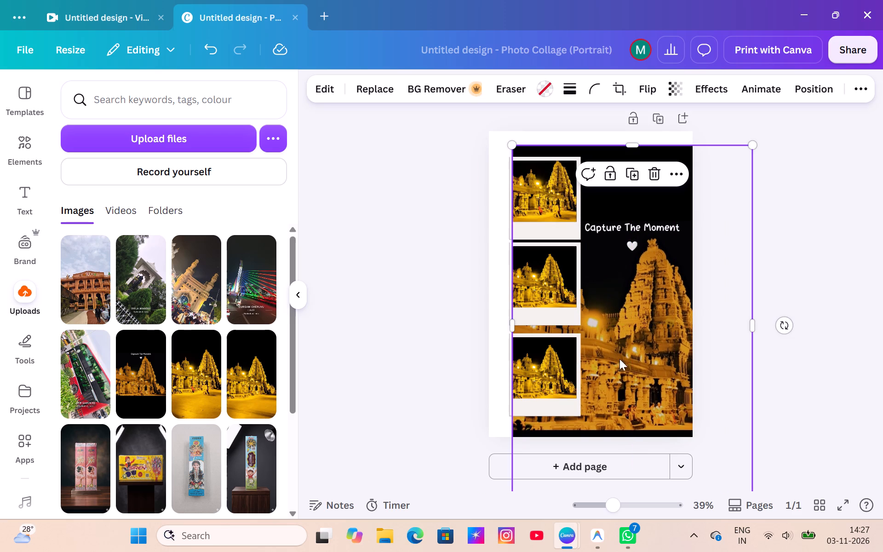
# Enlarge and reposition the temple background until it covers the whole page, keeping its caption beside the top polaroid.
pyautogui.click(614, 408)
pyautogui.click(519, 427)
pyautogui.moveTo(512, 432); pyautogui.dragTo(487, 431)
pyautogui.moveTo(604, 319); pyautogui.dragTo(618, 320)
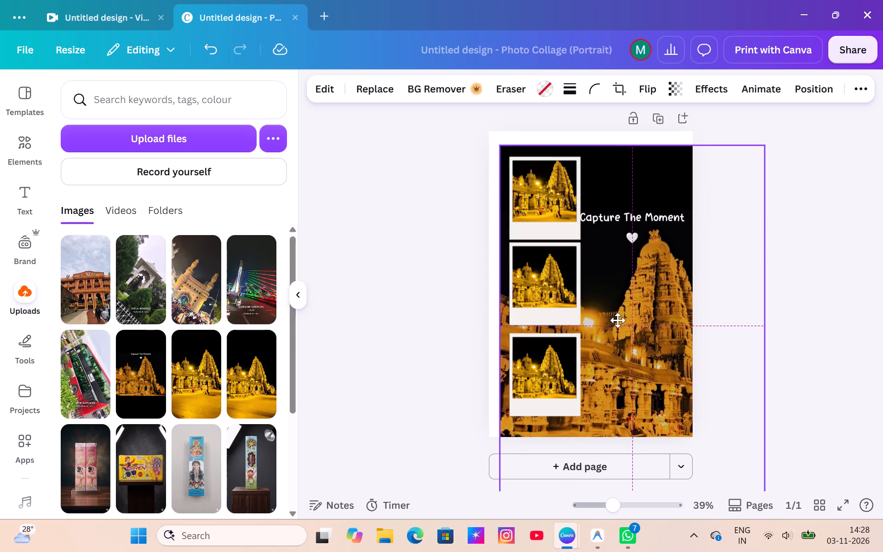
pyautogui.moveTo(618, 320); pyautogui.dragTo(622, 323)
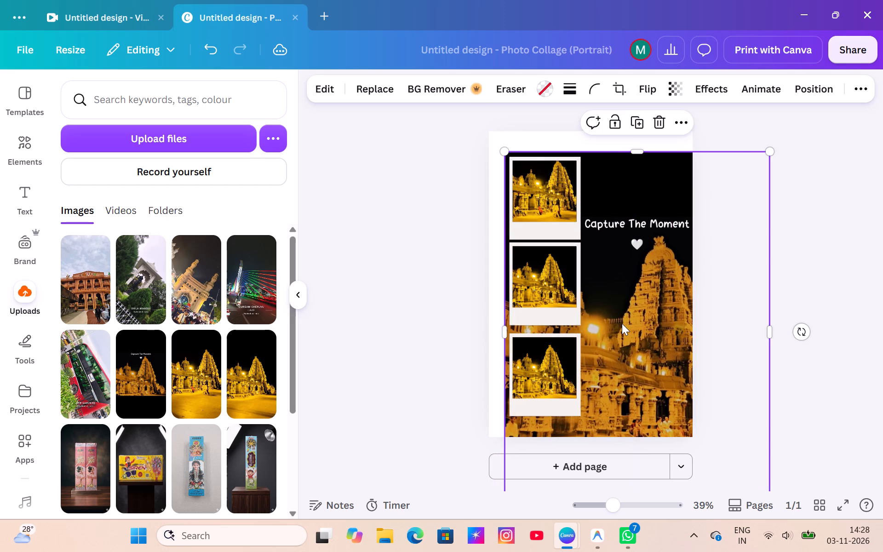
pyautogui.moveTo(505, 152); pyautogui.dragTo(492, 138)
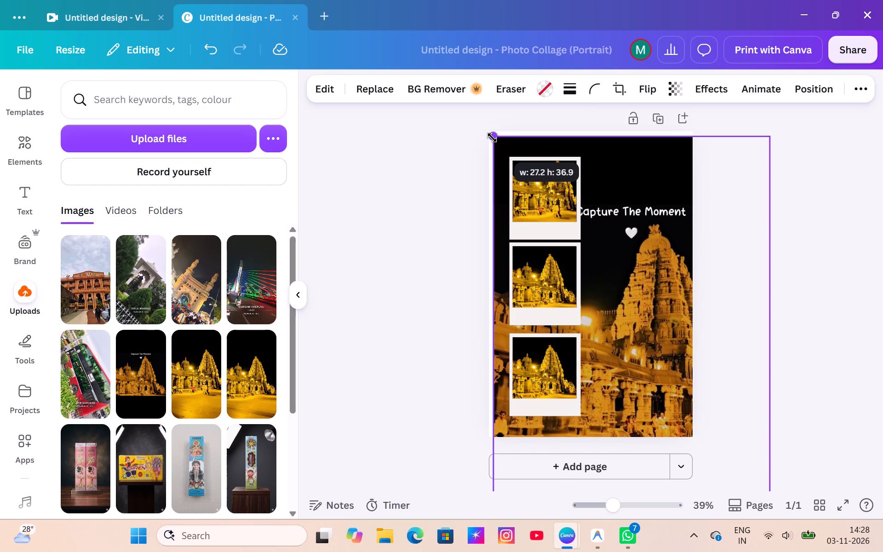
pyautogui.moveTo(492, 138); pyautogui.dragTo(490, 131)
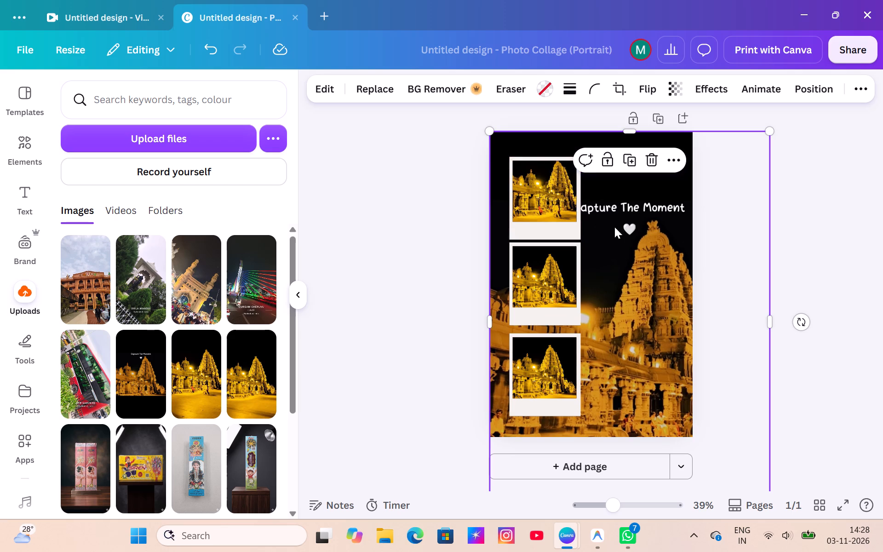
pyautogui.moveTo(614, 232); pyautogui.dragTo(629, 233)
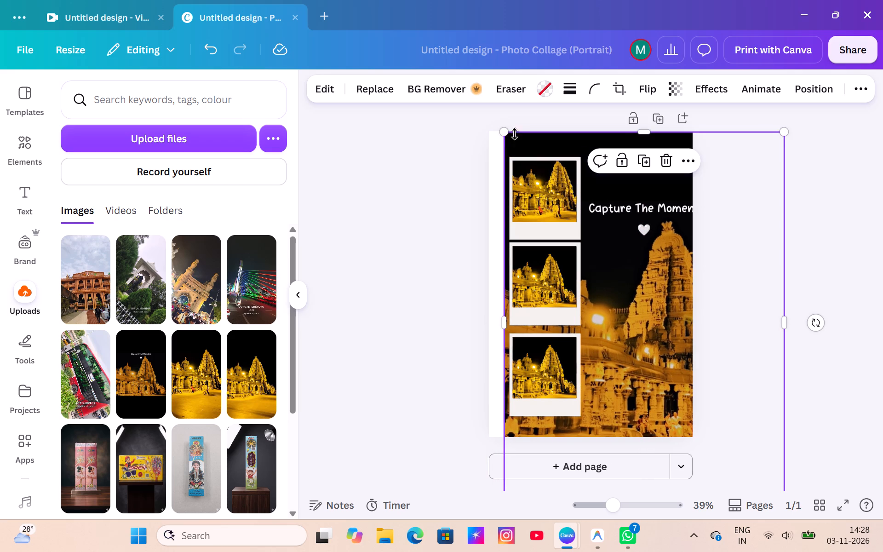
pyautogui.moveTo(502, 132); pyautogui.dragTo(482, 140)
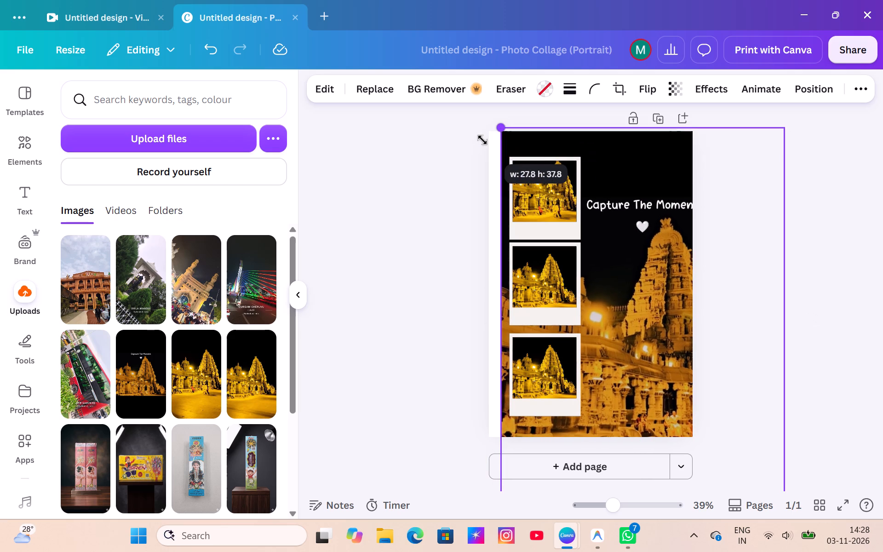
pyautogui.moveTo(482, 140); pyautogui.dragTo(440, 141)
pyautogui.click(373, 225)
# Move the script Travel text down to just below the Capture The Moment caption.
pyautogui.moveTo(650, 198); pyautogui.dragTo(655, 228)
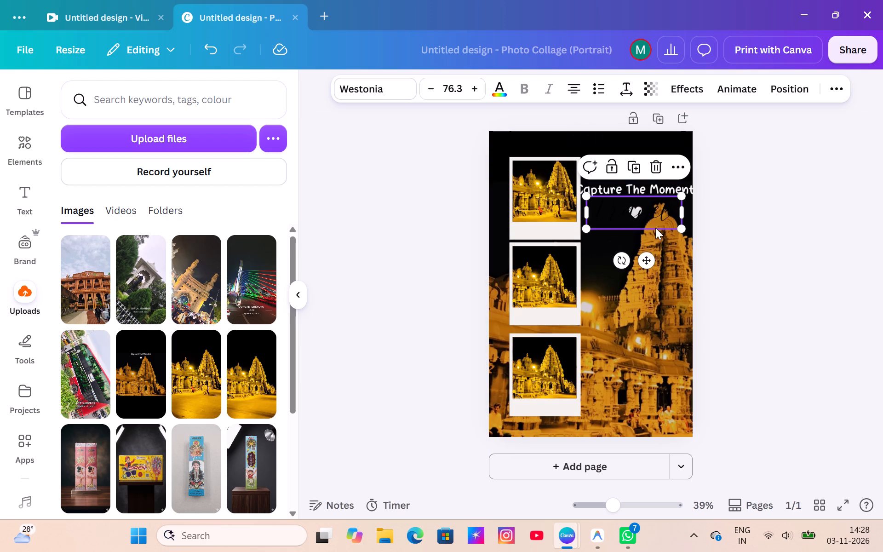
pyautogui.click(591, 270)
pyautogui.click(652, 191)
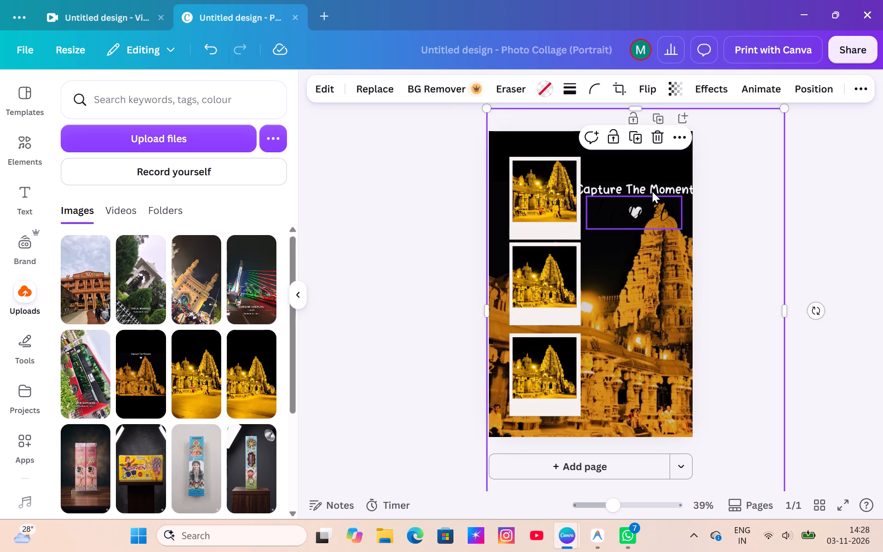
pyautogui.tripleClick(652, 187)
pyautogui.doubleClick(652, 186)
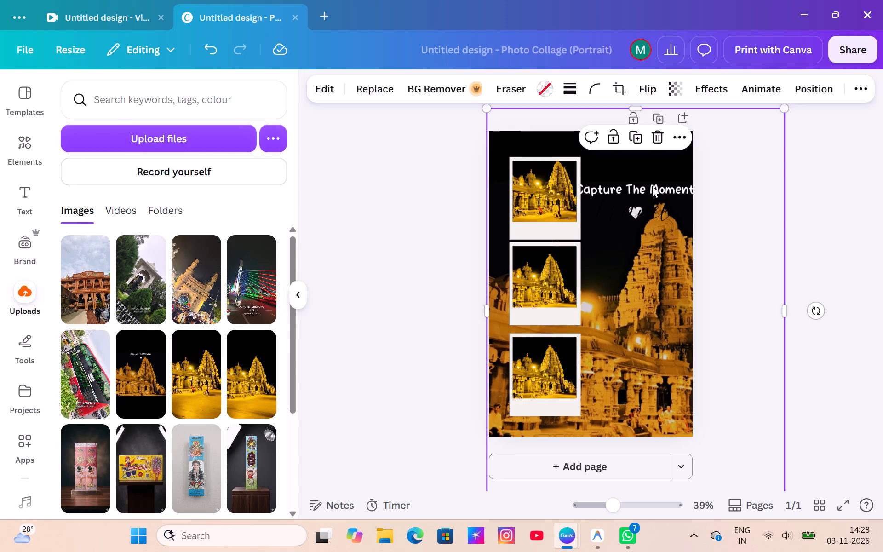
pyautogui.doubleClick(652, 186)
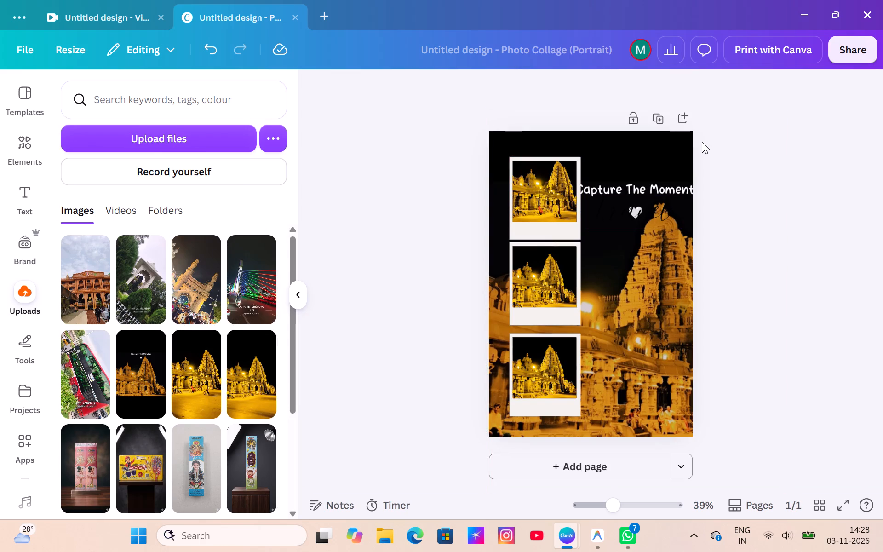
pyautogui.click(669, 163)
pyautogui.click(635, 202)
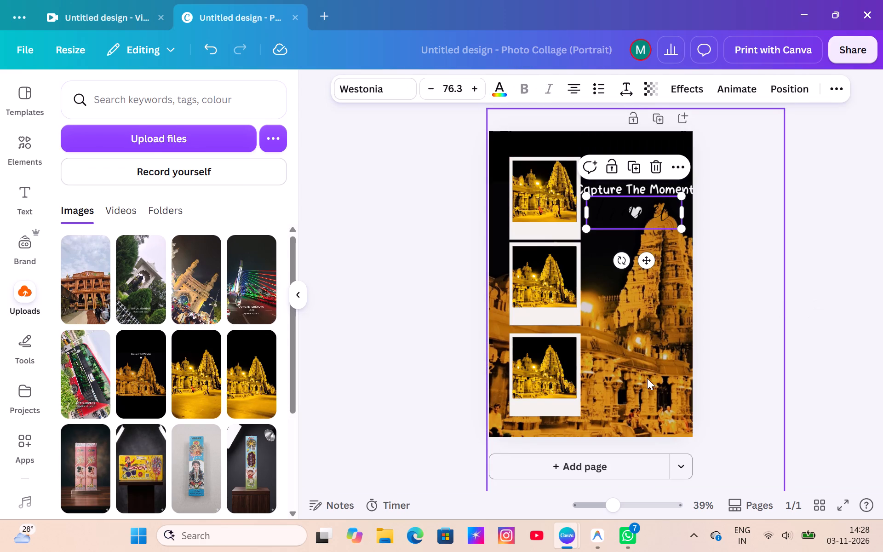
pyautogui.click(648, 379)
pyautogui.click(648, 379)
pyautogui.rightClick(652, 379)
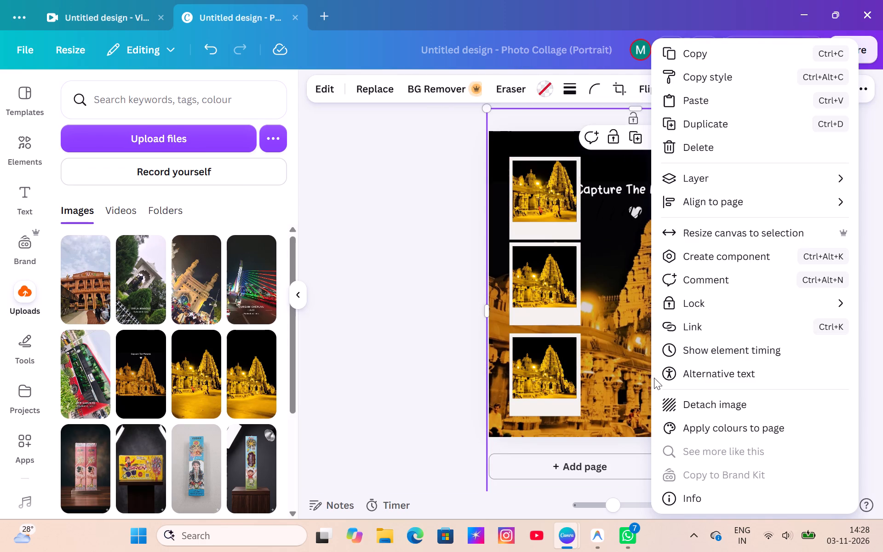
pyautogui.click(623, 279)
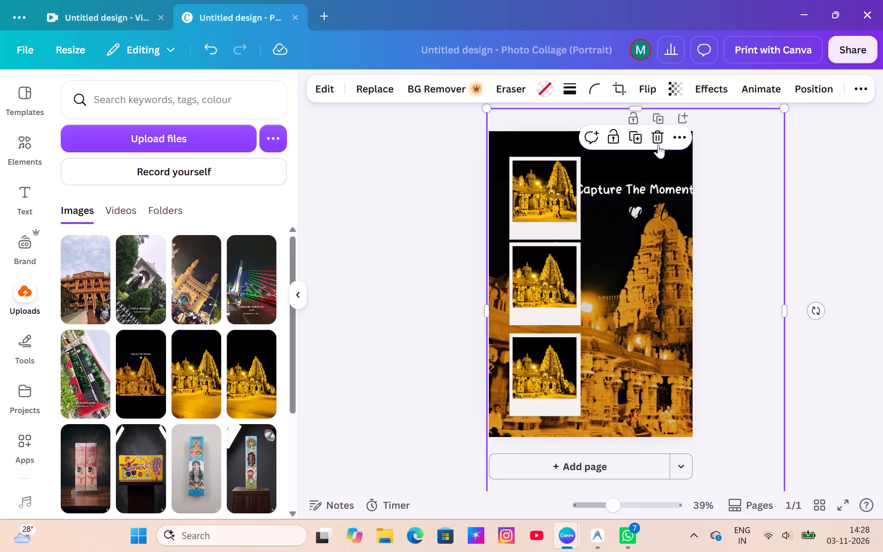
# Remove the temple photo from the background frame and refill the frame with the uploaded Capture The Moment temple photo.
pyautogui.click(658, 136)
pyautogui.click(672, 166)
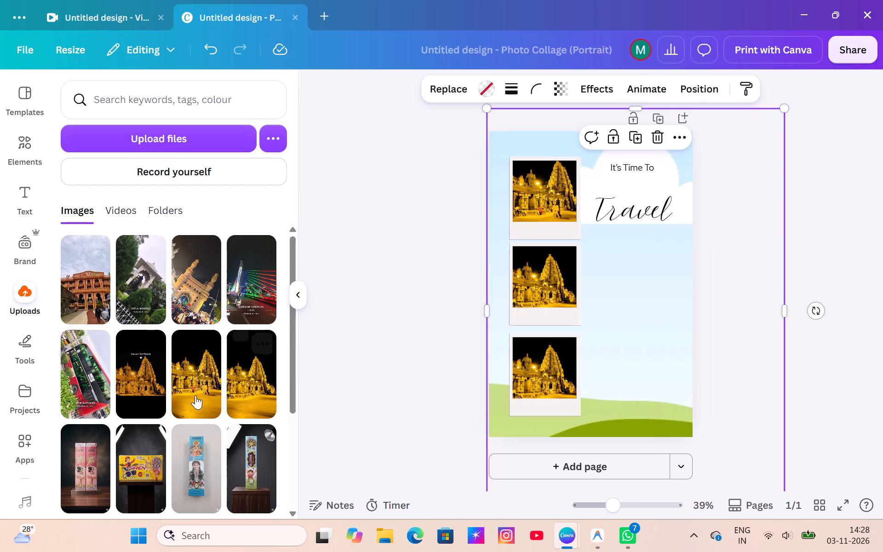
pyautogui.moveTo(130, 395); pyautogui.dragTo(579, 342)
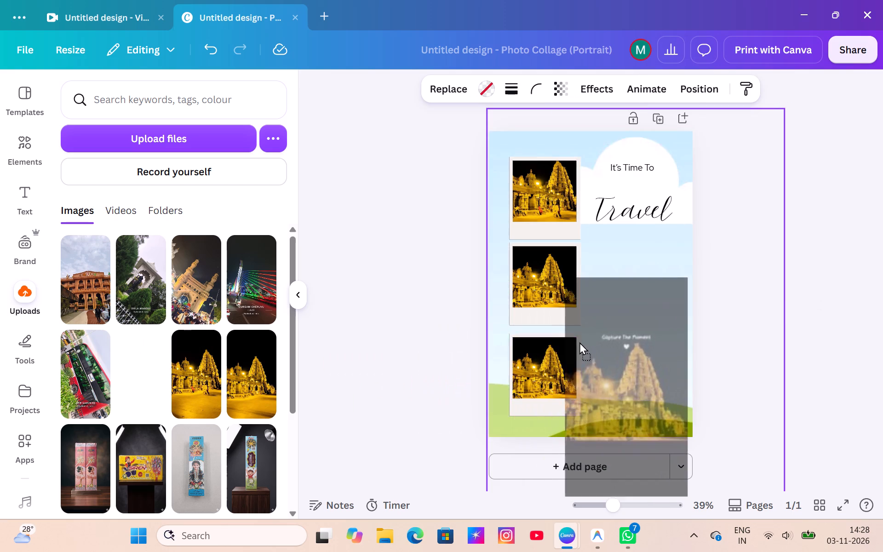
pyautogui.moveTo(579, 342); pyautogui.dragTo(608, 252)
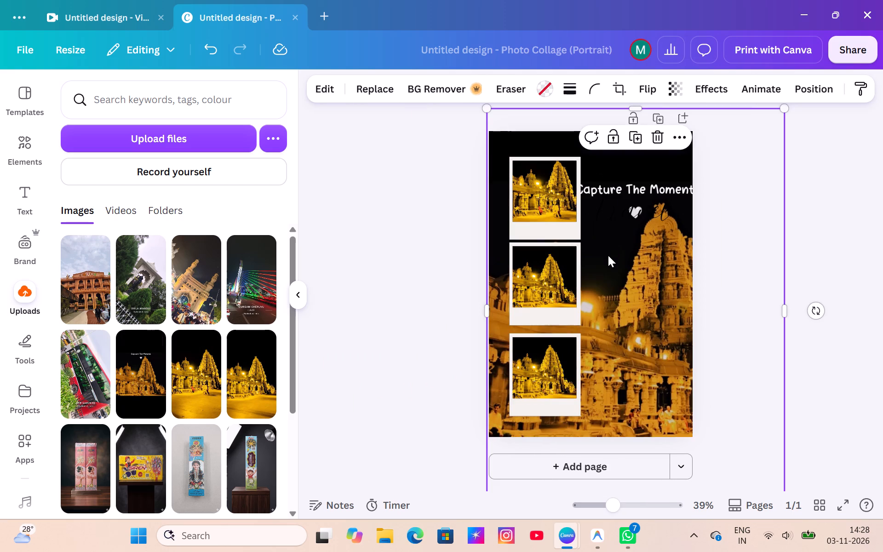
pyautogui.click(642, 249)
# Resize the temple background so its upper and right edges meet the page edges, about 20.2 wide by 37.5 high.
pyautogui.moveTo(787, 111); pyautogui.dragTo(692, 170)
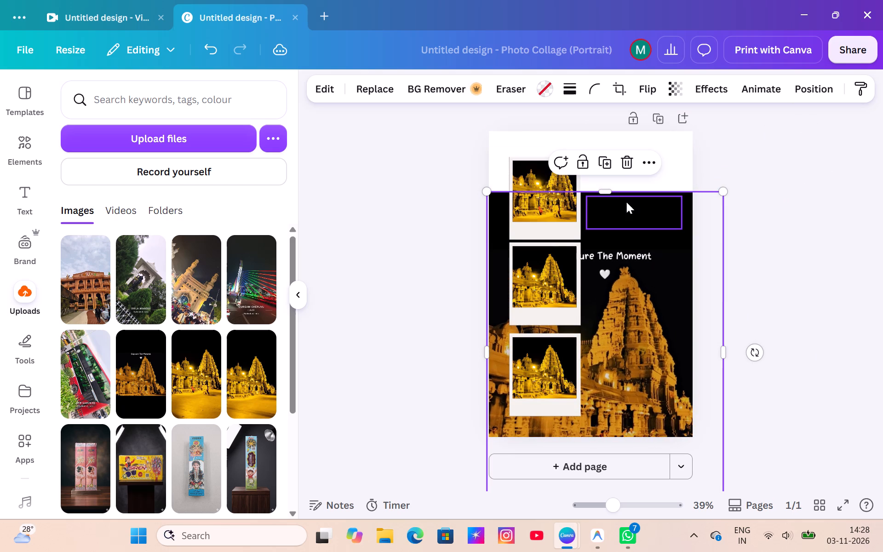
pyautogui.moveTo(605, 194); pyautogui.dragTo(619, 138)
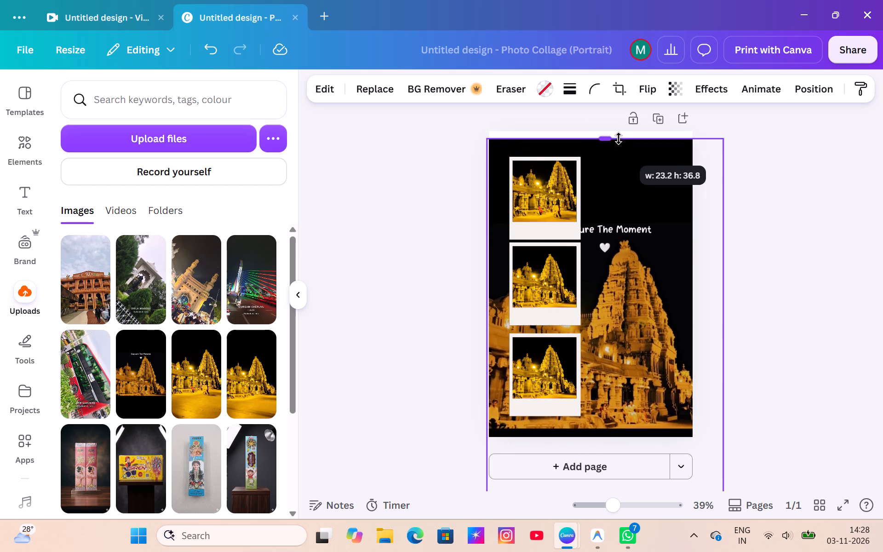
pyautogui.moveTo(619, 138); pyautogui.dragTo(619, 135)
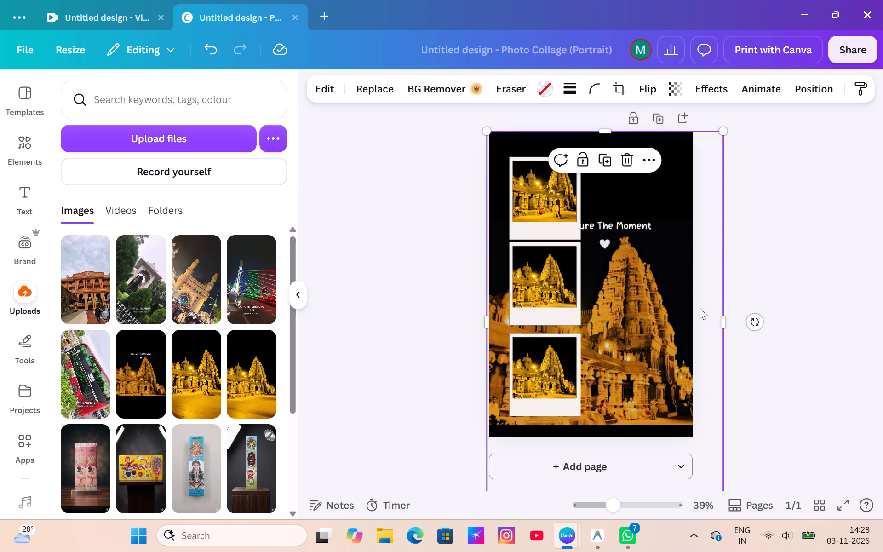
pyautogui.moveTo(723, 321); pyautogui.dragTo(691, 334)
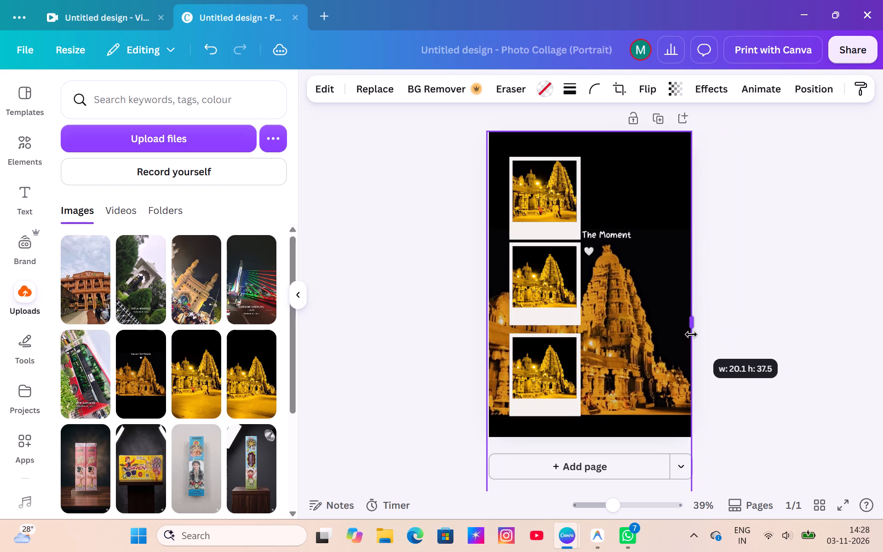
pyautogui.moveTo(691, 334); pyautogui.dragTo(693, 343)
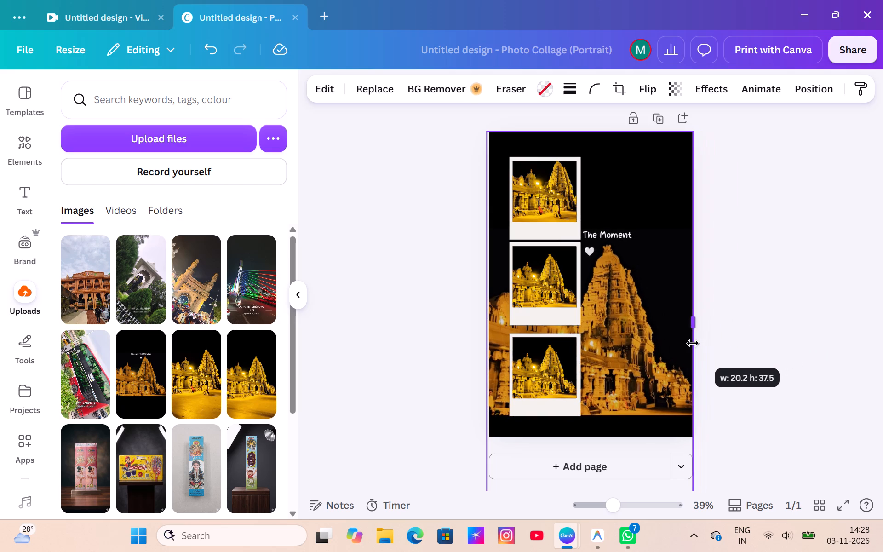
pyautogui.moveTo(693, 343); pyautogui.dragTo(692, 343)
# Shift the temple background sideways and extend its left edge past the page edge, making it about 24.7 wide by 37.5 high.
pyautogui.moveTo(631, 307); pyautogui.dragTo(653, 306)
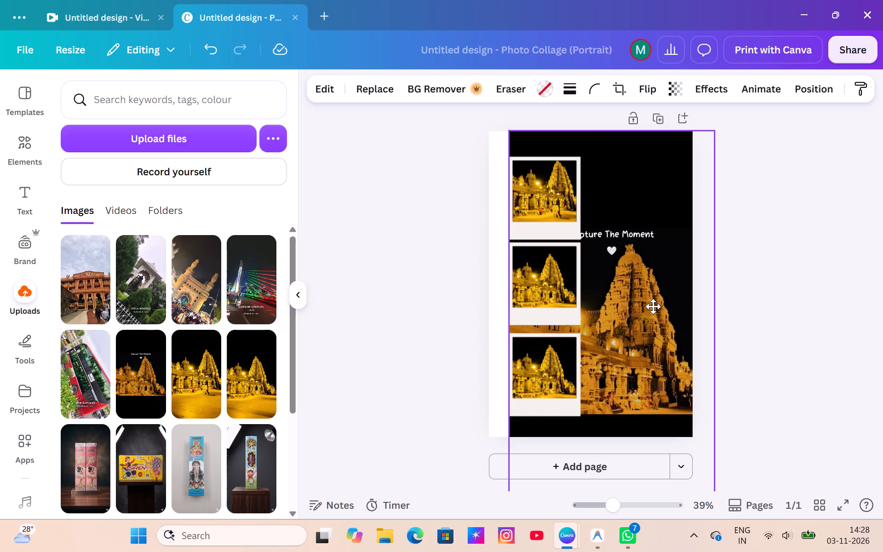
pyautogui.moveTo(653, 306); pyautogui.dragTo(680, 300)
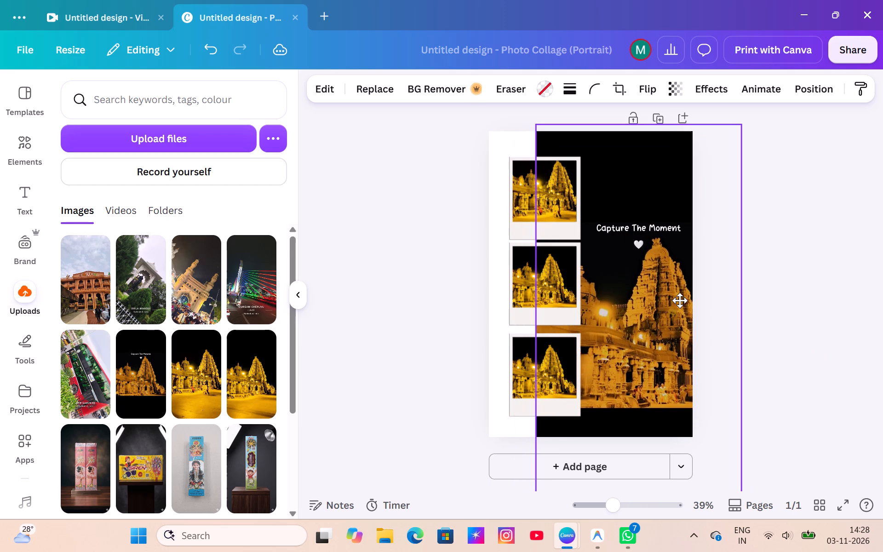
pyautogui.moveTo(680, 300); pyautogui.dragTo(675, 299)
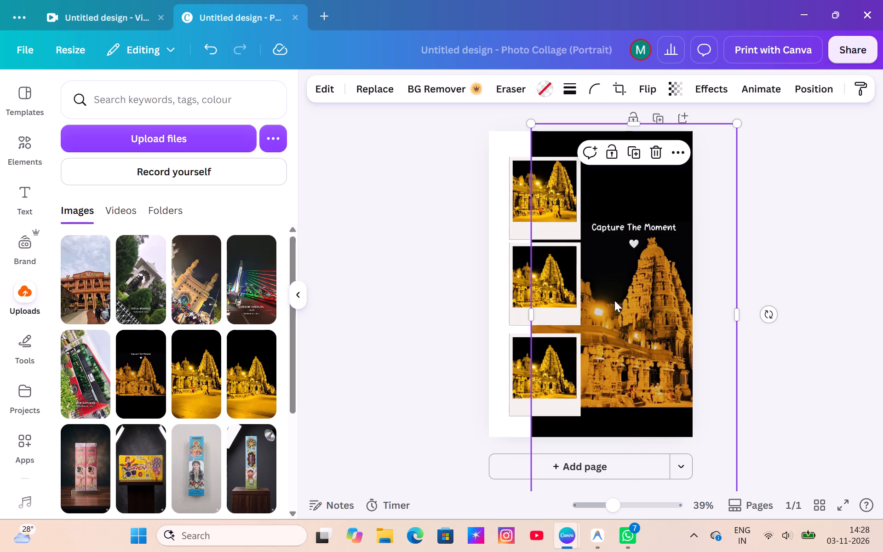
pyautogui.moveTo(528, 130); pyautogui.dragTo(498, 143)
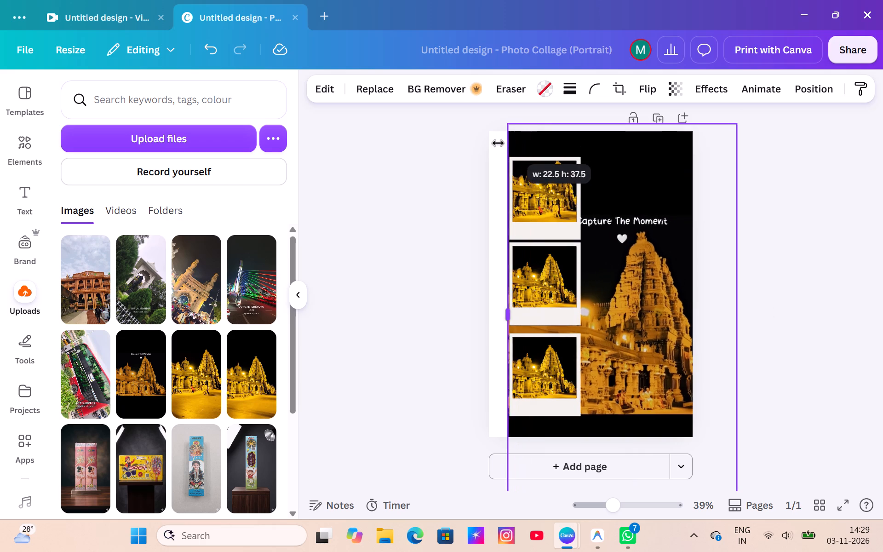
pyautogui.moveTo(498, 143); pyautogui.dragTo(483, 151)
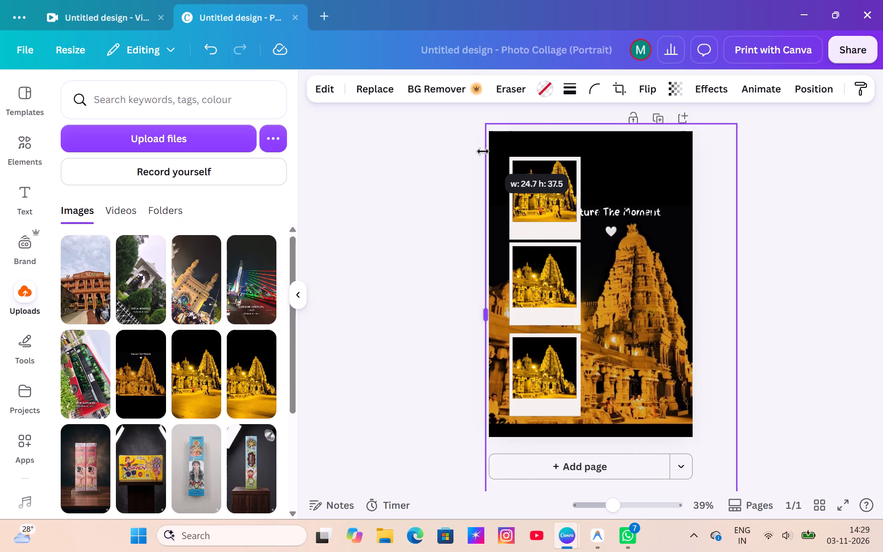
pyautogui.moveTo(483, 151); pyautogui.dragTo(483, 153)
pyautogui.doubleClick(398, 182)
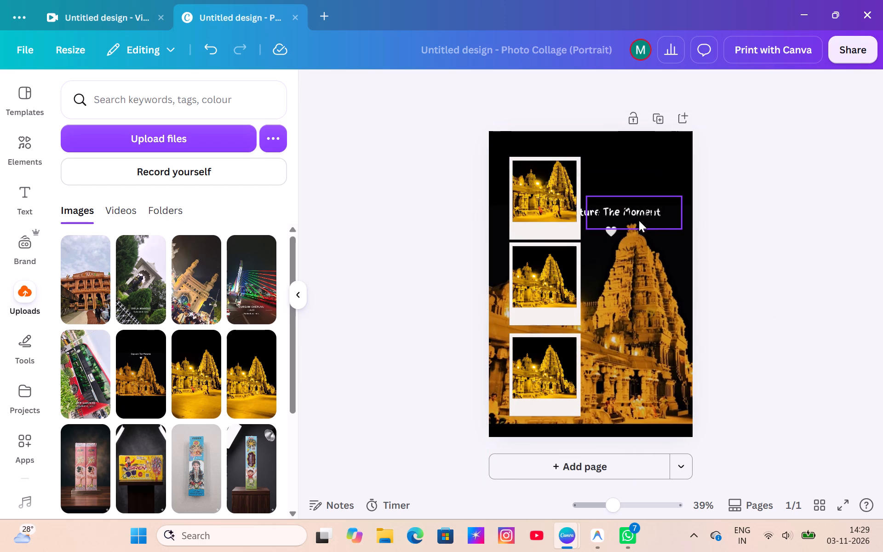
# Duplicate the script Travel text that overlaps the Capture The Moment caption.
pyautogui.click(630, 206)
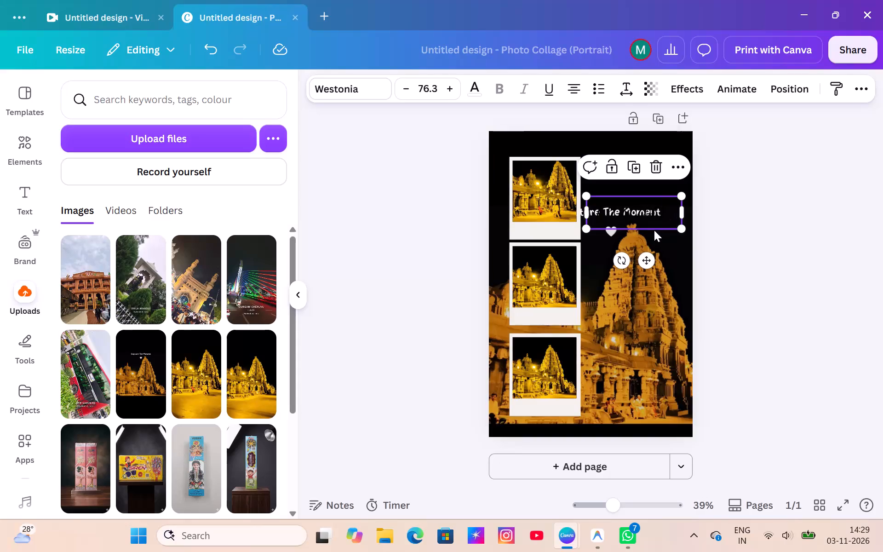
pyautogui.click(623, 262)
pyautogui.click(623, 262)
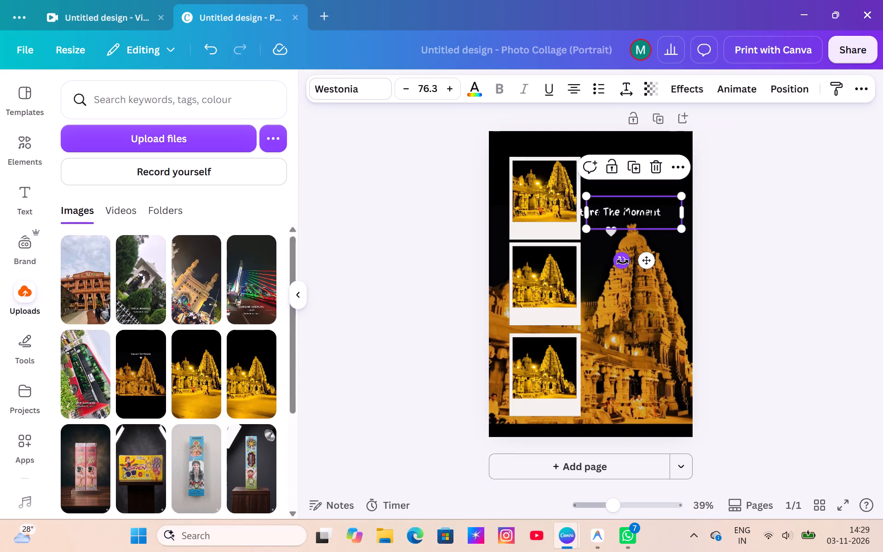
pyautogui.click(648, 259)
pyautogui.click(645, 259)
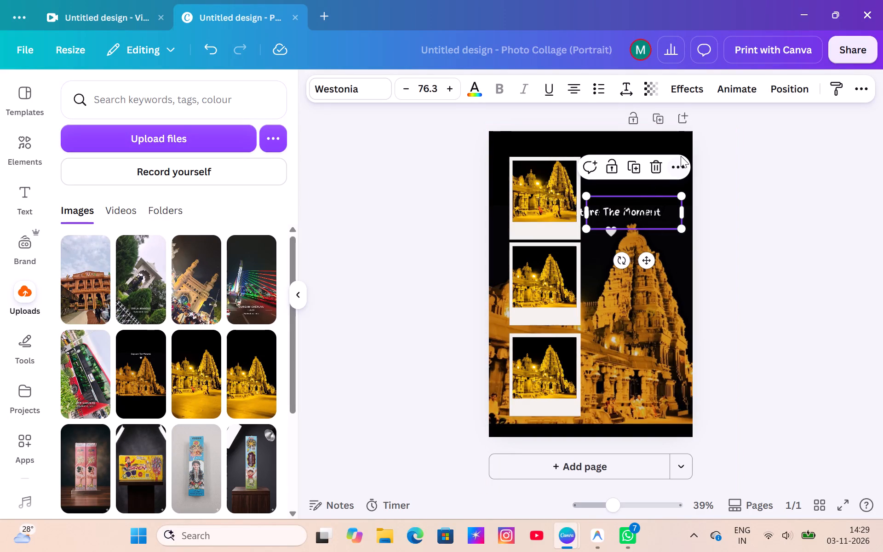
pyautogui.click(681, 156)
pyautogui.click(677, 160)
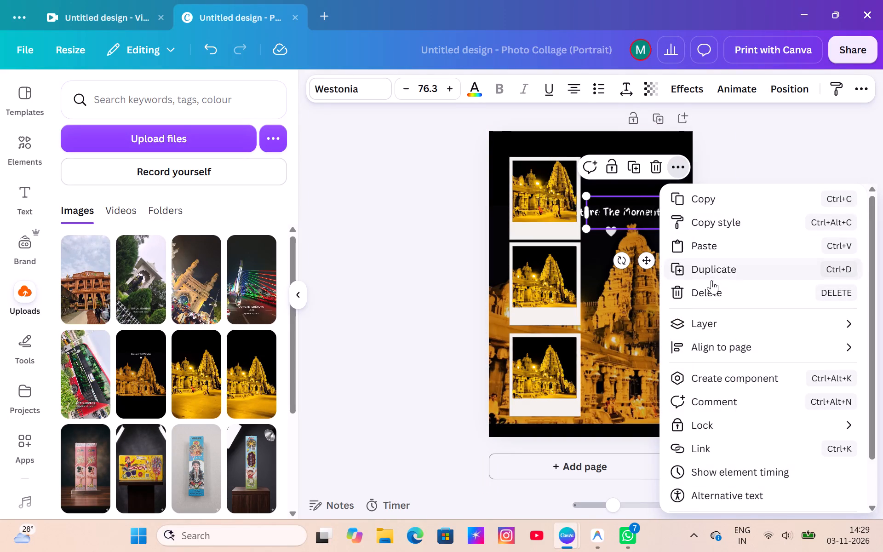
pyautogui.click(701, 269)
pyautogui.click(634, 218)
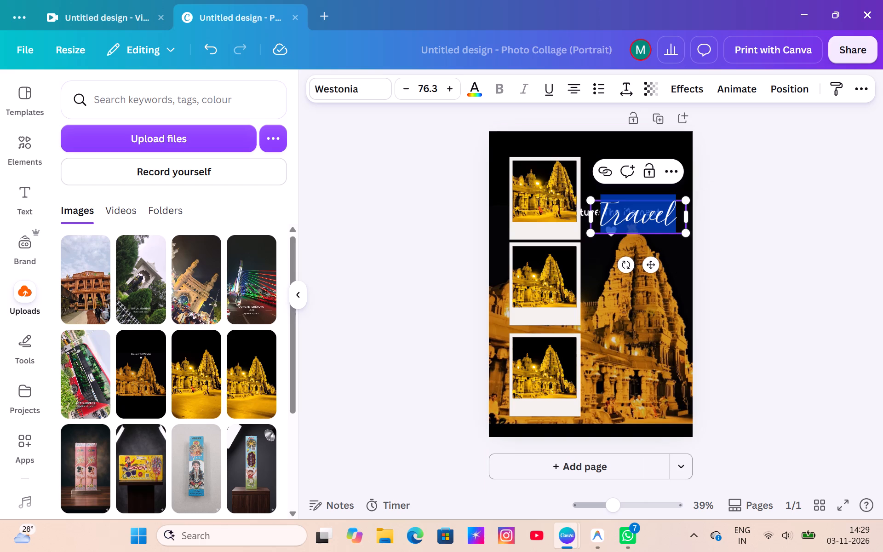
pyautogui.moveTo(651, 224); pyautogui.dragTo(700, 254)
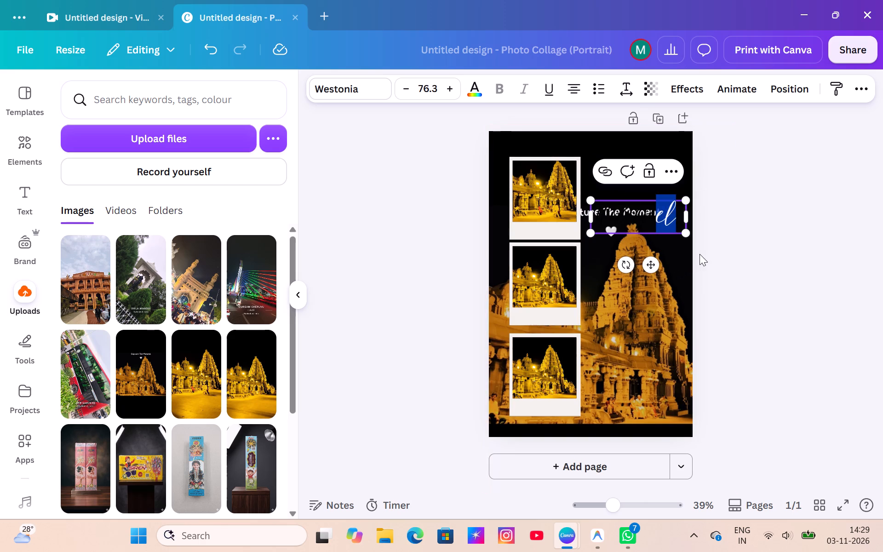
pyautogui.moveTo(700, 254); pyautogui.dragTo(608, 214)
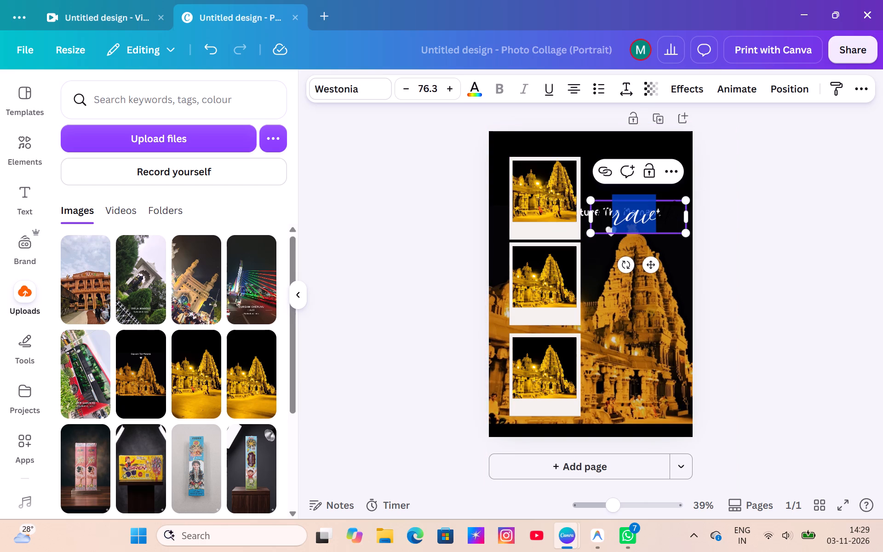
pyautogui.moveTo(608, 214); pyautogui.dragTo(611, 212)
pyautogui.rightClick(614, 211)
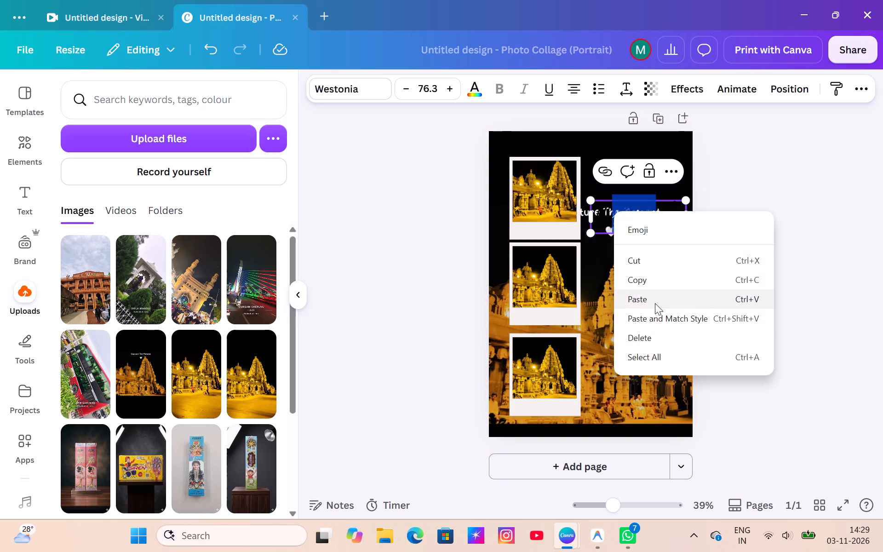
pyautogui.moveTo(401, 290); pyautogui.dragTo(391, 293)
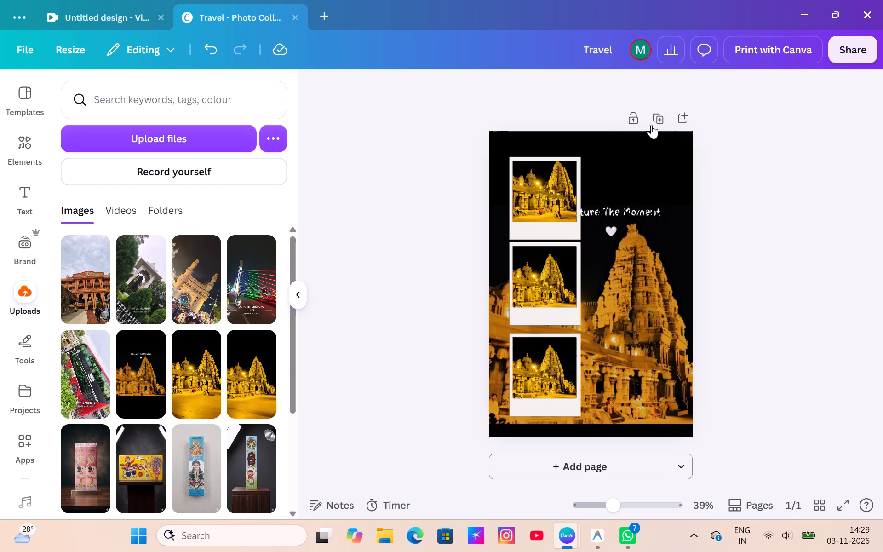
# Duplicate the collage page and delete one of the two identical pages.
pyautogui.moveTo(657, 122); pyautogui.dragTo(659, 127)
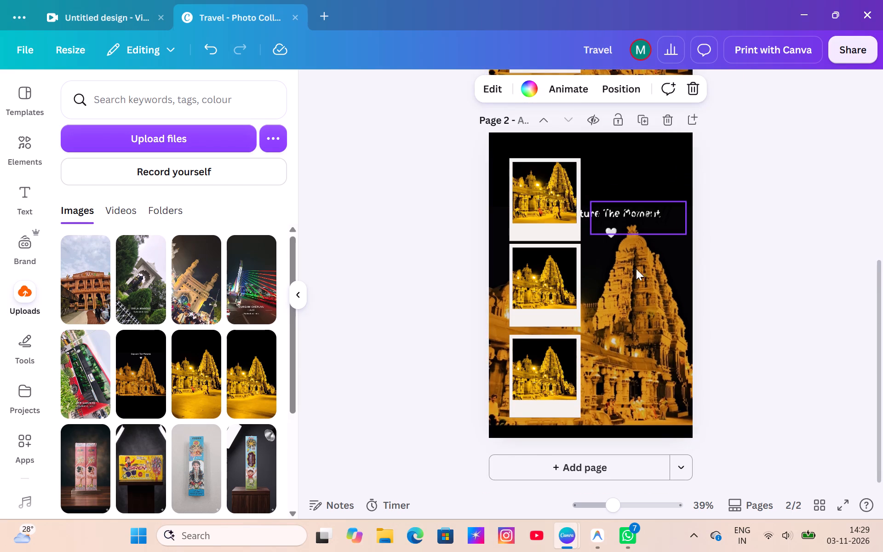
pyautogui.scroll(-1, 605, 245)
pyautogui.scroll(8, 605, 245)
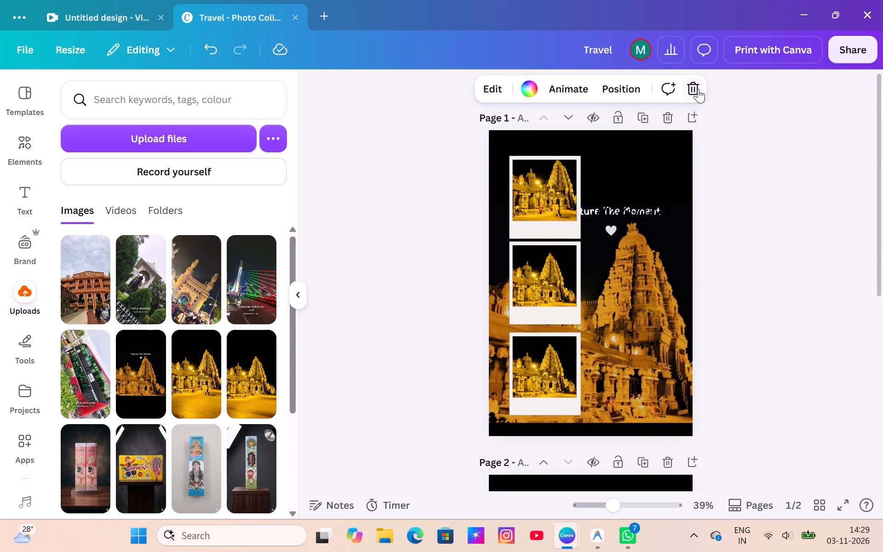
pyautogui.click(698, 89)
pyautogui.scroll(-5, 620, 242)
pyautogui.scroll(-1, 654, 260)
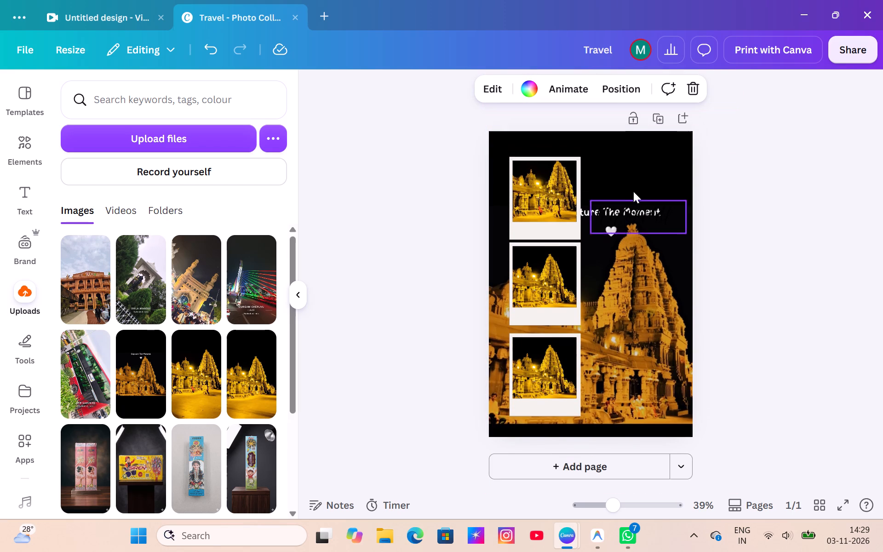
# Delete both copies of the script Travel text over the Capture The Moment caption.
pyautogui.click(648, 222)
pyautogui.click(650, 170)
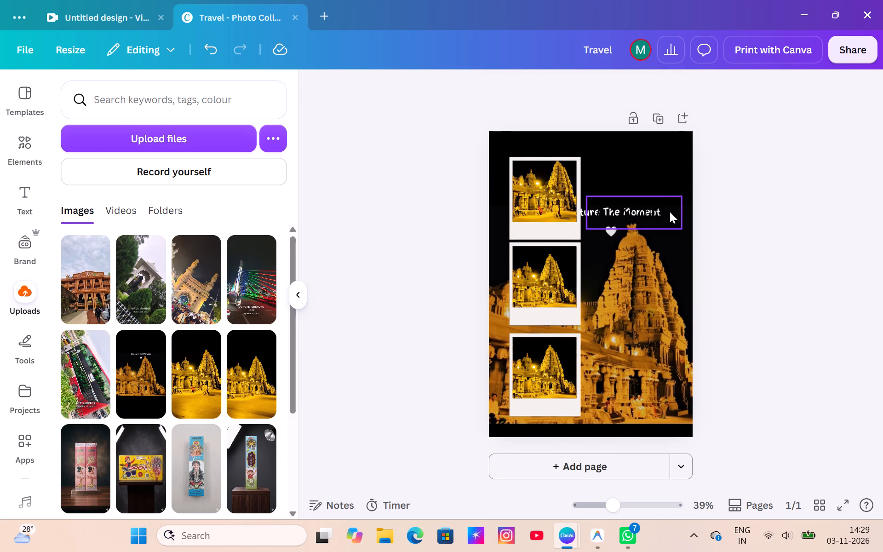
pyautogui.click(617, 215)
pyautogui.click(665, 160)
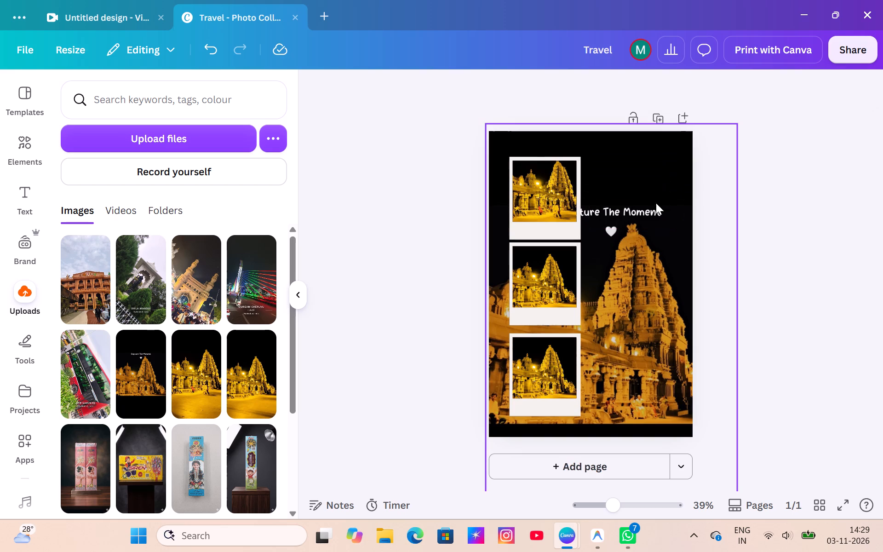
# Move the top polaroid photo into the upper-left corner of the collage page.
pyautogui.click(617, 209)
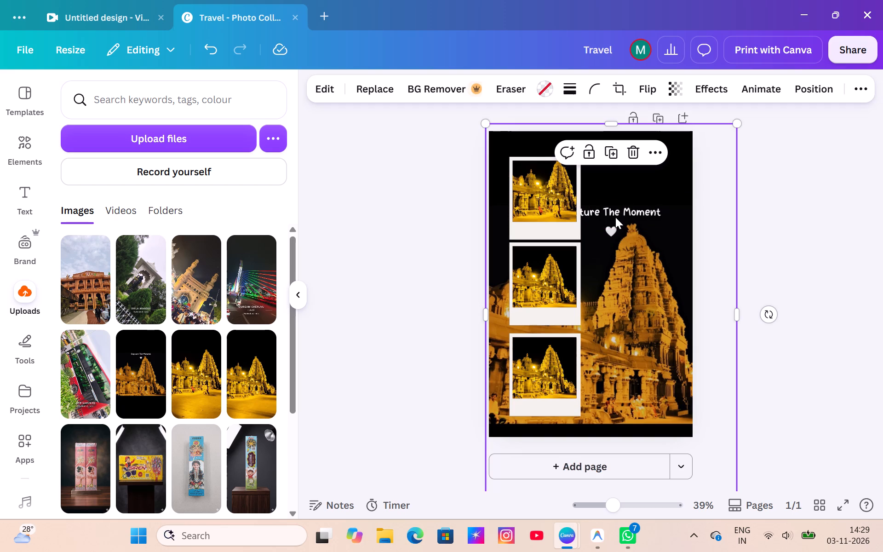
pyautogui.click(615, 217)
pyautogui.moveTo(536, 213); pyautogui.dragTo(544, 200)
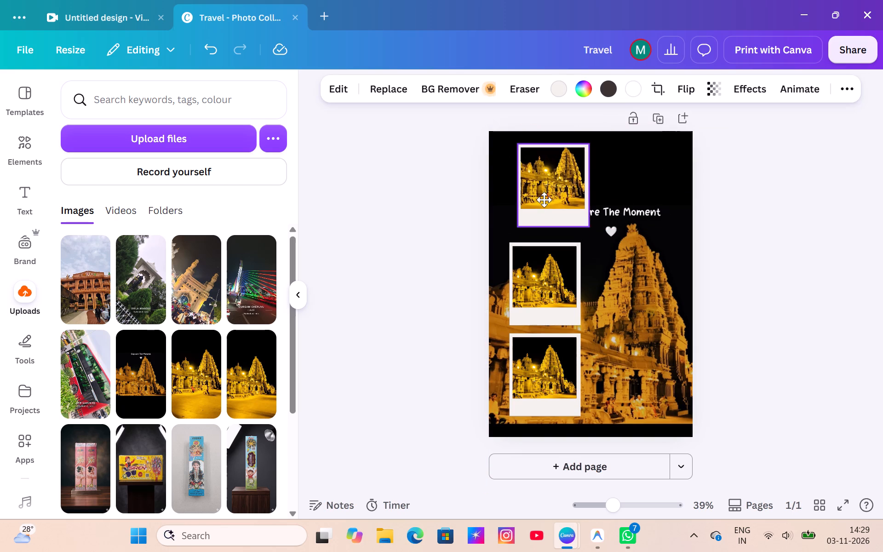
pyautogui.moveTo(544, 200); pyautogui.dragTo(508, 201)
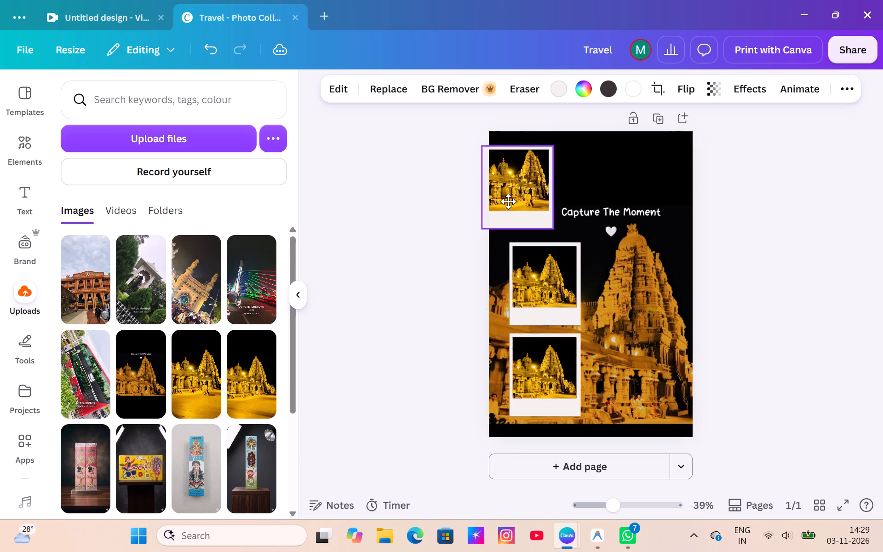
pyautogui.moveTo(508, 201); pyautogui.dragTo(519, 187)
# Move the middle polaroid diagonally below the corner polaroid, so its upper-left corner meets that photo's lower-right corner.
pyautogui.click(551, 285)
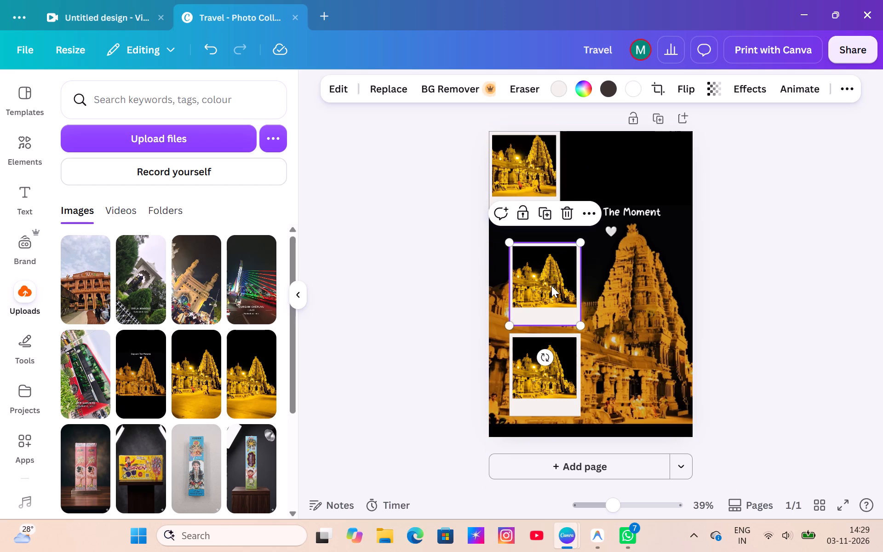
pyautogui.moveTo(551, 286); pyautogui.dragTo(600, 260)
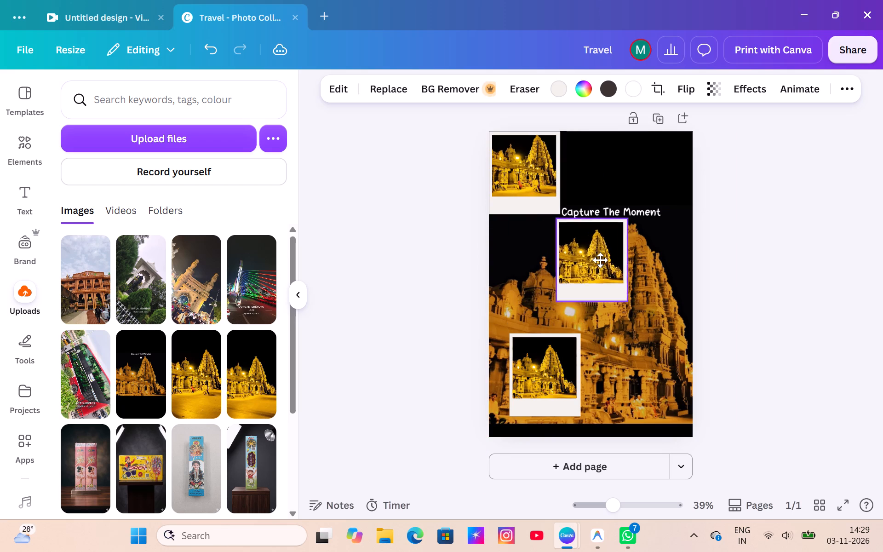
pyautogui.moveTo(600, 260); pyautogui.dragTo(602, 255)
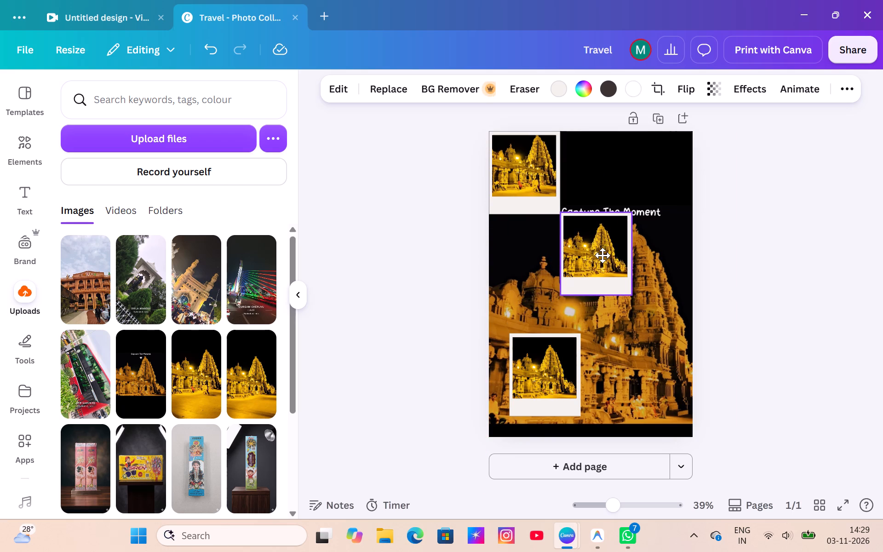
pyautogui.moveTo(602, 255); pyautogui.dragTo(602, 259)
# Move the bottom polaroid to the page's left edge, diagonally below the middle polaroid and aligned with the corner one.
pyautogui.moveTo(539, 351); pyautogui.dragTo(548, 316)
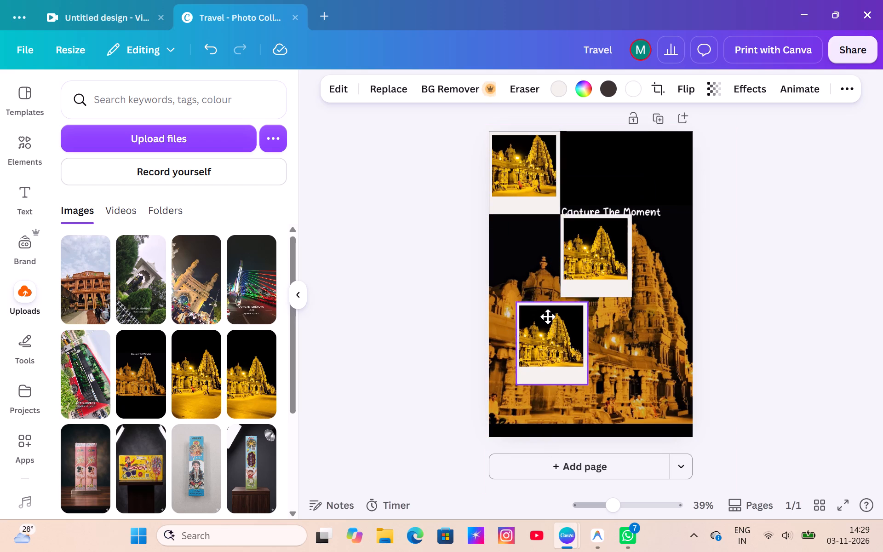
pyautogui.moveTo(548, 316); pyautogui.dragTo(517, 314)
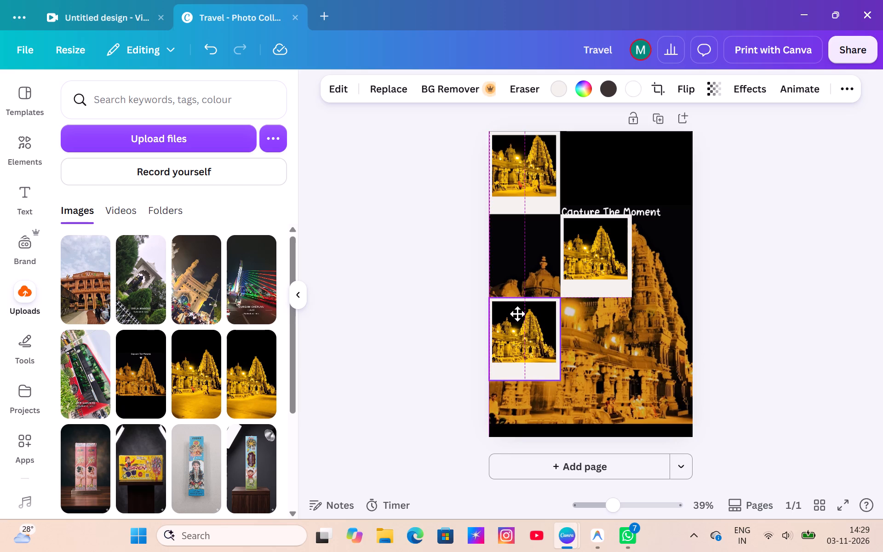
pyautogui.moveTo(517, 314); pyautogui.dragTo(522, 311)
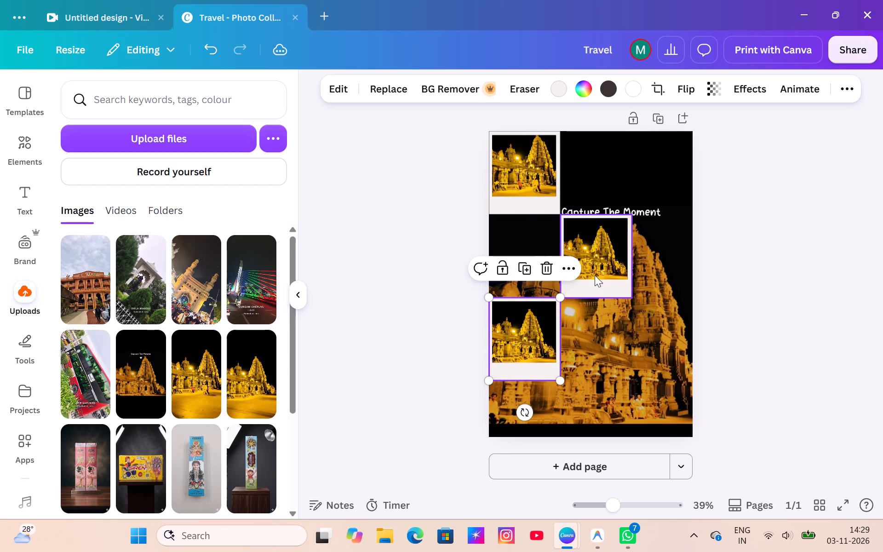
# Lower the middle polaroid slightly so it sits just below the Capture The Moment caption without covering it.
pyautogui.moveTo(595, 275); pyautogui.dragTo(592, 277)
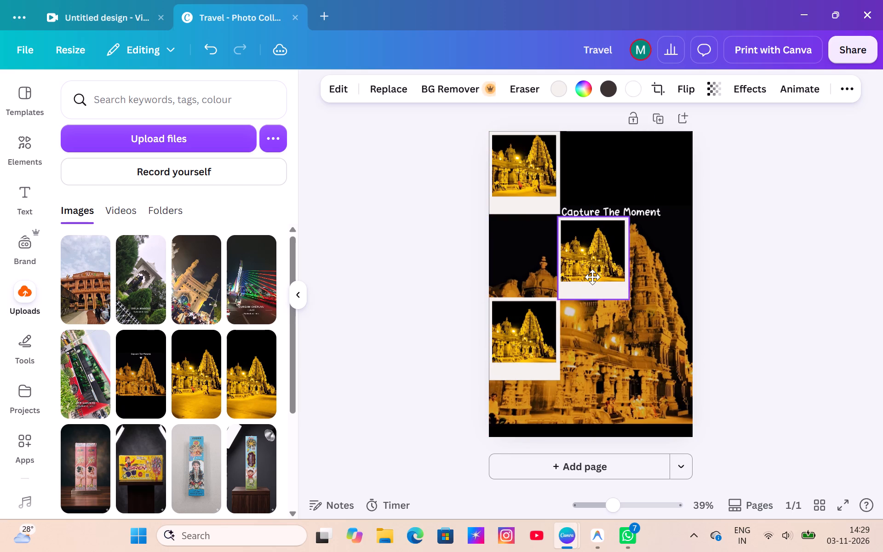
pyautogui.moveTo(592, 277); pyautogui.dragTo(590, 282)
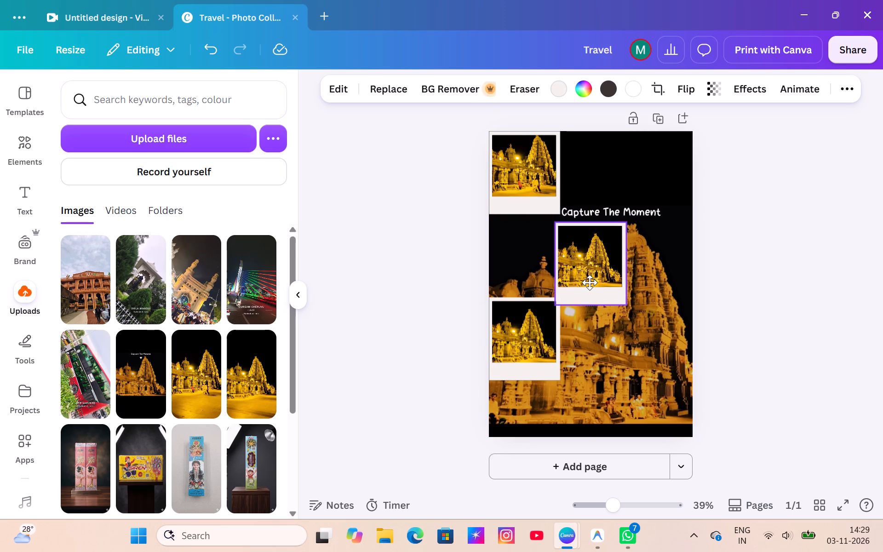
pyautogui.moveTo(590, 282); pyautogui.dragTo(594, 281)
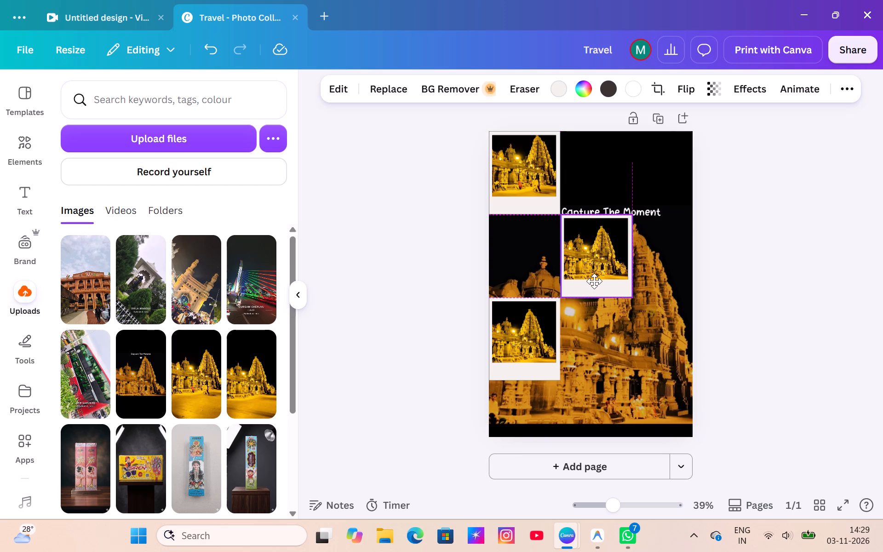
pyautogui.moveTo(594, 281); pyautogui.dragTo(593, 281)
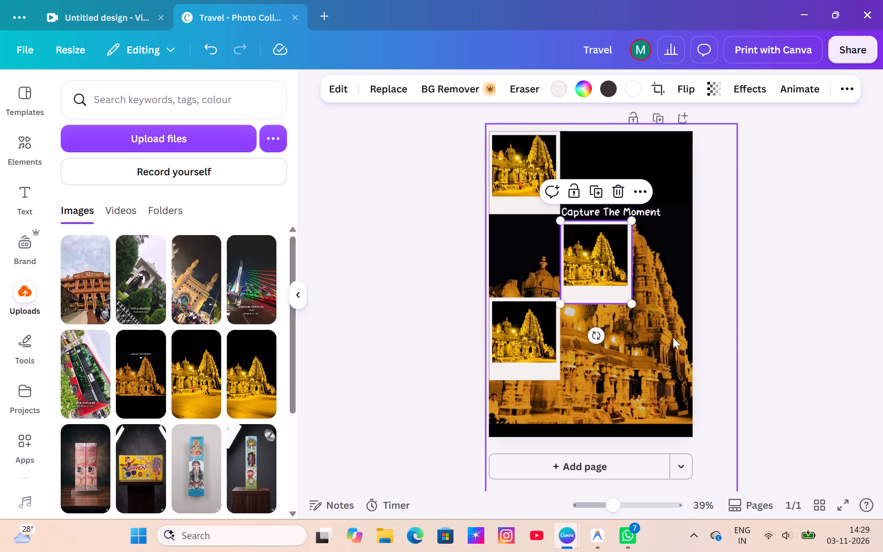
pyautogui.click(673, 337)
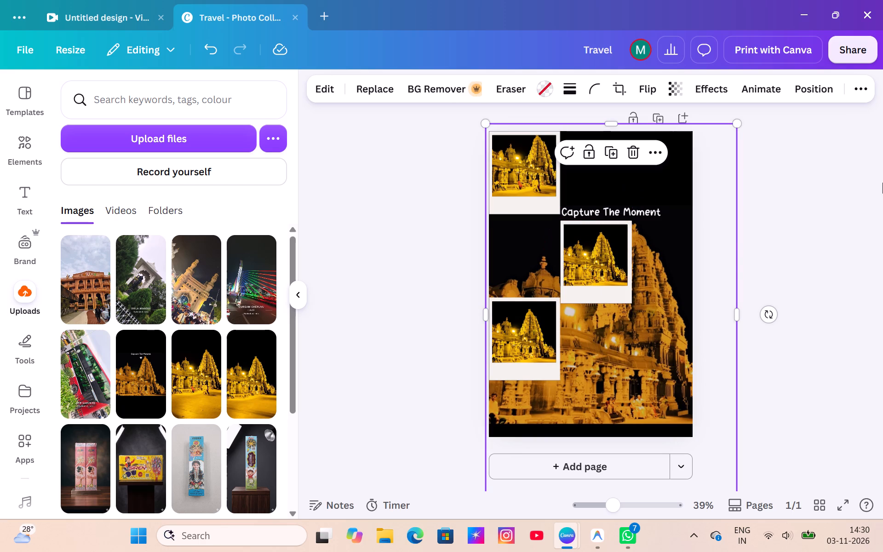
pyautogui.click(771, 234)
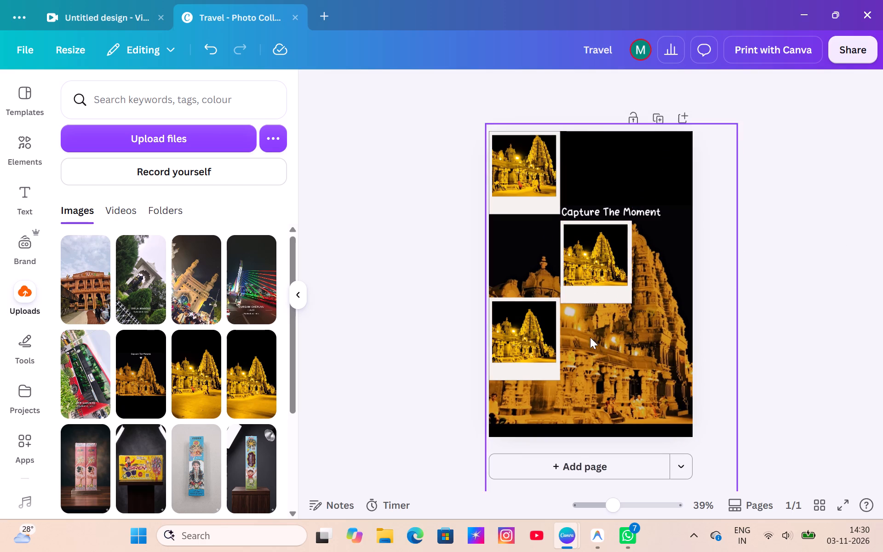
# Move the bottom polaroid directly beneath the middle polaroid, with their side edges aligned and a small gap between them.
pyautogui.moveTo(553, 341); pyautogui.dragTo(626, 350)
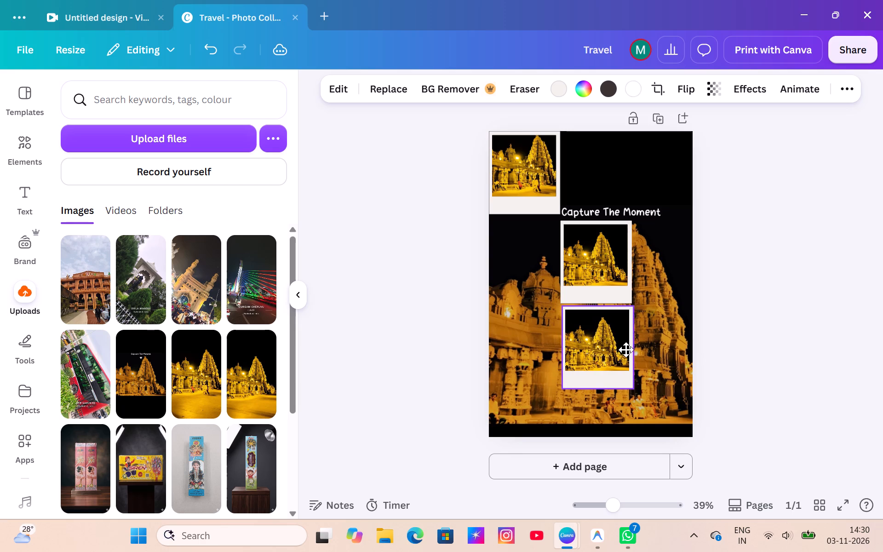
pyautogui.moveTo(626, 350); pyautogui.dragTo(626, 352)
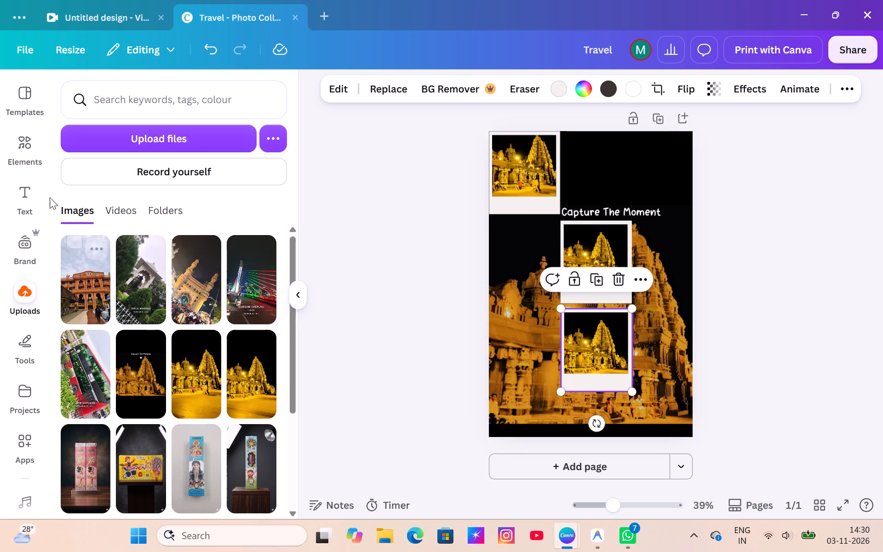
# Browse the templates similar to the current travel collage for other layouts, and return to the main template list.
pyautogui.click(27, 109)
pyautogui.scroll(-2, 280, 377)
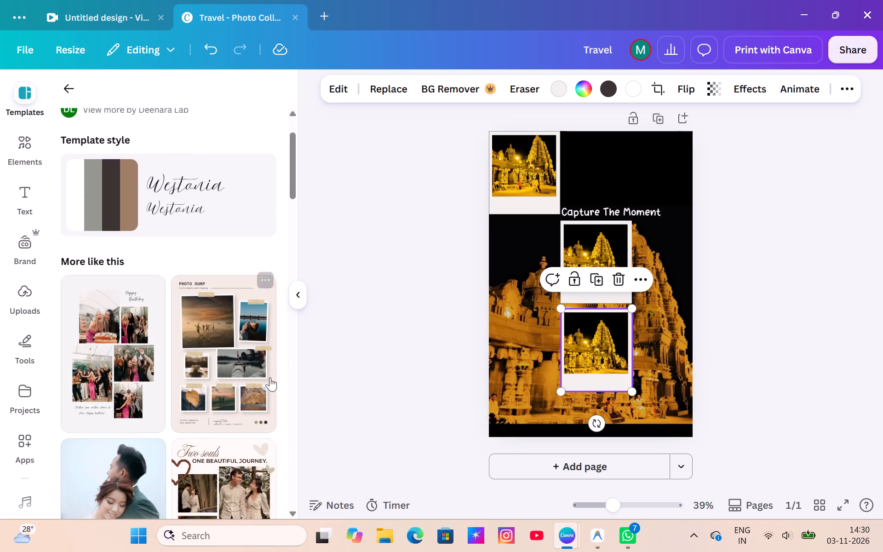
pyautogui.scroll(-1, 270, 377)
pyautogui.scroll(-1, 140, 341)
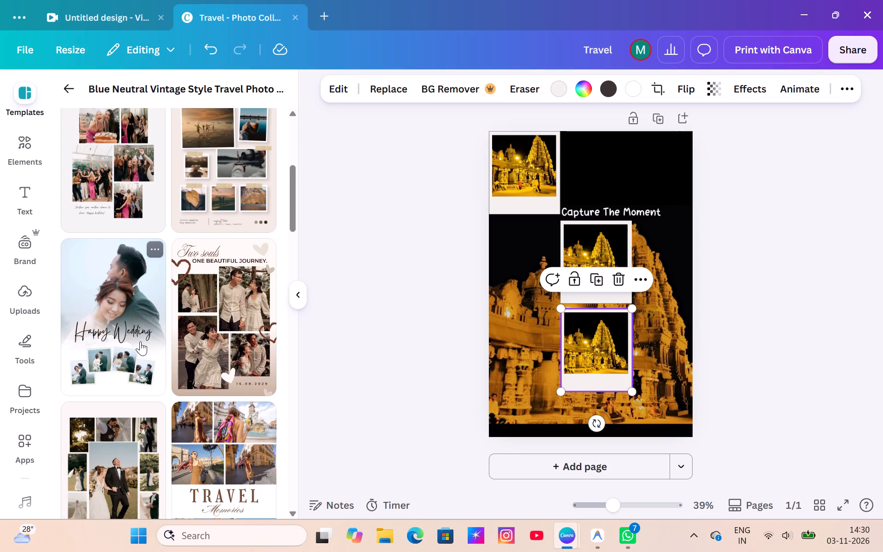
pyautogui.scroll(-10, 140, 343)
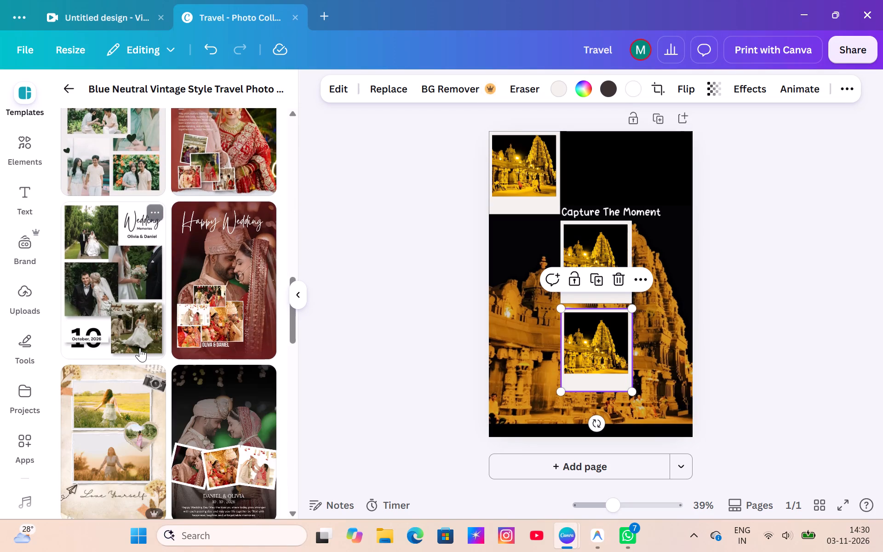
pyautogui.scroll(-2, 140, 348)
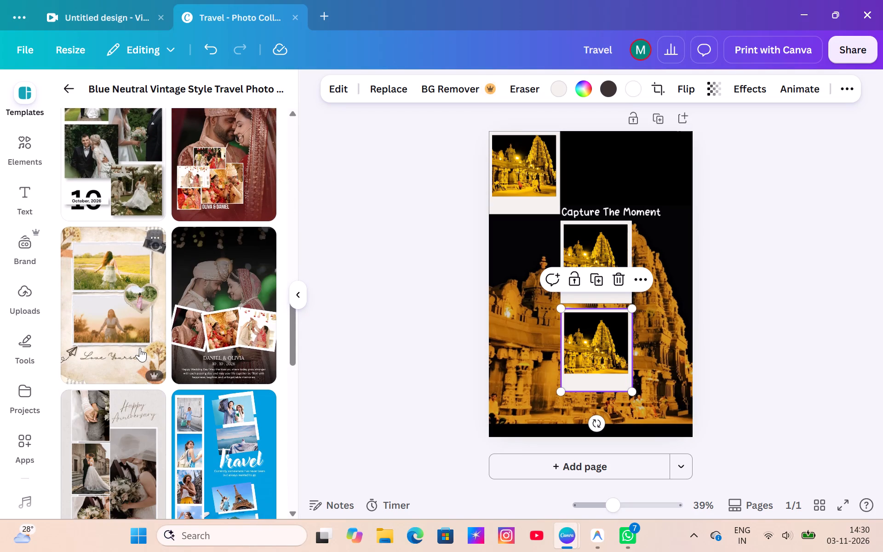
pyautogui.scroll(-4, 143, 357)
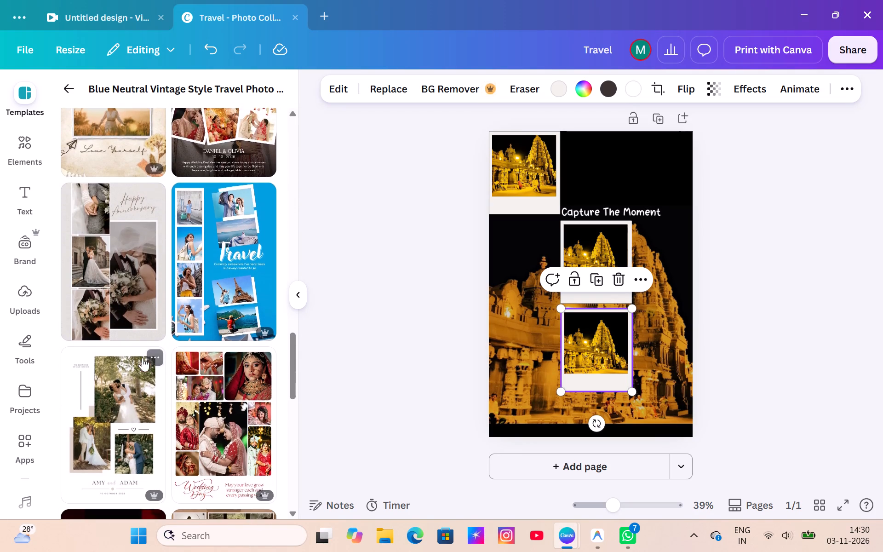
pyautogui.scroll(-9, 143, 357)
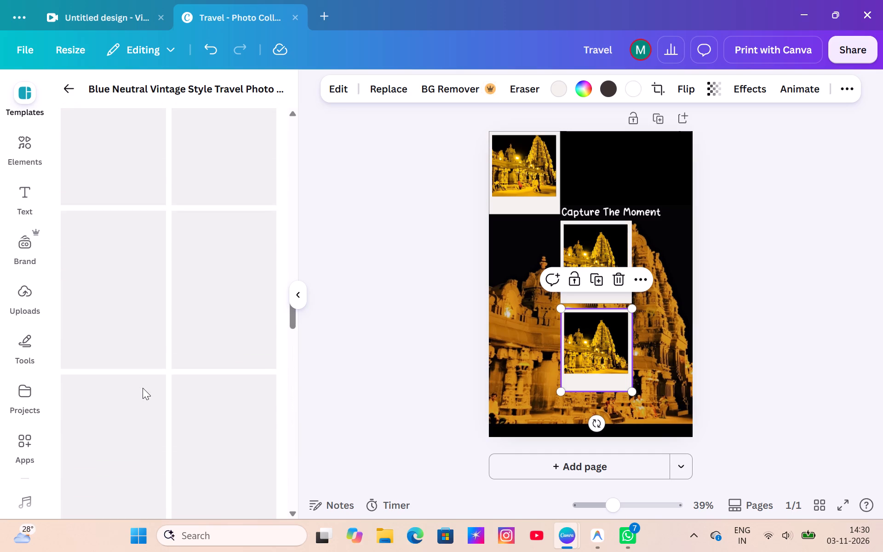
pyautogui.scroll(4, 143, 388)
pyautogui.scroll(-4, 147, 376)
pyautogui.scroll(5, 143, 398)
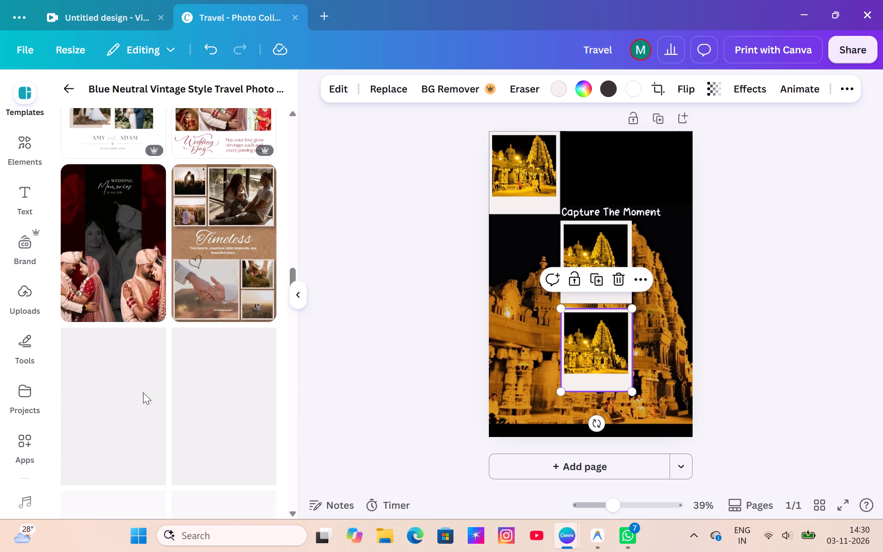
pyautogui.scroll(1, 143, 392)
pyautogui.scroll(-5, 143, 392)
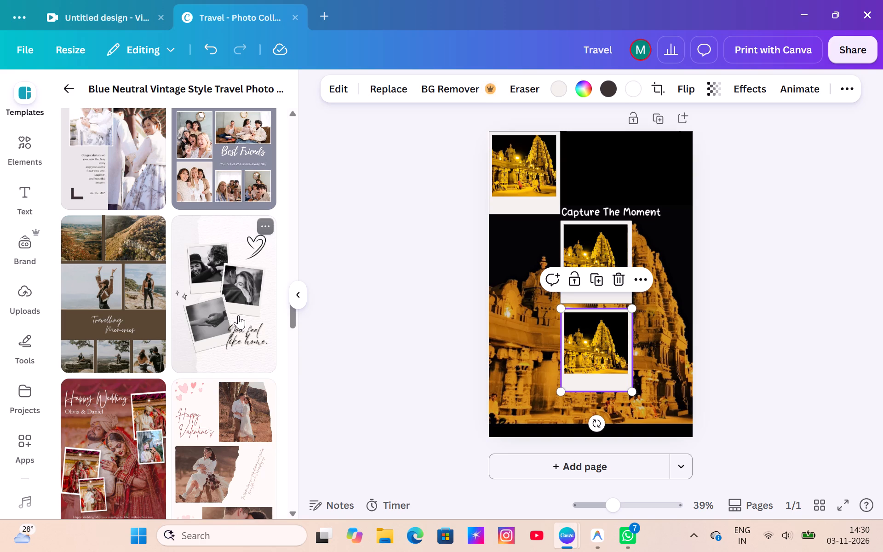
pyautogui.scroll(-5, 238, 314)
pyautogui.scroll(4, 238, 314)
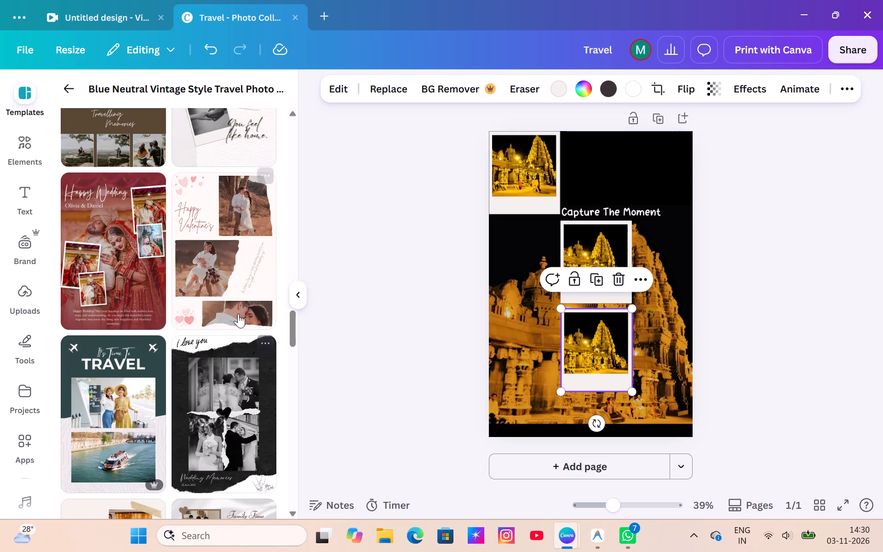
pyautogui.scroll(1, 238, 314)
pyautogui.scroll(-3, 238, 314)
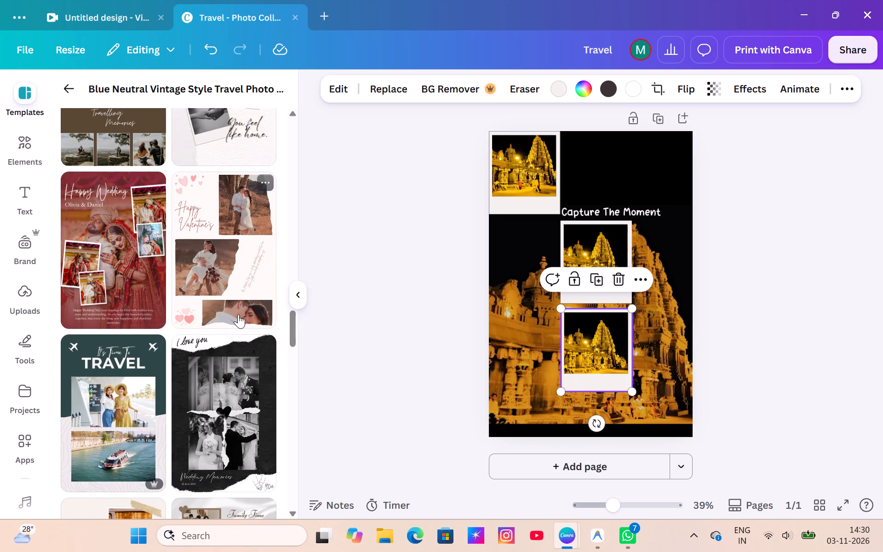
pyautogui.scroll(-5, 238, 320)
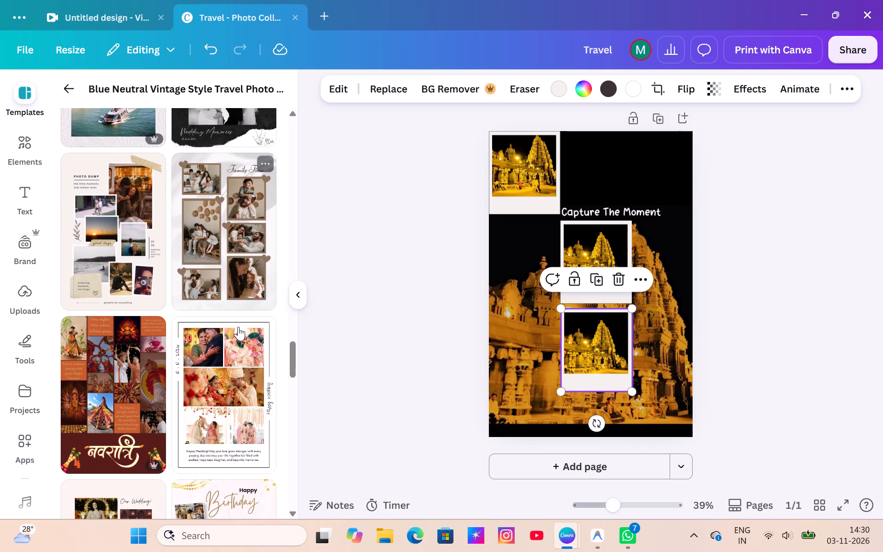
pyautogui.scroll(-9, 238, 327)
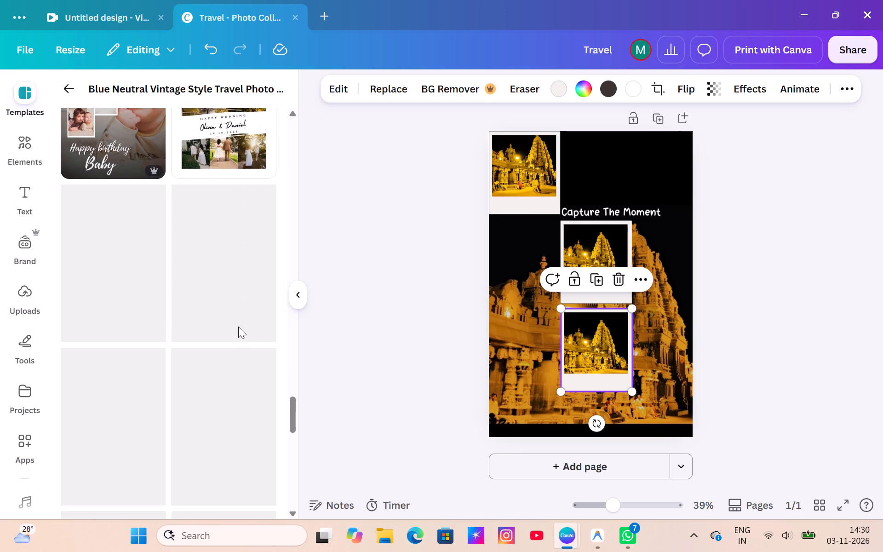
pyautogui.scroll(-3, 237, 324)
pyautogui.scroll(1, 237, 324)
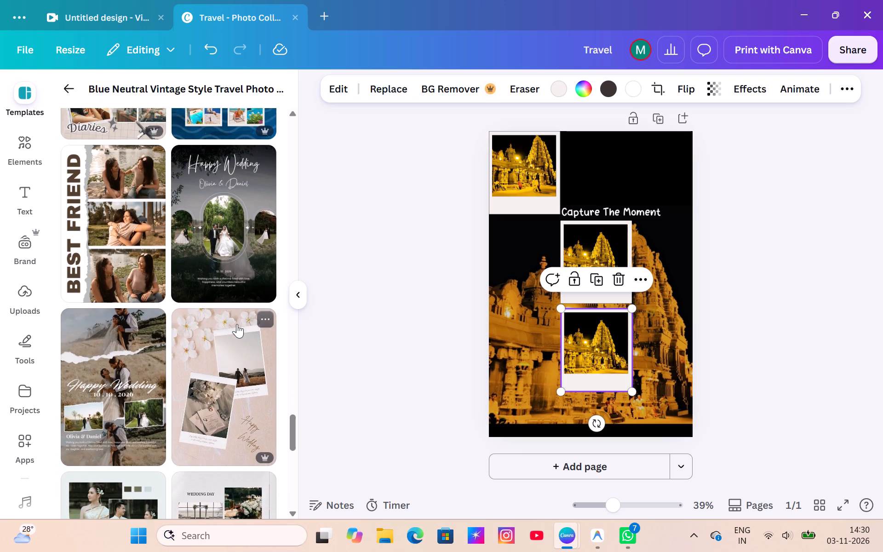
pyautogui.scroll(2, 237, 324)
pyautogui.scroll(-7, 237, 324)
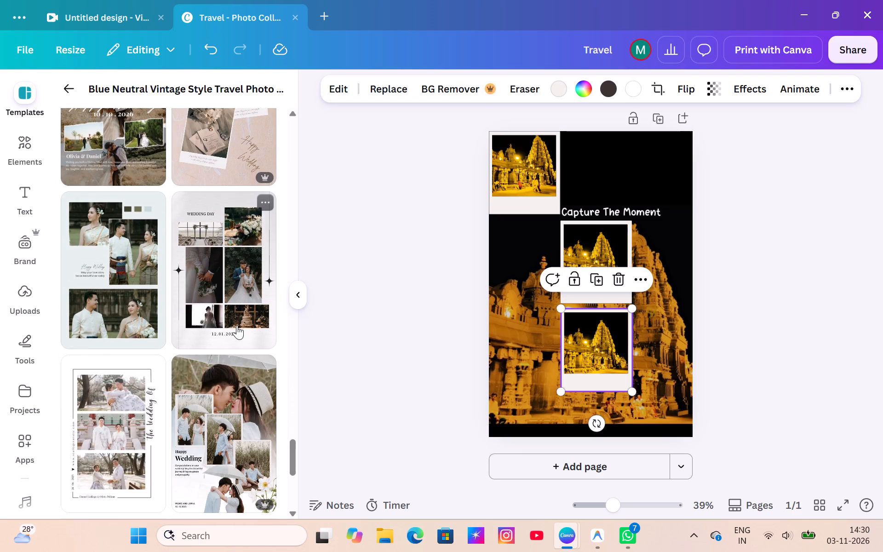
pyautogui.scroll(-6, 237, 325)
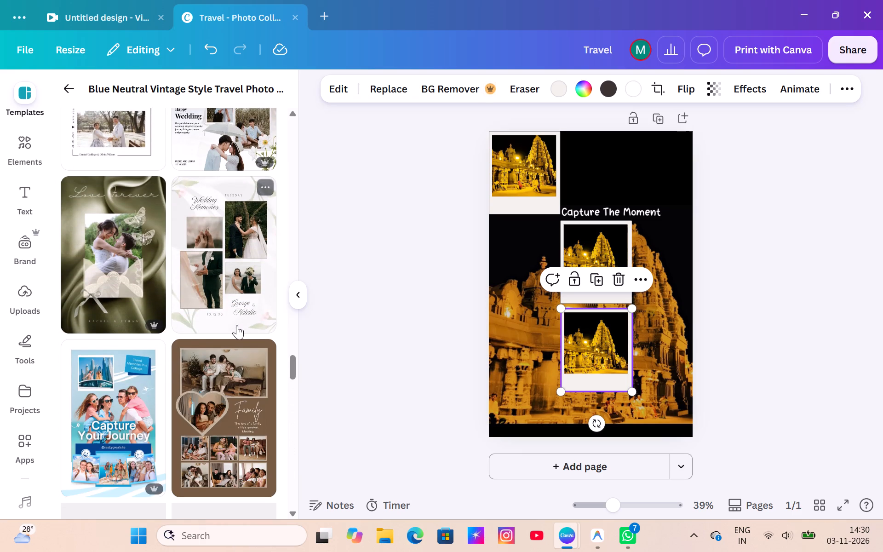
pyautogui.scroll(-9, 237, 325)
pyautogui.scroll(7, 237, 325)
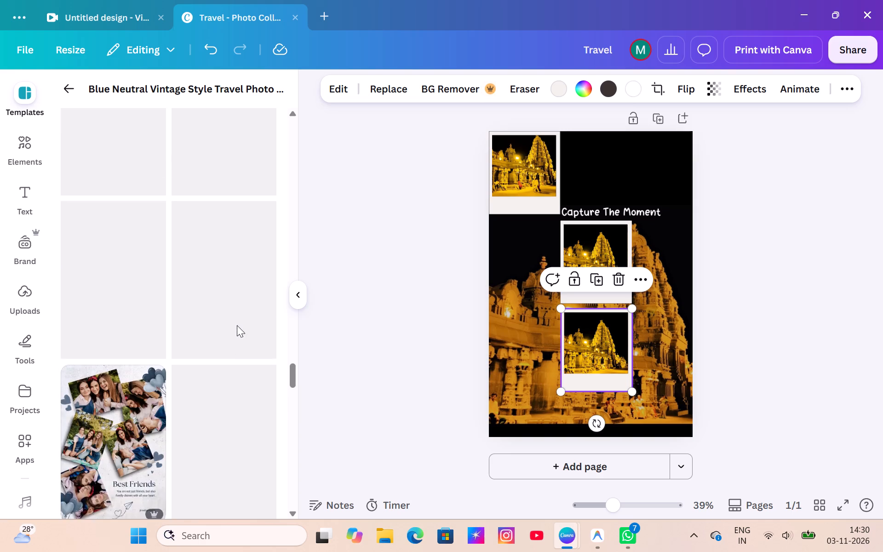
pyautogui.scroll(6, 237, 325)
pyautogui.scroll(20, 237, 325)
pyautogui.scroll(4, 237, 325)
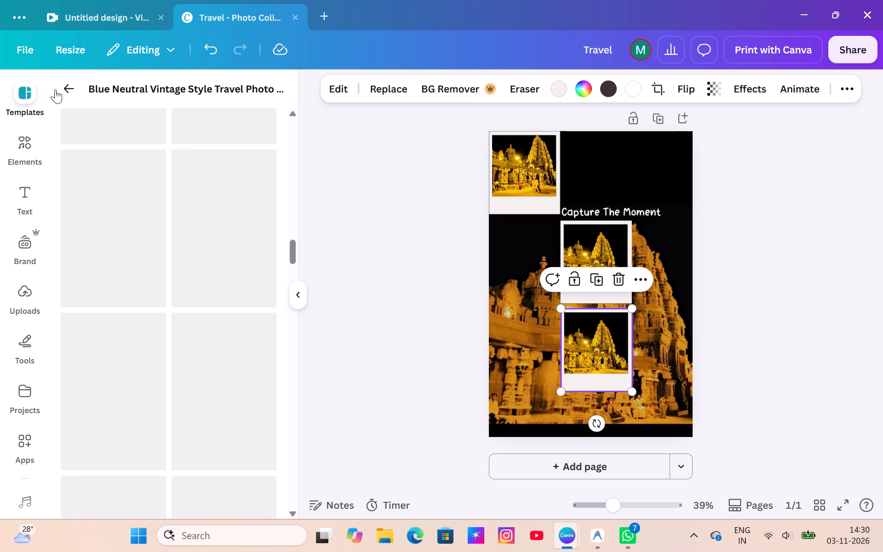
pyautogui.click(67, 92)
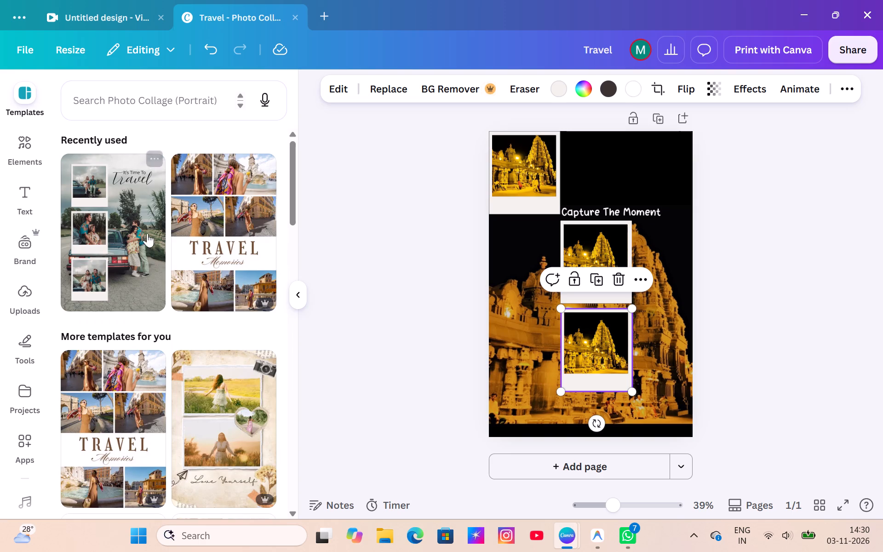
# Search the portrait photo collage templates for "temple photo collage".
pyautogui.scroll(-2, 138, 244)
pyautogui.scroll(3, 135, 259)
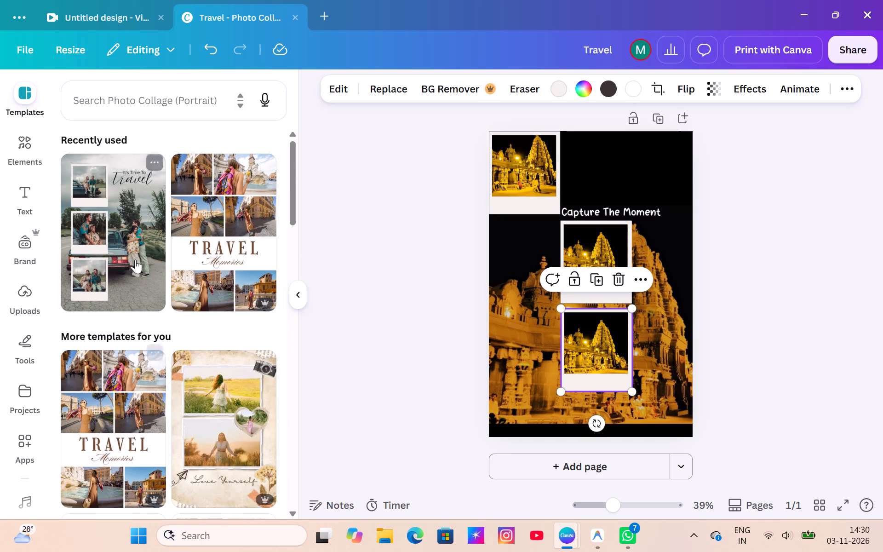
pyautogui.scroll(-8, 139, 270)
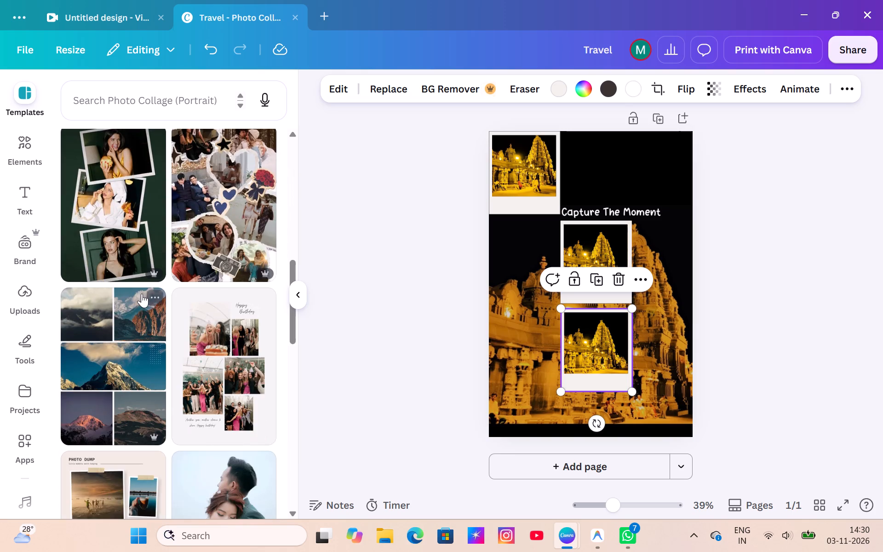
pyautogui.scroll(-3, 142, 293)
pyautogui.click(150, 107)
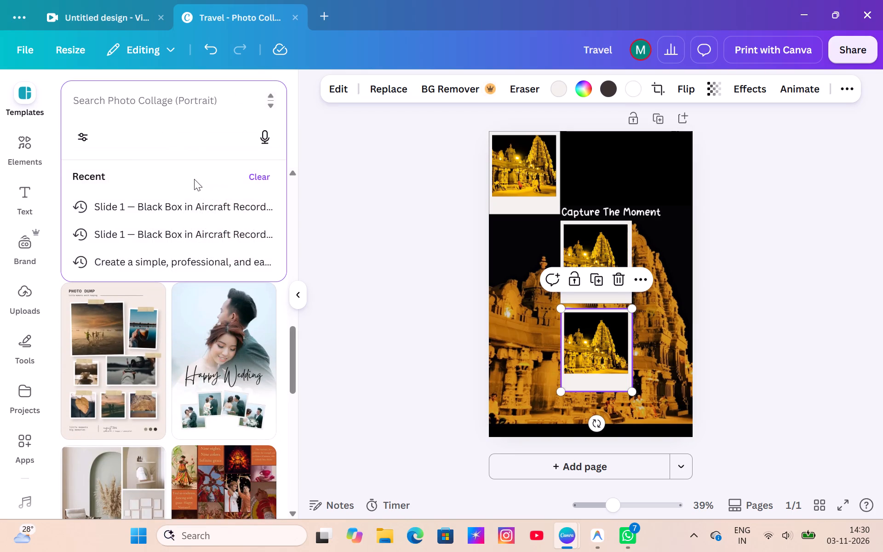
pyautogui.press('t')
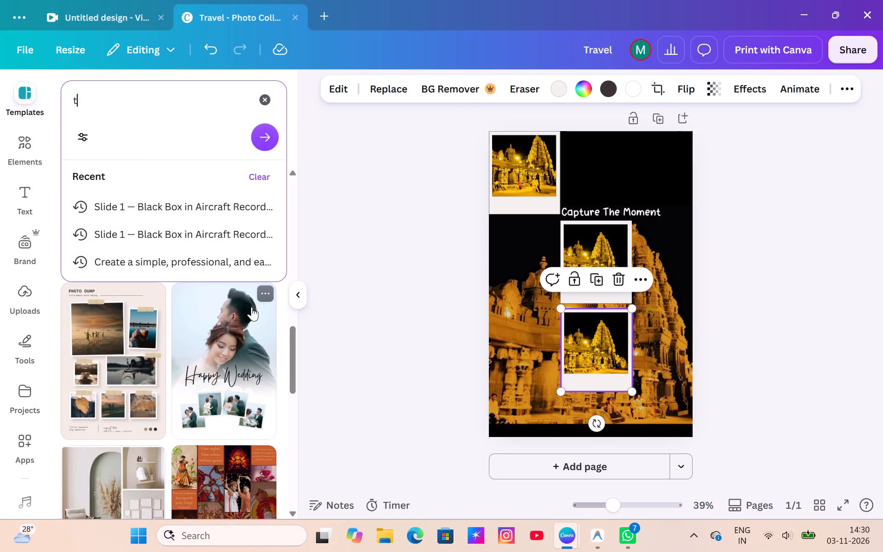
pyautogui.press('e')
pyautogui.write('mp')
pyautogui.press('l')
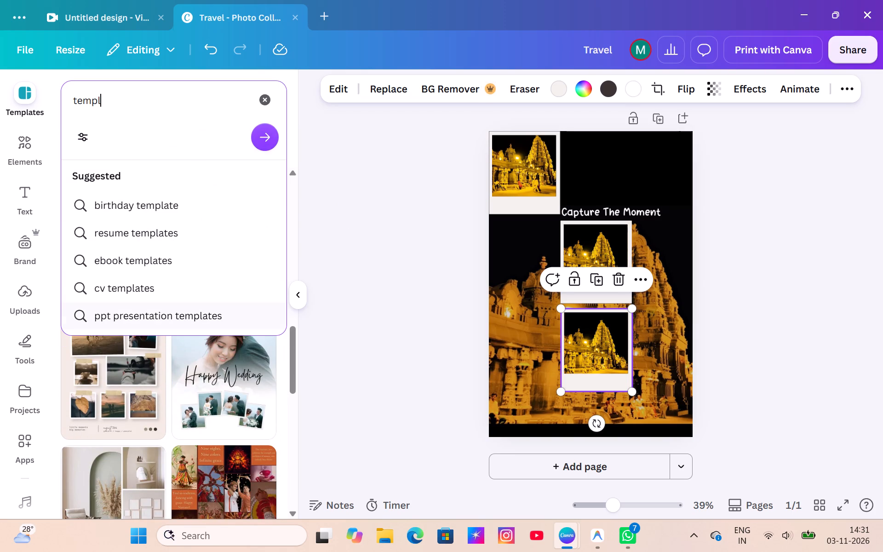
pyautogui.press('e')
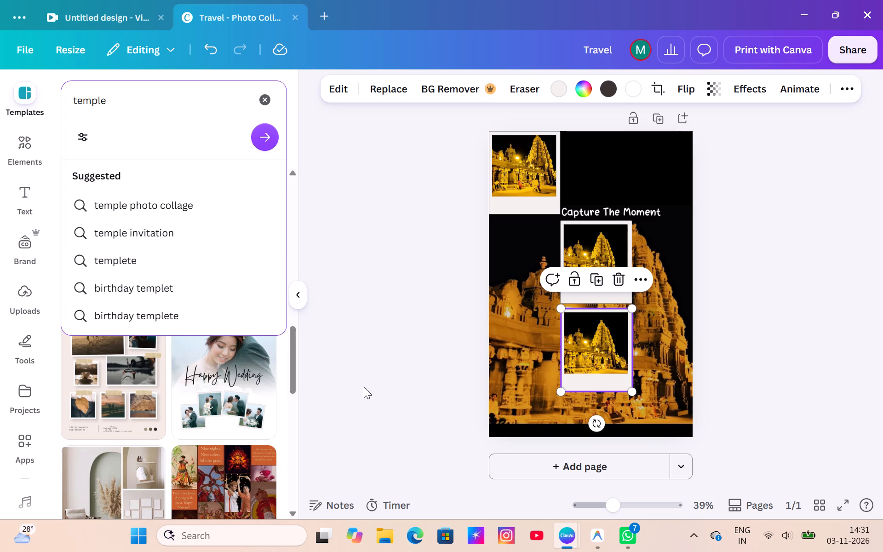
pyautogui.click(213, 209)
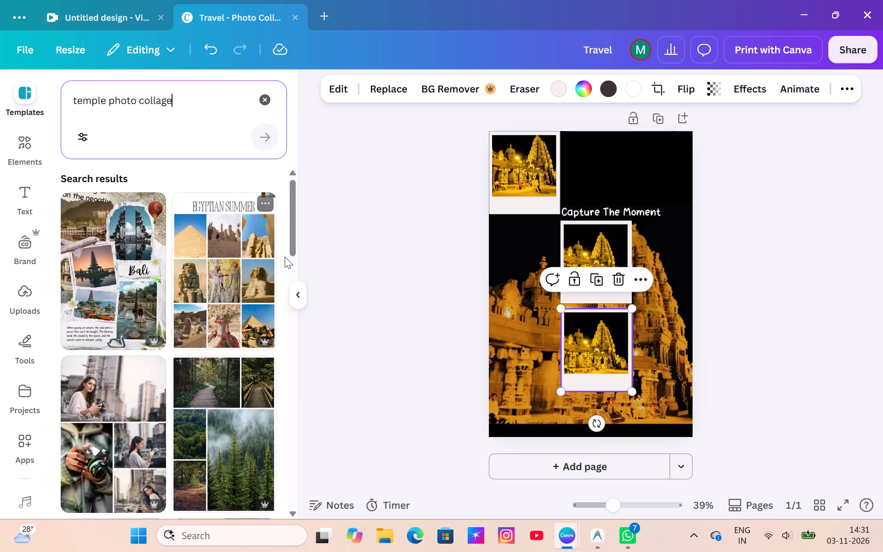
# Look through the temple photo collage results for a suitable layout, and clear the search.
pyautogui.scroll(-6, 210, 299)
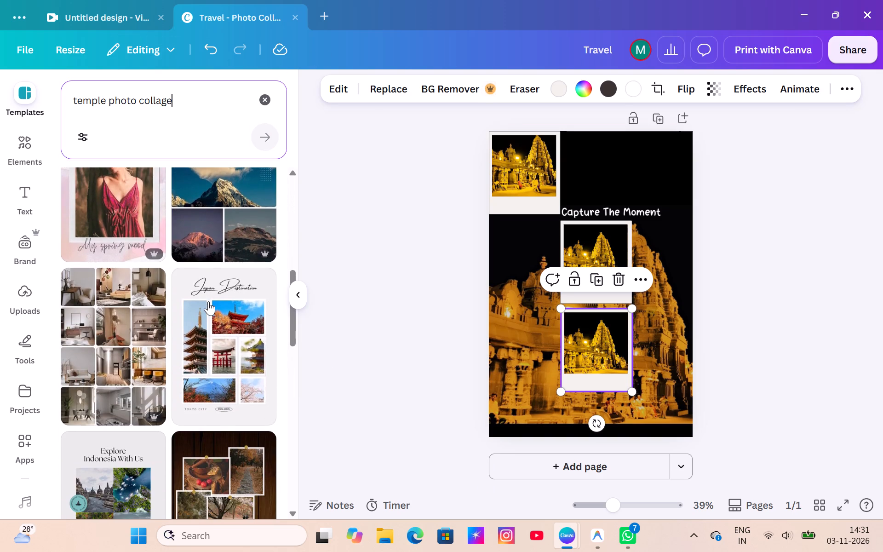
pyautogui.scroll(-8, 208, 301)
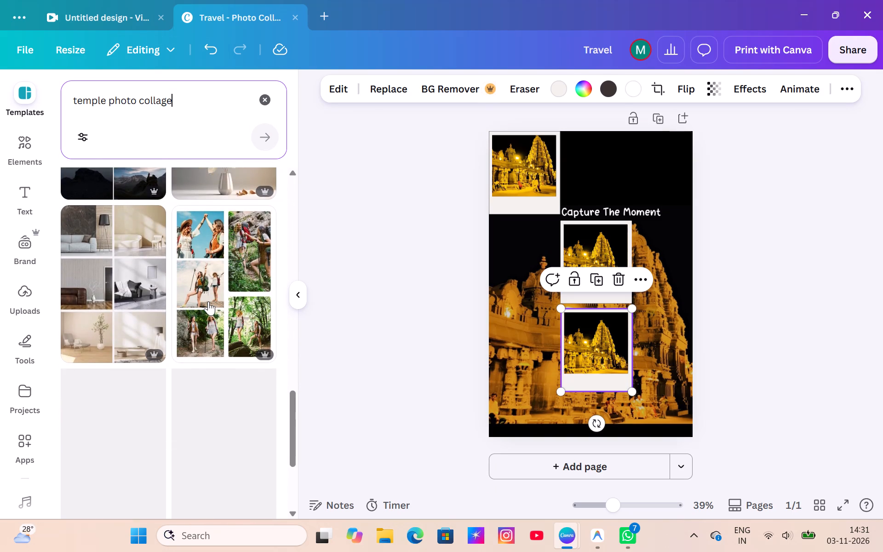
pyautogui.scroll(-4, 208, 301)
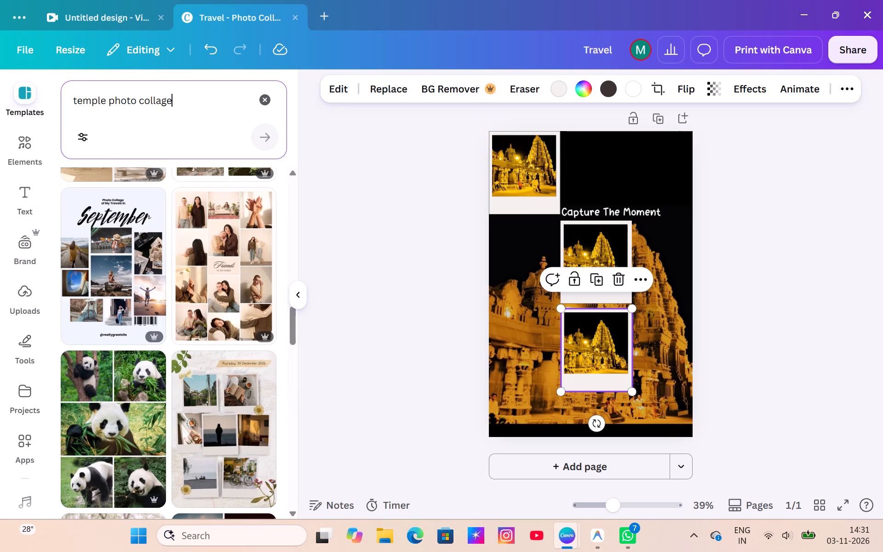
pyautogui.click(268, 98)
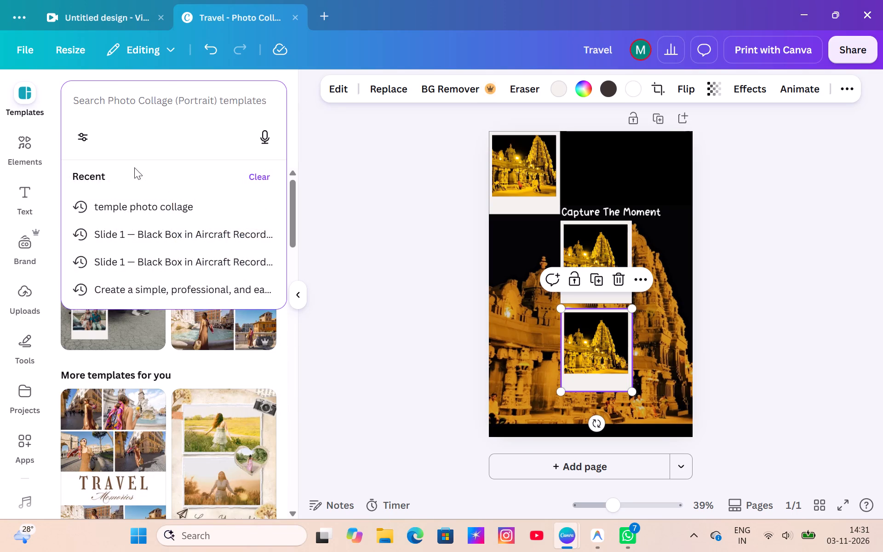
pyautogui.click(95, 131)
pyautogui.click(153, 131)
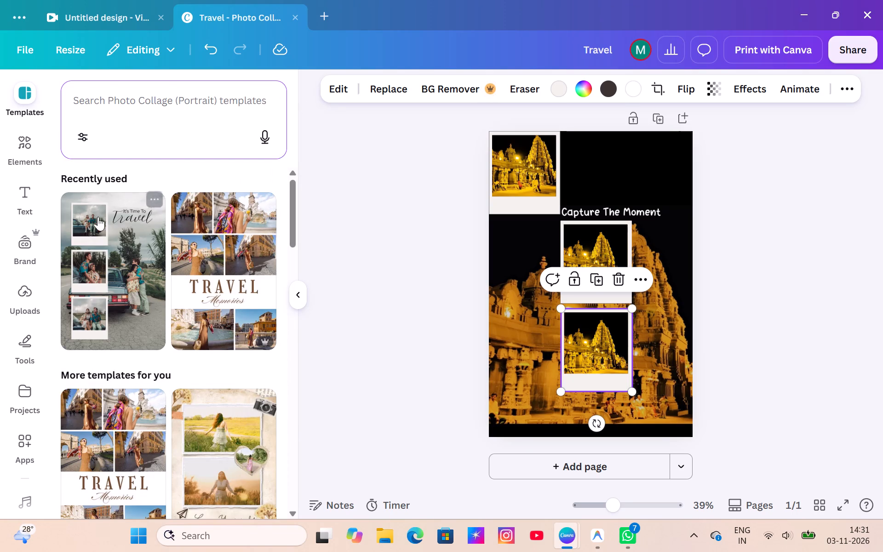
# Browse the full list of portrait collage templates for a layout to use, and return to the recently used ones.
pyautogui.middleClick(95, 223)
pyautogui.scroll(10, 95, 223)
pyautogui.scroll(-4, 97, 223)
pyautogui.scroll(-3, 309, 255)
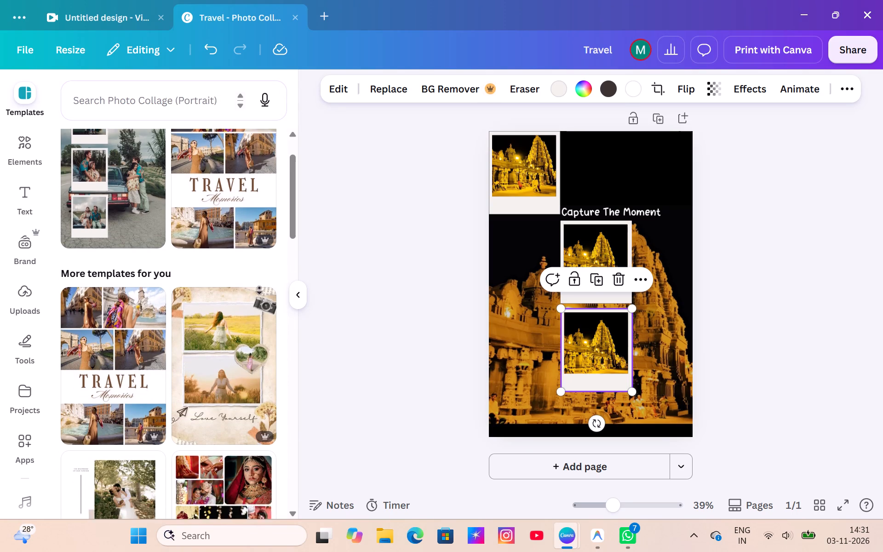
pyautogui.scroll(10, 153, 333)
pyautogui.scroll(1, 315, 339)
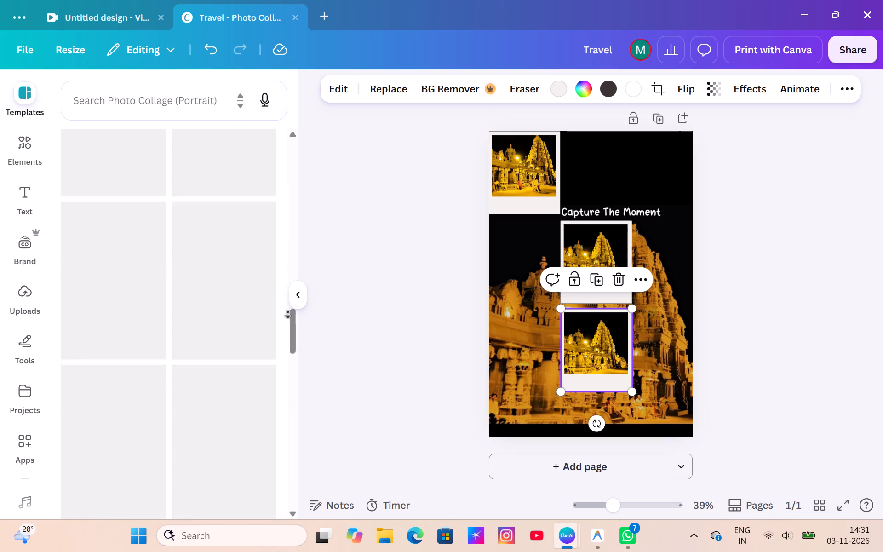
pyautogui.scroll(5, 291, 287)
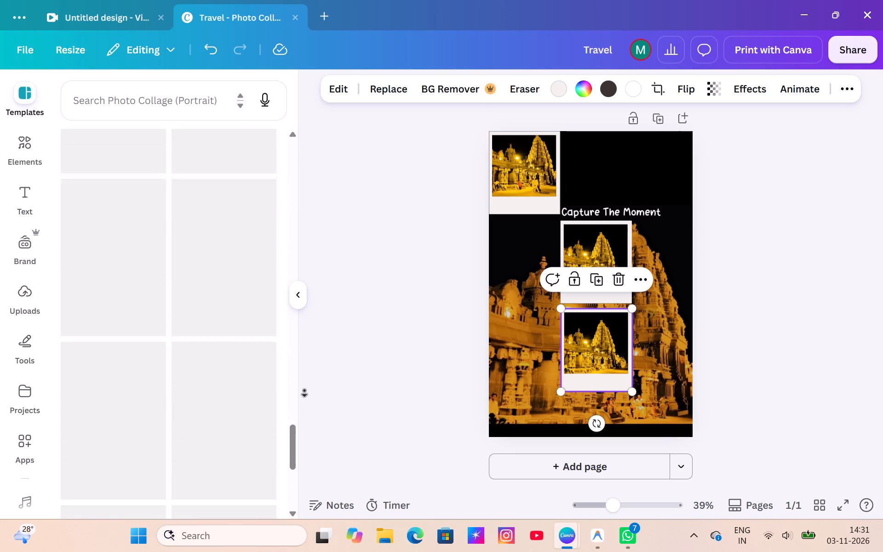
pyautogui.moveTo(304, 392); pyautogui.dragTo(265, 451)
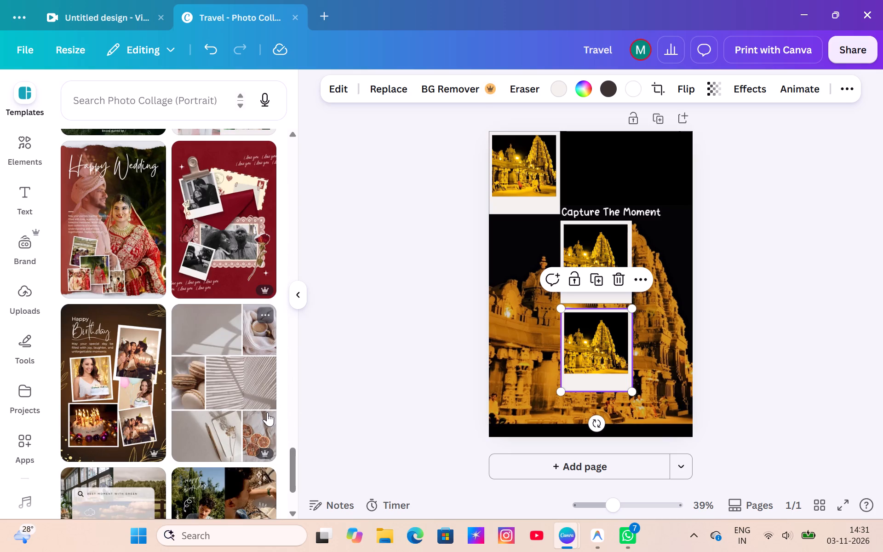
pyautogui.moveTo(298, 474); pyautogui.dragTo(329, 371)
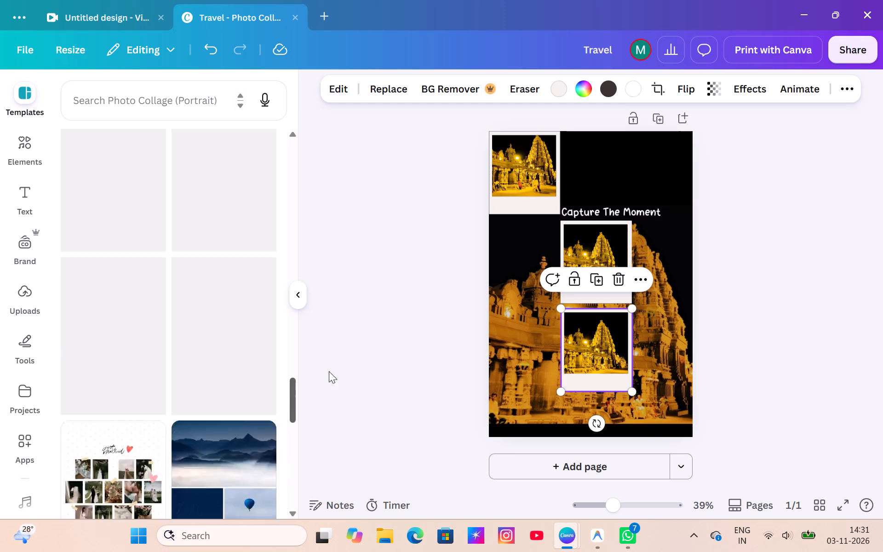
pyautogui.moveTo(329, 371); pyautogui.dragTo(387, 61)
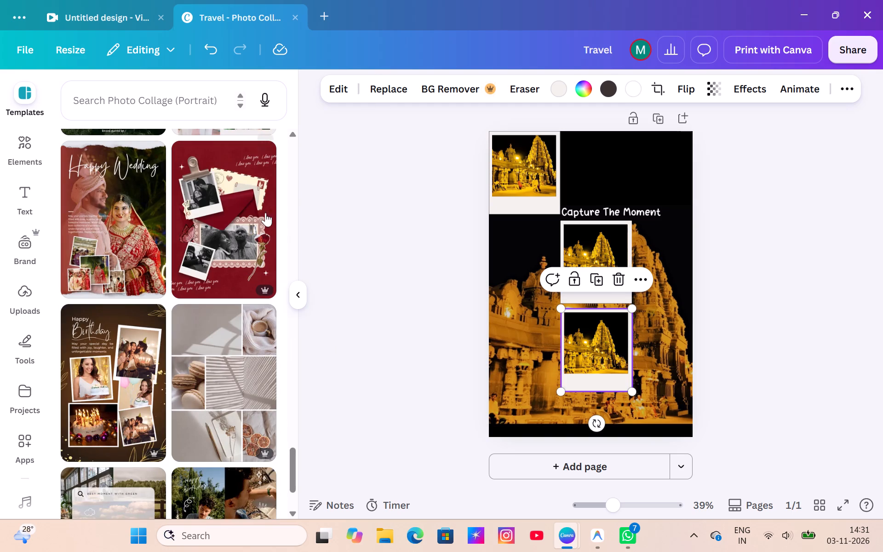
pyautogui.scroll(7, 254, 221)
pyautogui.middleClick(254, 221)
pyautogui.scroll(7, 253, 228)
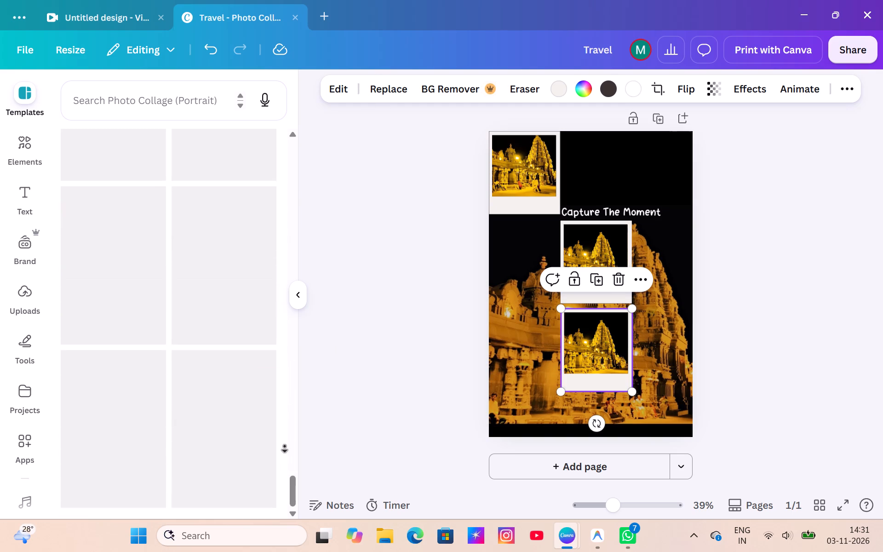
pyautogui.scroll(-5, 292, 433)
pyautogui.moveTo(293, 432); pyautogui.dragTo(378, 370)
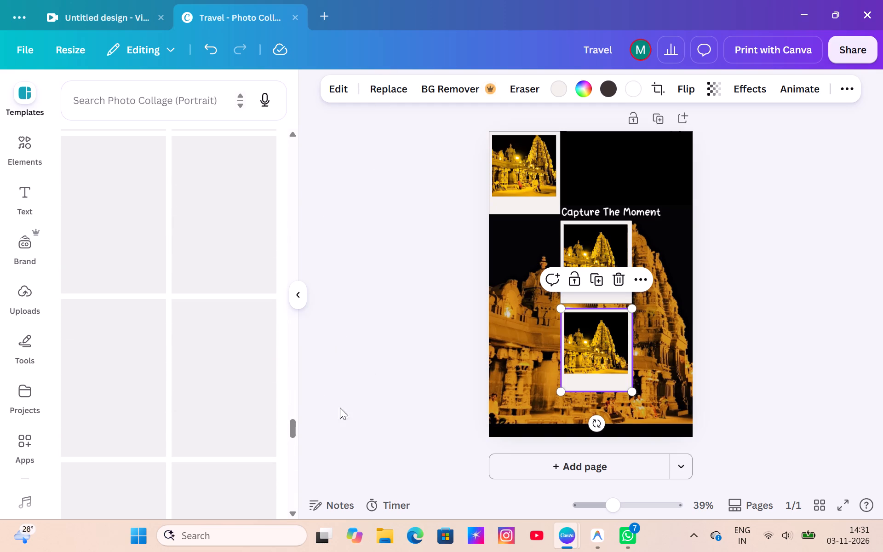
pyautogui.moveTo(293, 432); pyautogui.dragTo(332, 77)
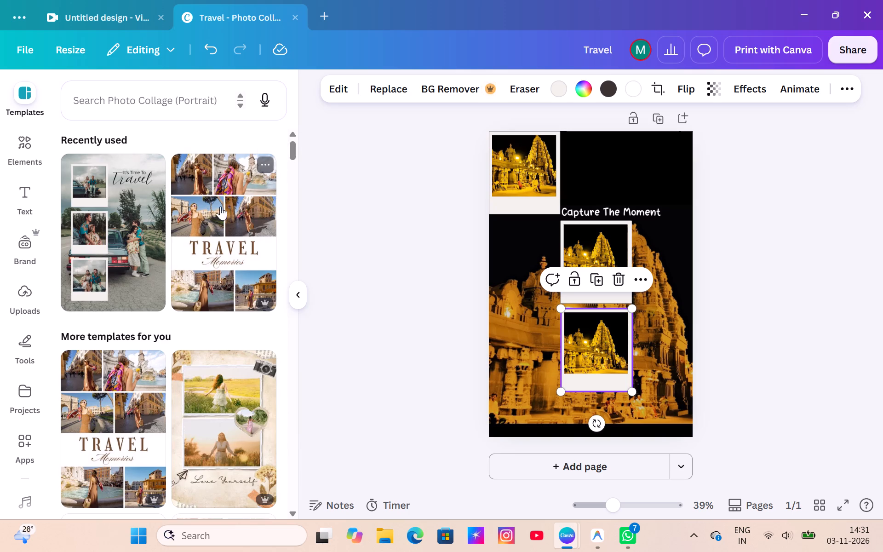
pyautogui.scroll(6, 216, 208)
pyautogui.scroll(-2, 88, 424)
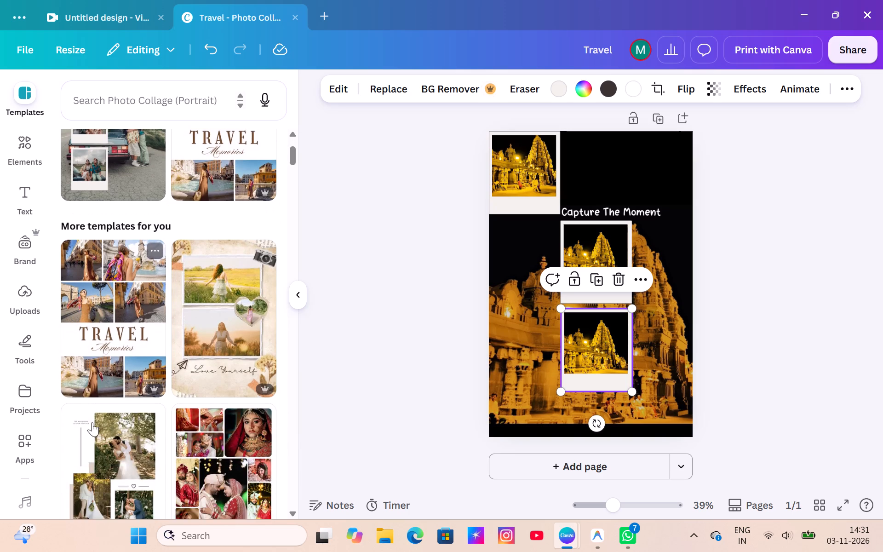
# Apply the recently used It's Time To Travel template to the page, replacing the current temple collage.
pyautogui.scroll(4, 92, 422)
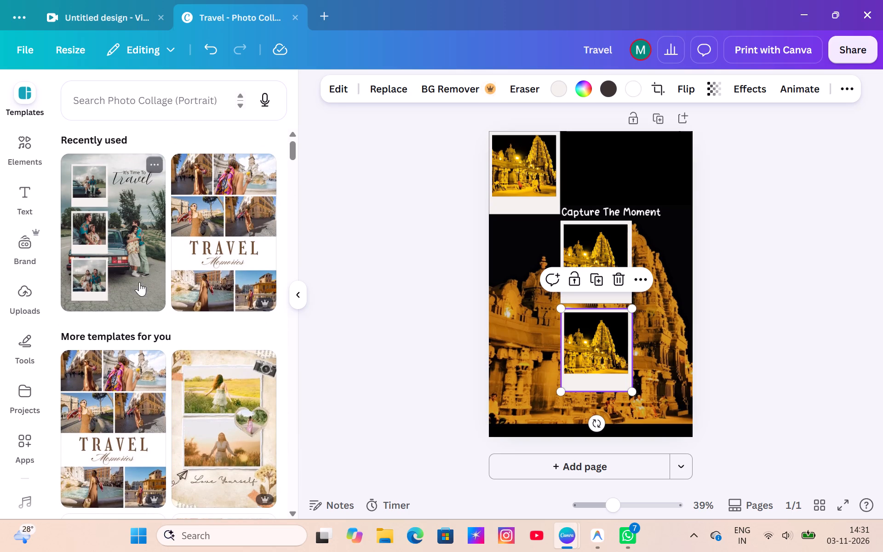
pyautogui.click(139, 282)
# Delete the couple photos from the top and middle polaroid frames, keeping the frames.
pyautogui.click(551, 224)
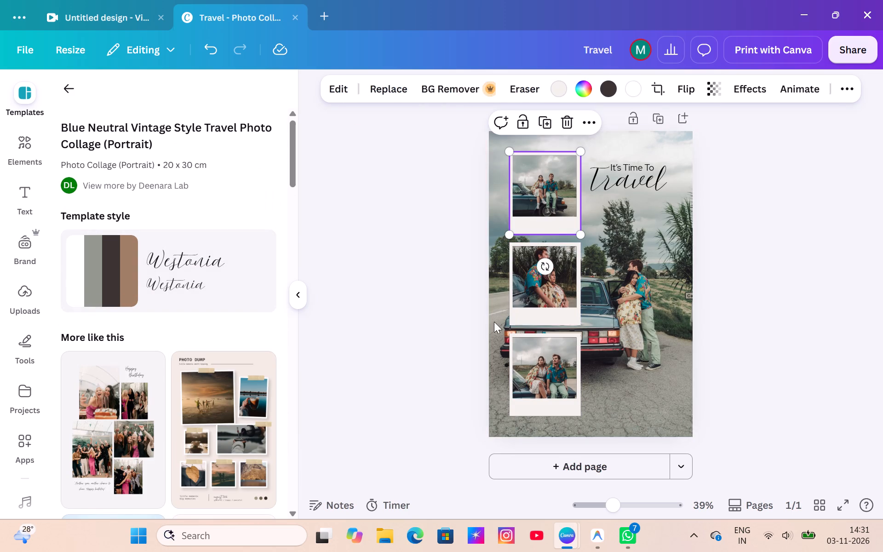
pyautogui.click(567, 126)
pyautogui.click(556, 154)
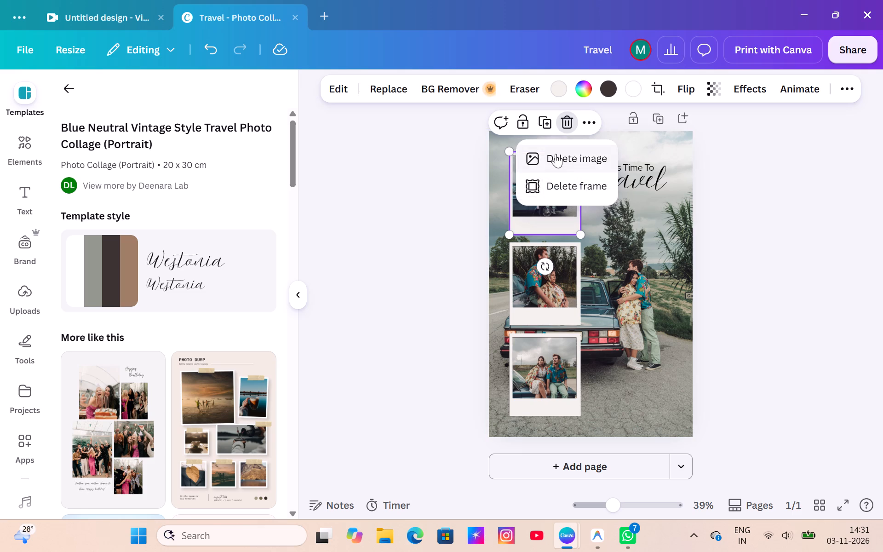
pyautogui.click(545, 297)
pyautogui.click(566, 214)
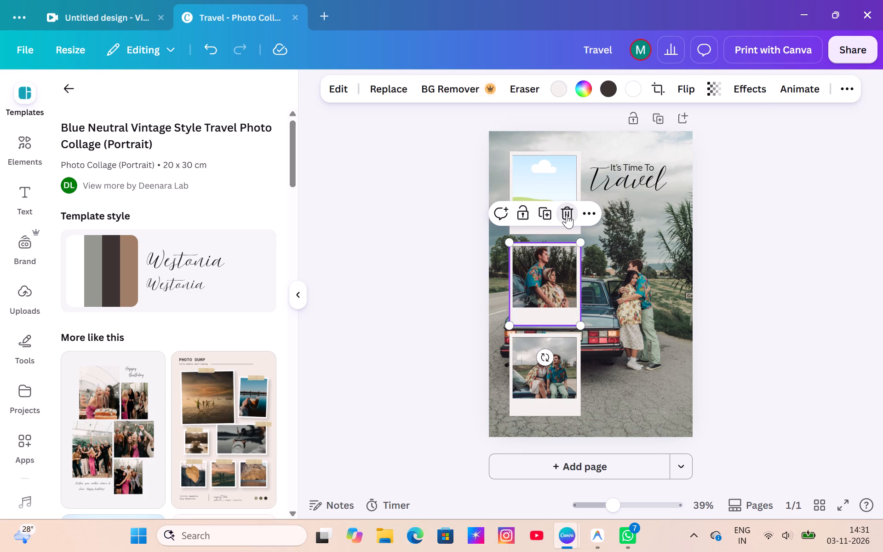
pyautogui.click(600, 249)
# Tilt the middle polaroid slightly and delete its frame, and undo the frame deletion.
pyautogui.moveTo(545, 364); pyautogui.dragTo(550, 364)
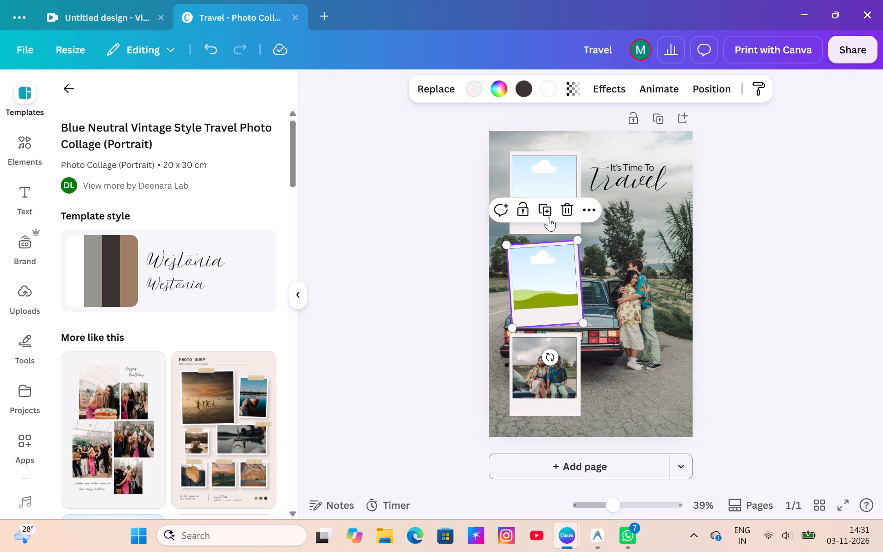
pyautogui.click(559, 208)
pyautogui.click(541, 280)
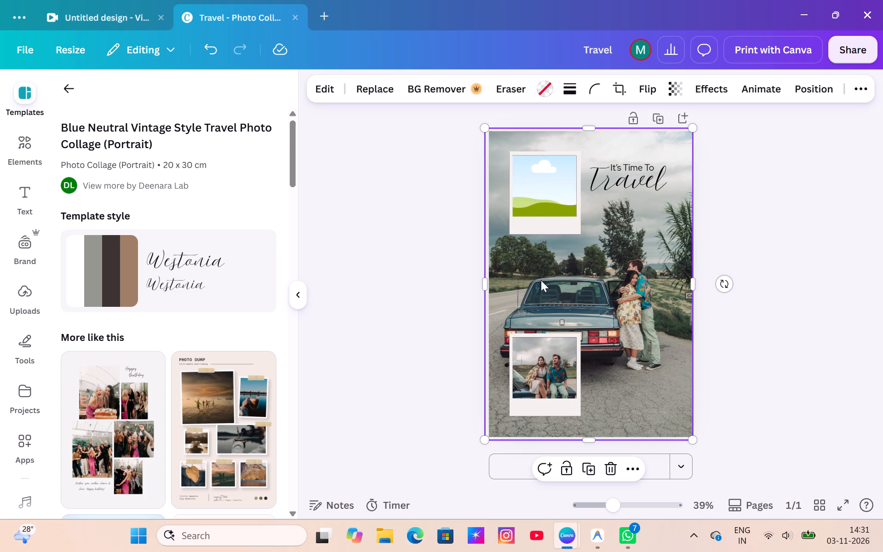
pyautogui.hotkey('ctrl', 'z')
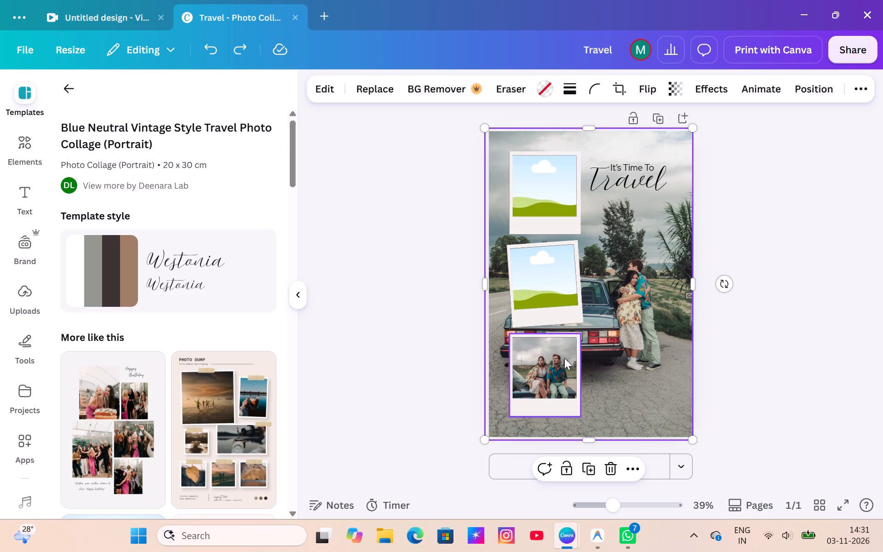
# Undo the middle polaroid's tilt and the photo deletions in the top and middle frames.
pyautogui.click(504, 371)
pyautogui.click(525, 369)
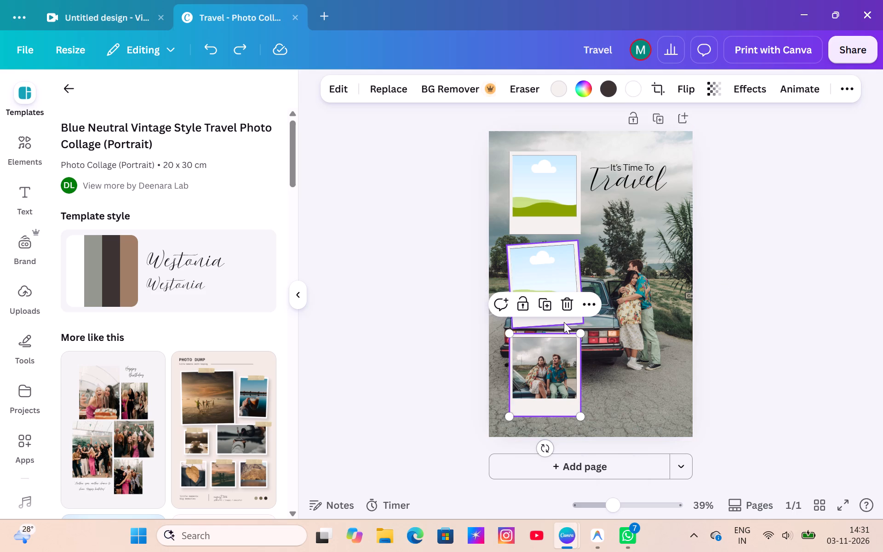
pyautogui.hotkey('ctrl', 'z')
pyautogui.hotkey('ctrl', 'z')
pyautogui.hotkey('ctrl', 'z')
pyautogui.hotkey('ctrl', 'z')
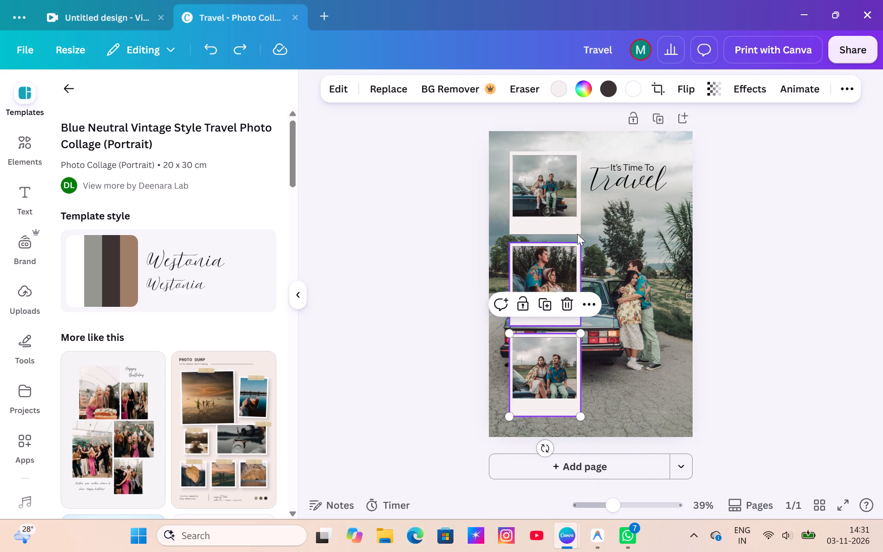
# Delete the couple photos from the top, middle and bottom polaroids, keeping all three frames empty and in place.
pyautogui.click(537, 224)
pyautogui.click(569, 121)
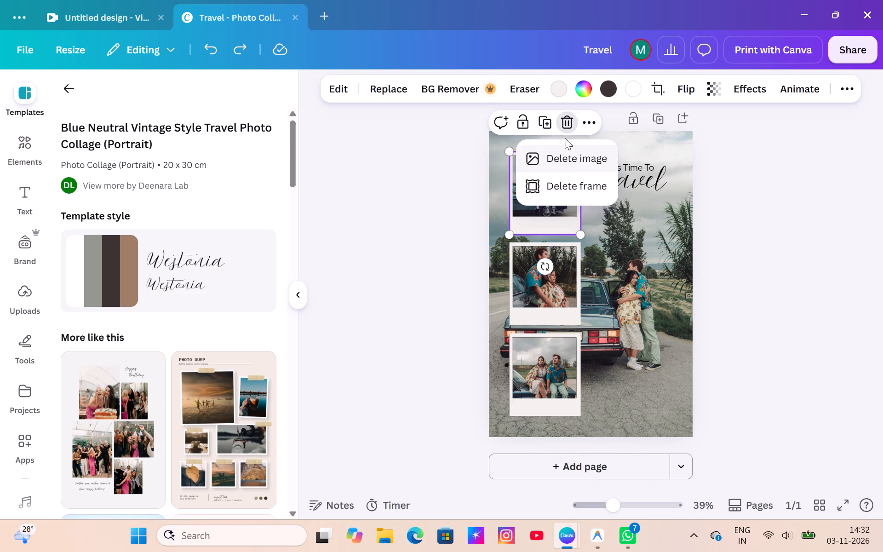
pyautogui.click(563, 166)
pyautogui.click(526, 271)
pyautogui.click(567, 205)
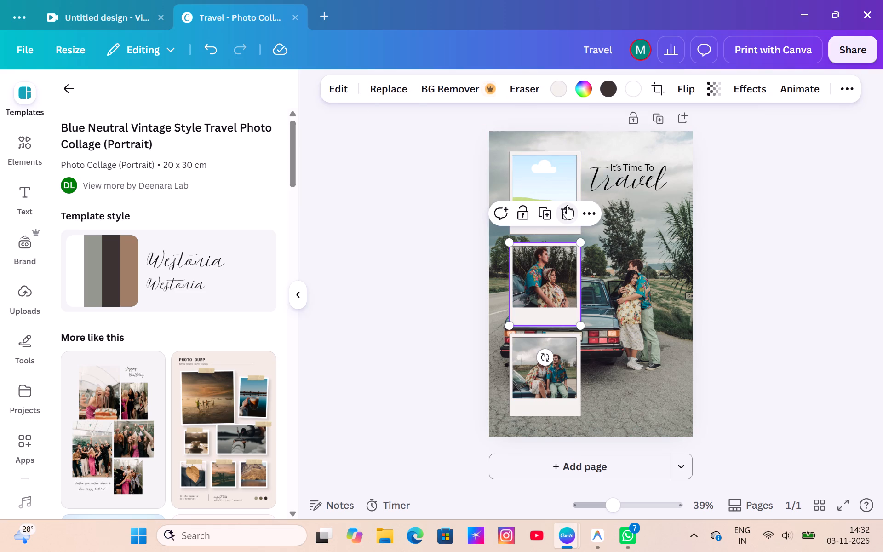
pyautogui.moveTo(545, 253); pyautogui.dragTo(547, 260)
pyautogui.click(536, 358)
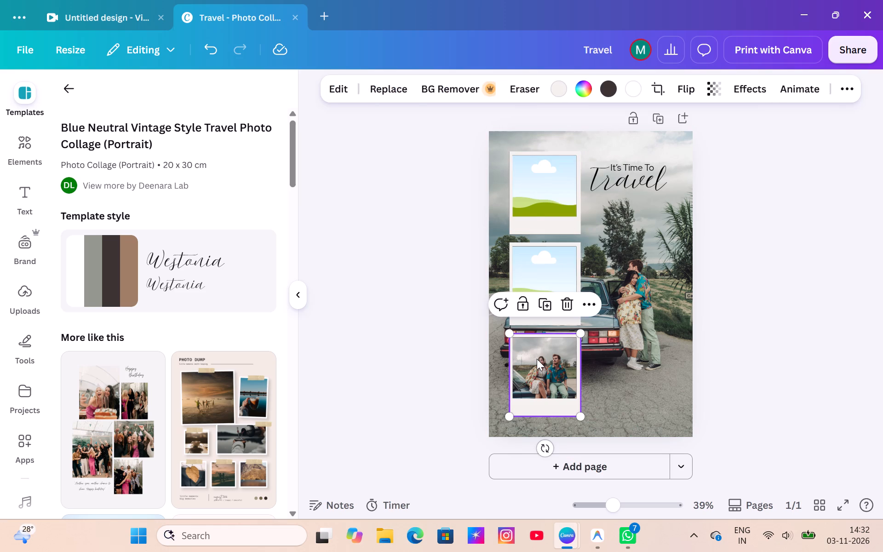
pyautogui.click(573, 302)
pyautogui.click(562, 340)
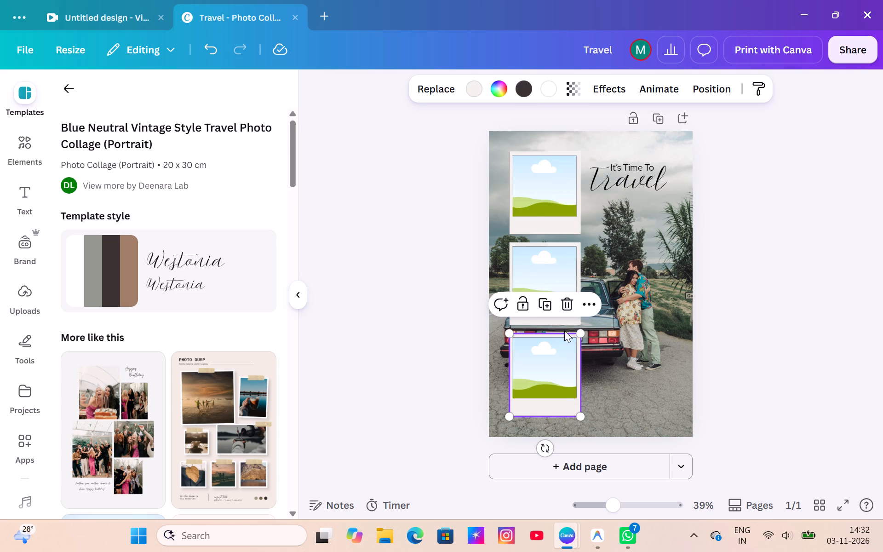
# Delete the full-page couple-and-car background photo, keeping its empty frame.
pyautogui.click(642, 238)
pyautogui.click(616, 215)
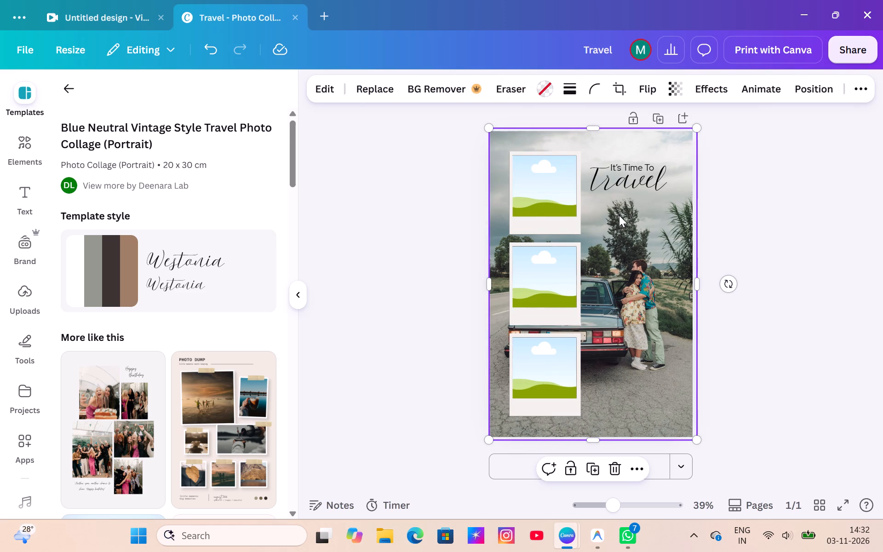
pyautogui.moveTo(619, 215); pyautogui.dragTo(618, 223)
pyautogui.doubleClick(618, 223)
pyautogui.click(618, 223)
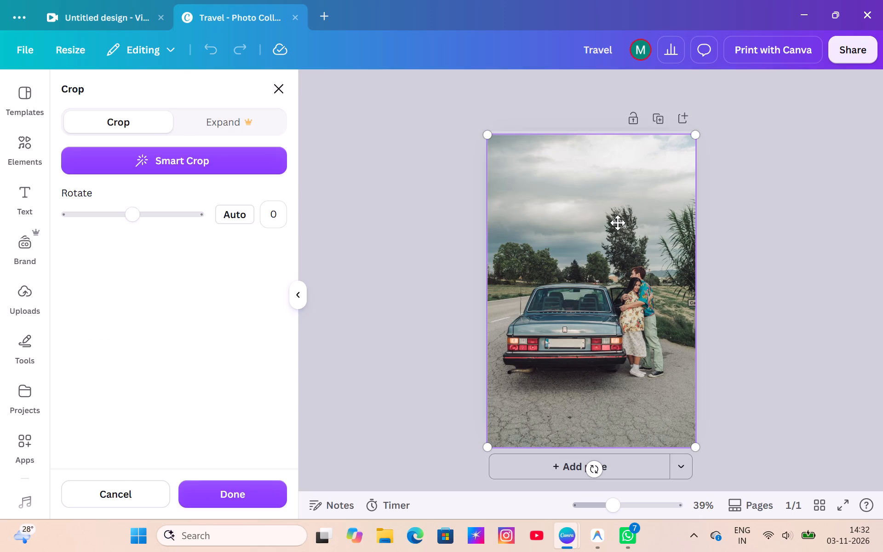
pyautogui.click(618, 223)
pyautogui.click(284, 80)
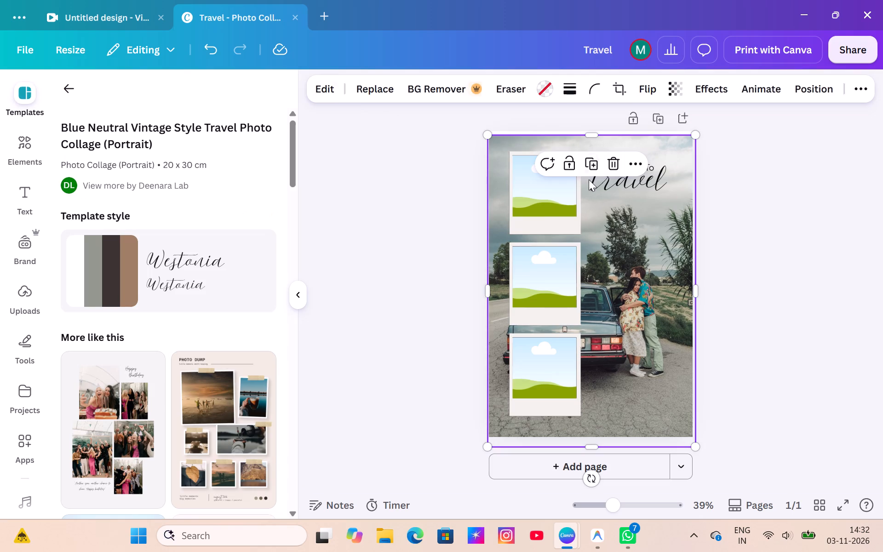
pyautogui.click(626, 212)
pyautogui.click(611, 158)
pyautogui.click(611, 158)
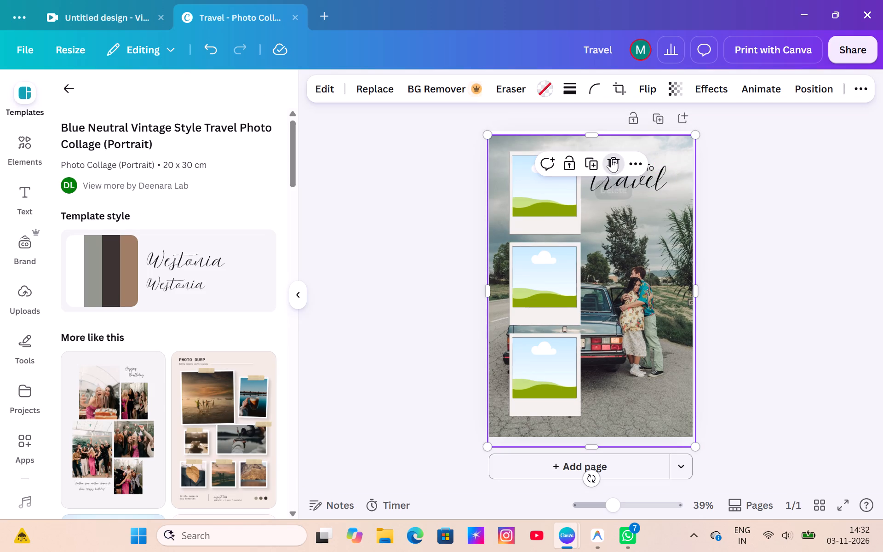
pyautogui.click(621, 200)
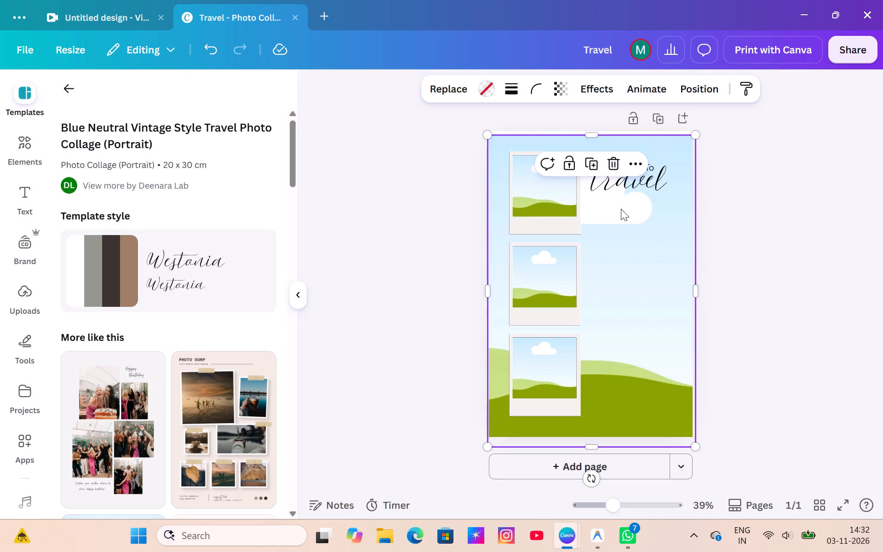
# Delete both heading texts, "Travel" and "It's Time To".
pyautogui.click(632, 176)
pyautogui.click(617, 182)
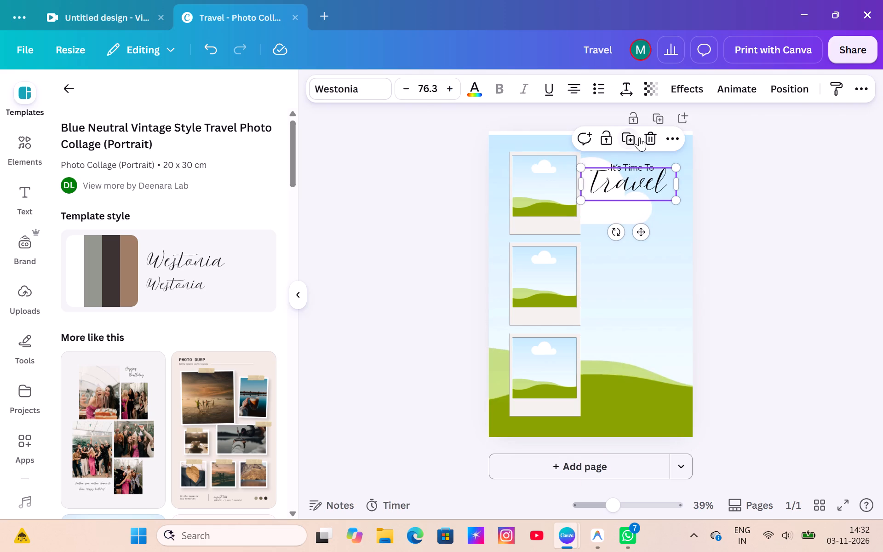
pyautogui.click(648, 138)
pyautogui.click(641, 175)
pyautogui.click(644, 164)
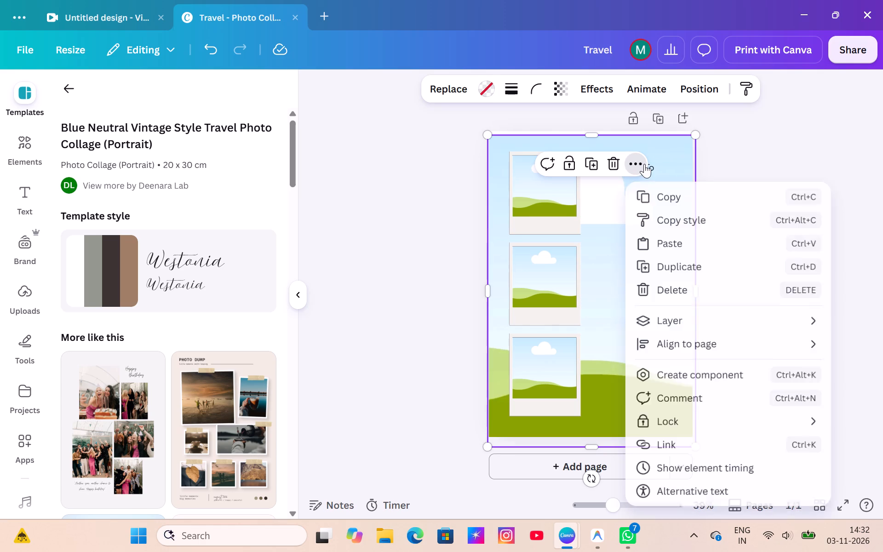
pyautogui.click(663, 170)
pyautogui.click(645, 167)
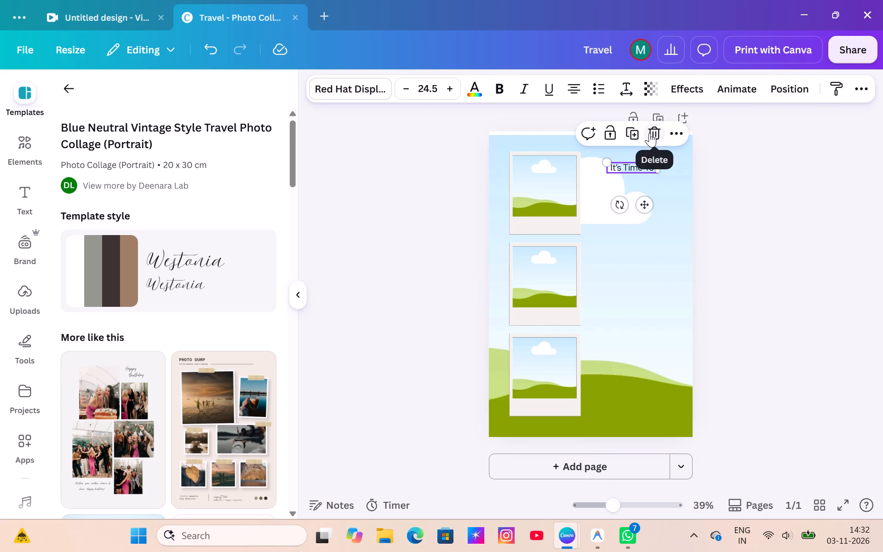
pyautogui.click(649, 133)
pyautogui.click(619, 215)
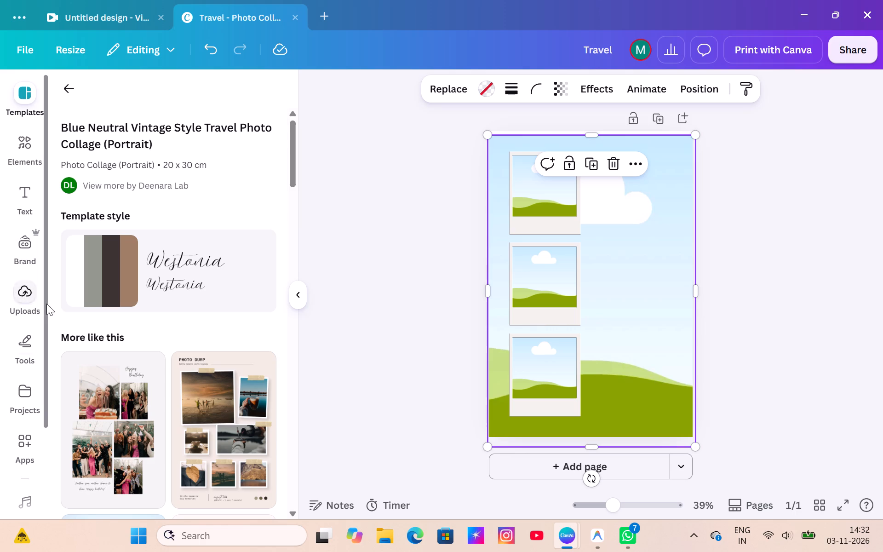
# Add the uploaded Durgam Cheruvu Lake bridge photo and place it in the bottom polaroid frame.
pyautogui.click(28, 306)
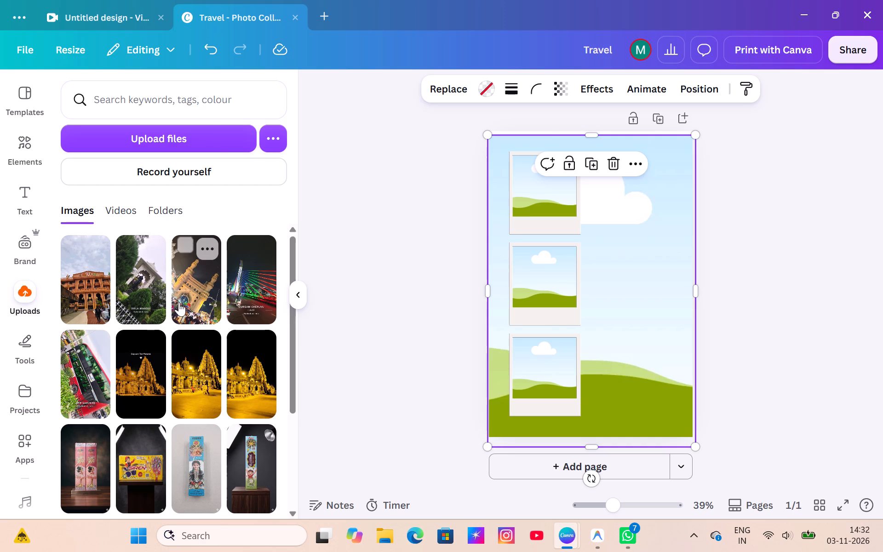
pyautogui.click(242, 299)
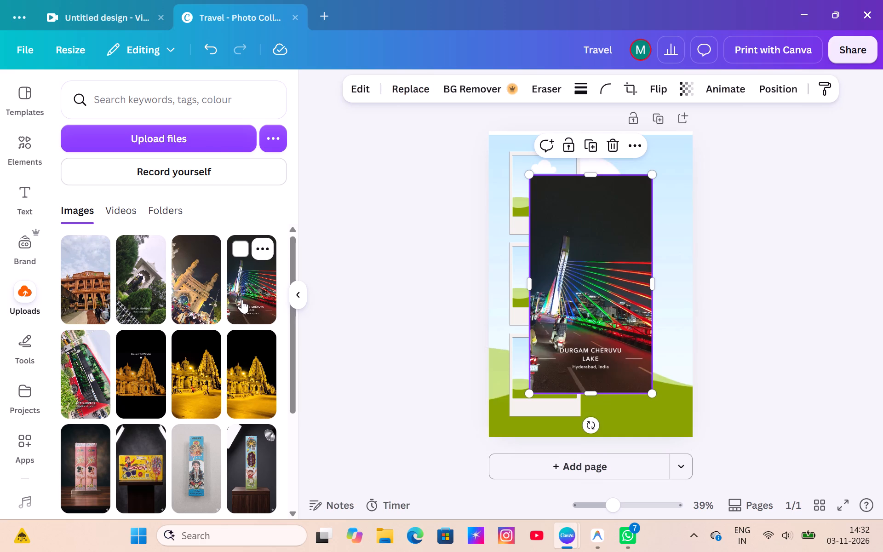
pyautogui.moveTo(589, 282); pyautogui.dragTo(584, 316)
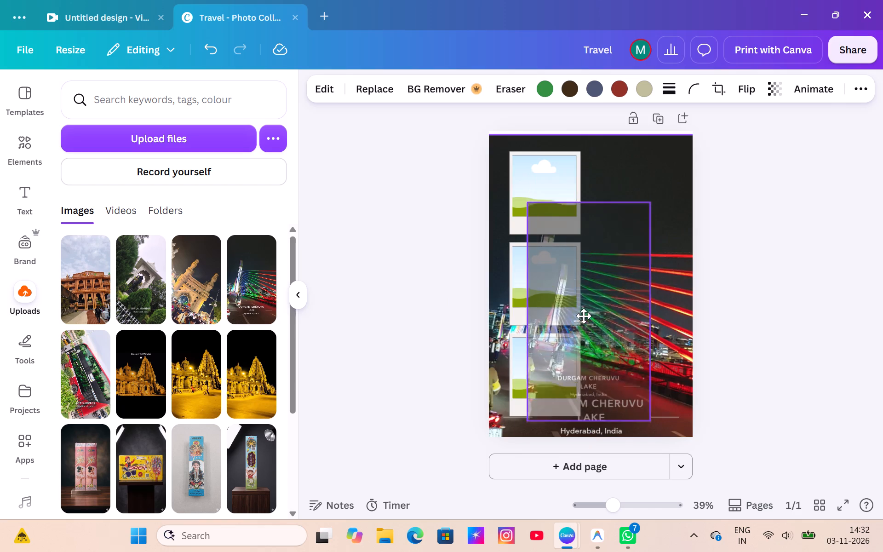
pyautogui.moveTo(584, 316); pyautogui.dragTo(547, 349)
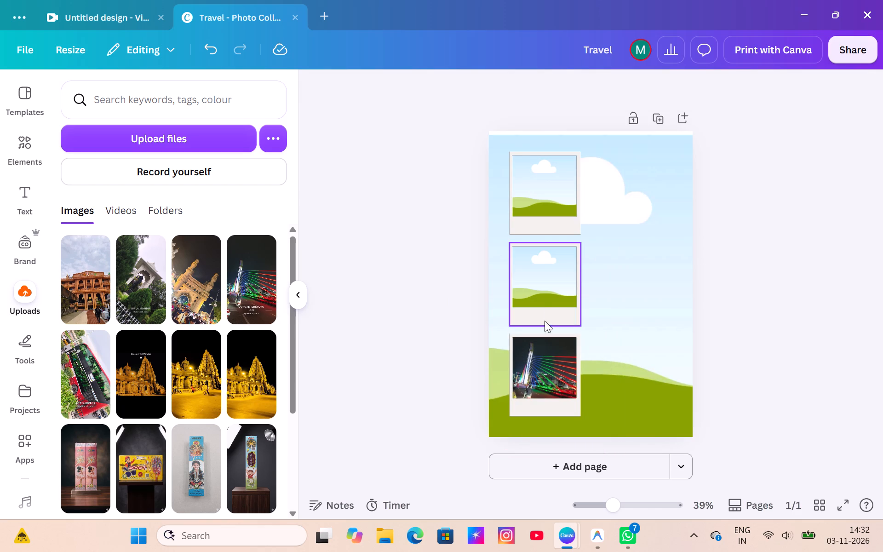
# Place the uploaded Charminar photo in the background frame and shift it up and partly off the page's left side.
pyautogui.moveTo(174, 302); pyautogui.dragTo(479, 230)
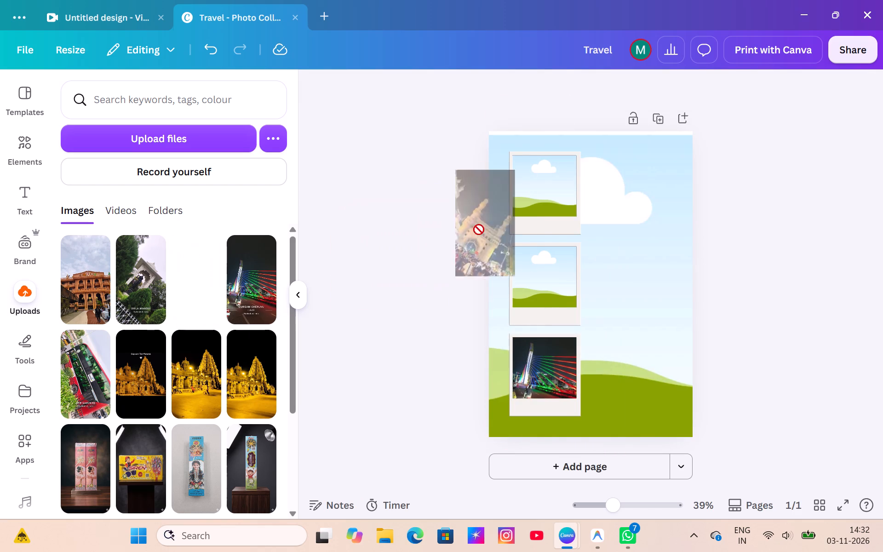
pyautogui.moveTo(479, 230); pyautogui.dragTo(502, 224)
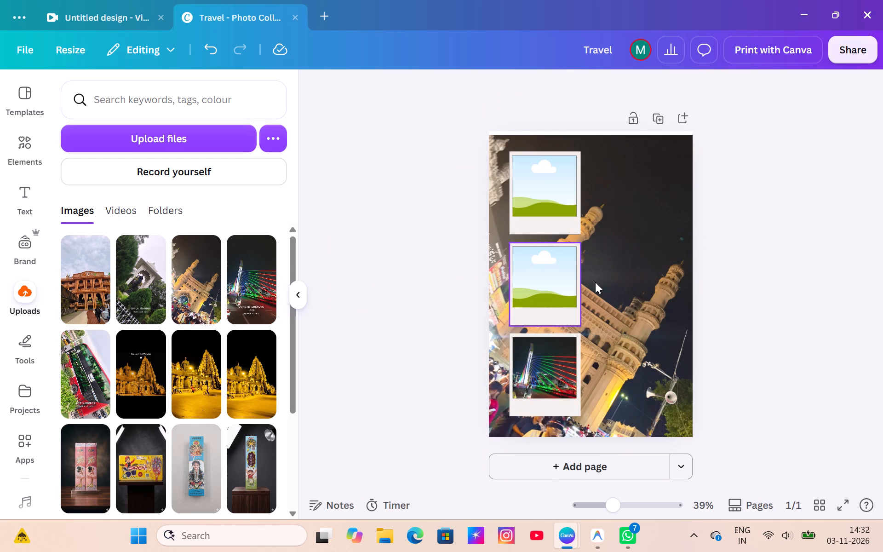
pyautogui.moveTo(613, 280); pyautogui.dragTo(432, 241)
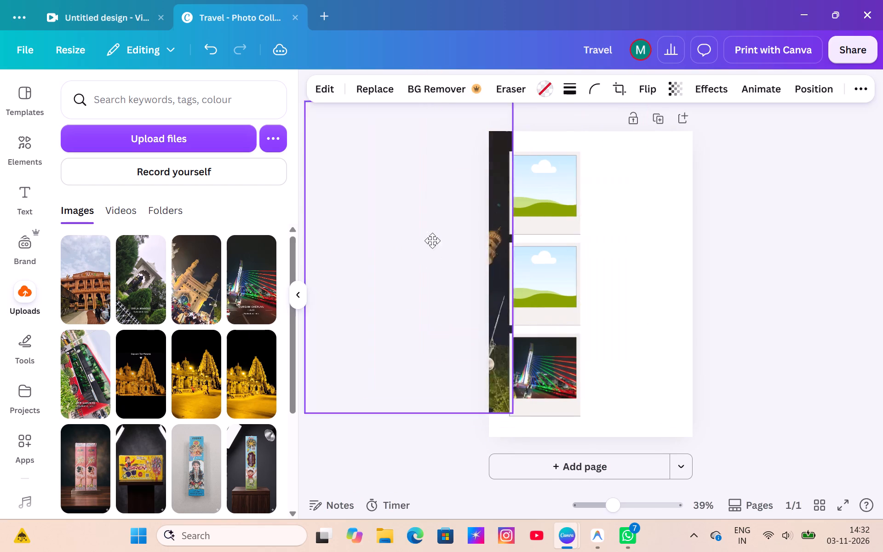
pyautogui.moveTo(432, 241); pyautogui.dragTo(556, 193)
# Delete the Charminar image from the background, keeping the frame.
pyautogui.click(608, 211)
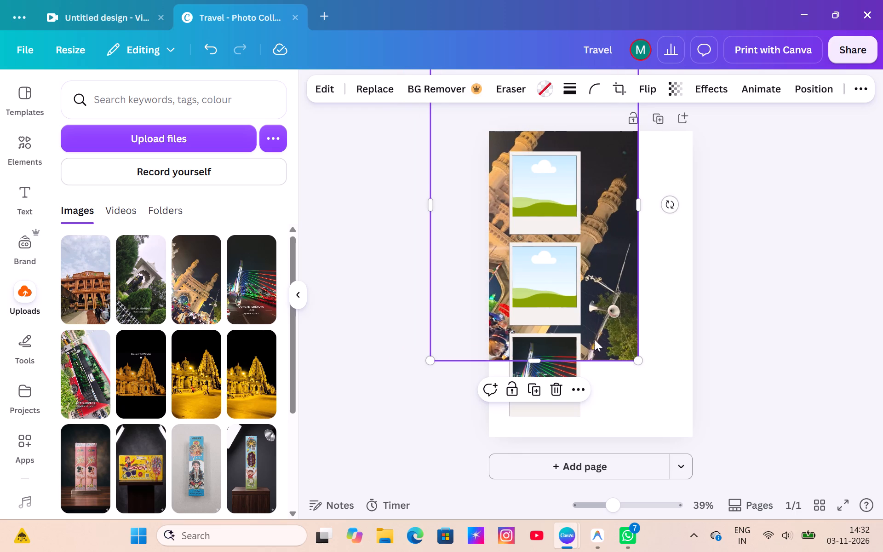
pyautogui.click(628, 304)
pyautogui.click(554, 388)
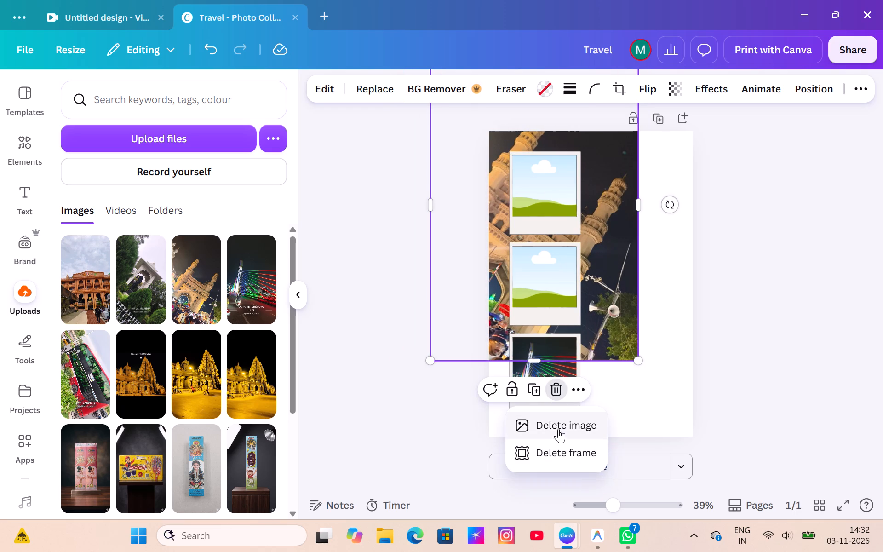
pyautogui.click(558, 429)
# Move the empty background frame so that it covers the whole page, with its top aligned to the page edge.
pyautogui.moveTo(621, 343); pyautogui.dragTo(671, 416)
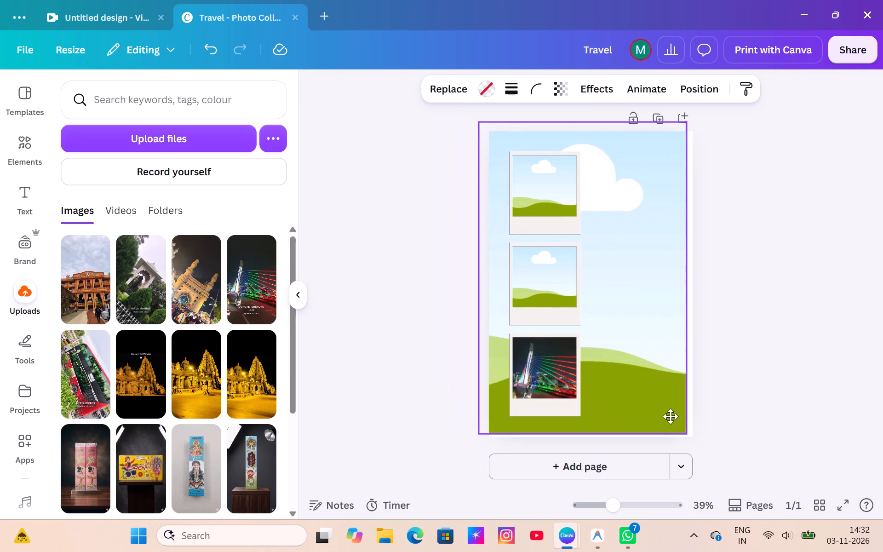
pyautogui.moveTo(671, 416); pyautogui.dragTo(679, 421)
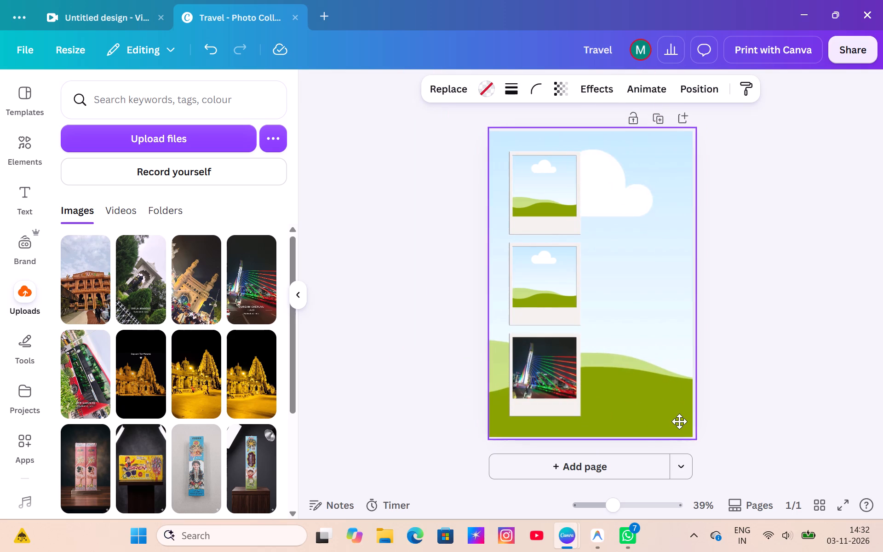
pyautogui.moveTo(679, 421); pyautogui.dragTo(678, 428)
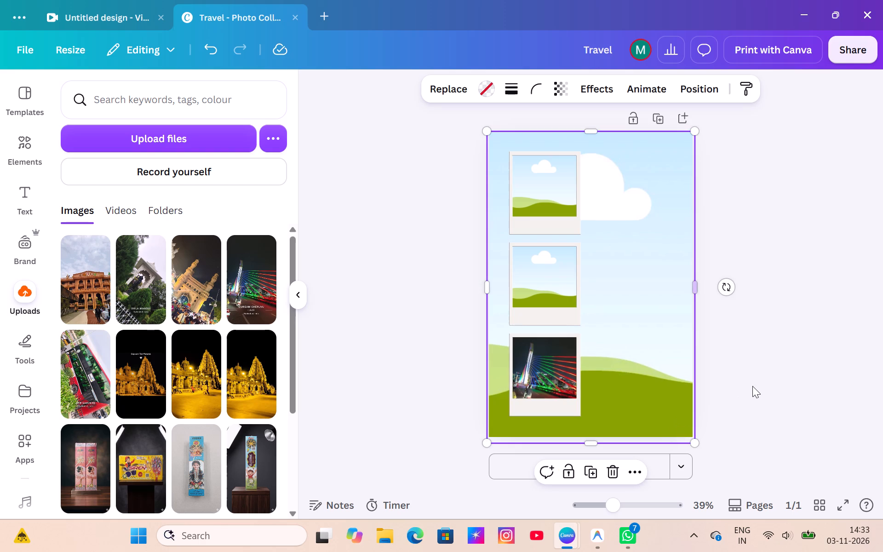
pyautogui.click(752, 386)
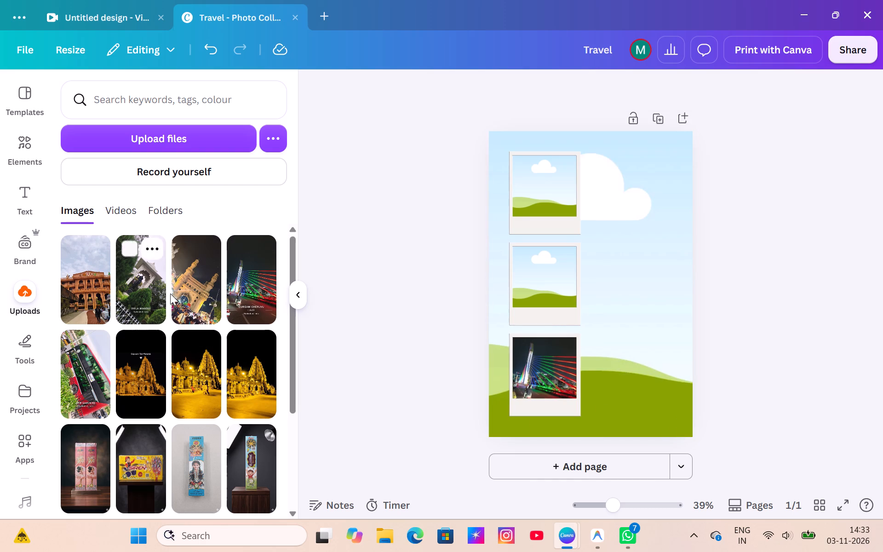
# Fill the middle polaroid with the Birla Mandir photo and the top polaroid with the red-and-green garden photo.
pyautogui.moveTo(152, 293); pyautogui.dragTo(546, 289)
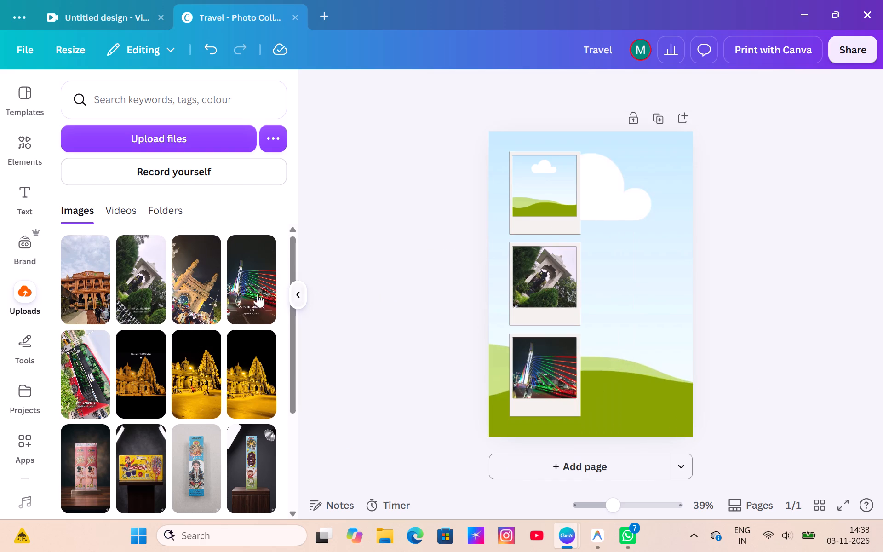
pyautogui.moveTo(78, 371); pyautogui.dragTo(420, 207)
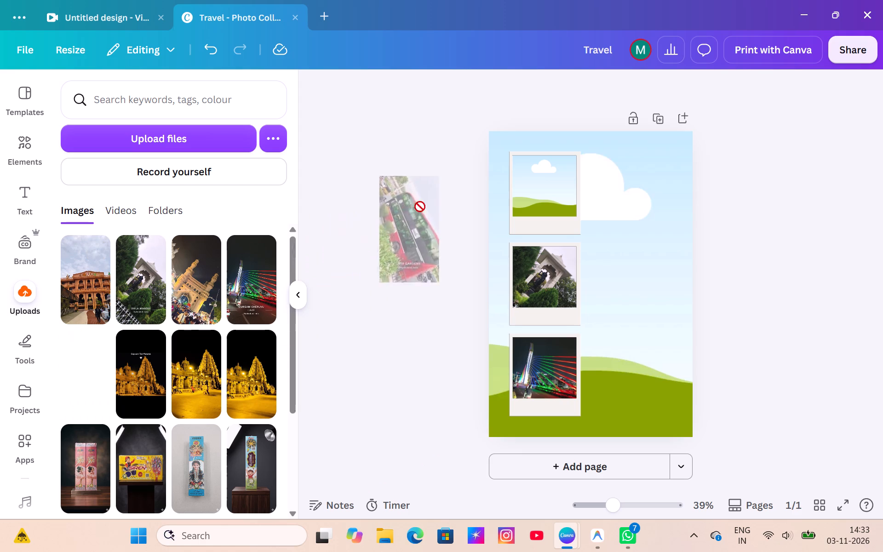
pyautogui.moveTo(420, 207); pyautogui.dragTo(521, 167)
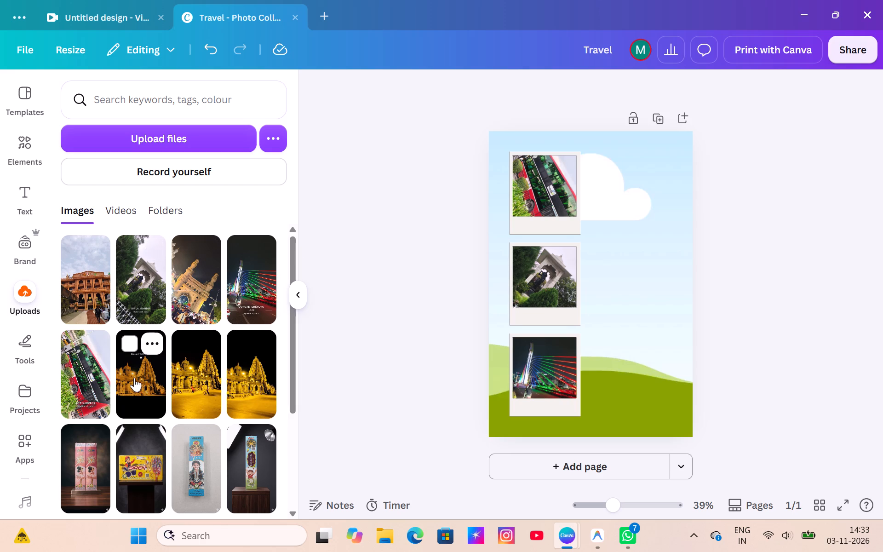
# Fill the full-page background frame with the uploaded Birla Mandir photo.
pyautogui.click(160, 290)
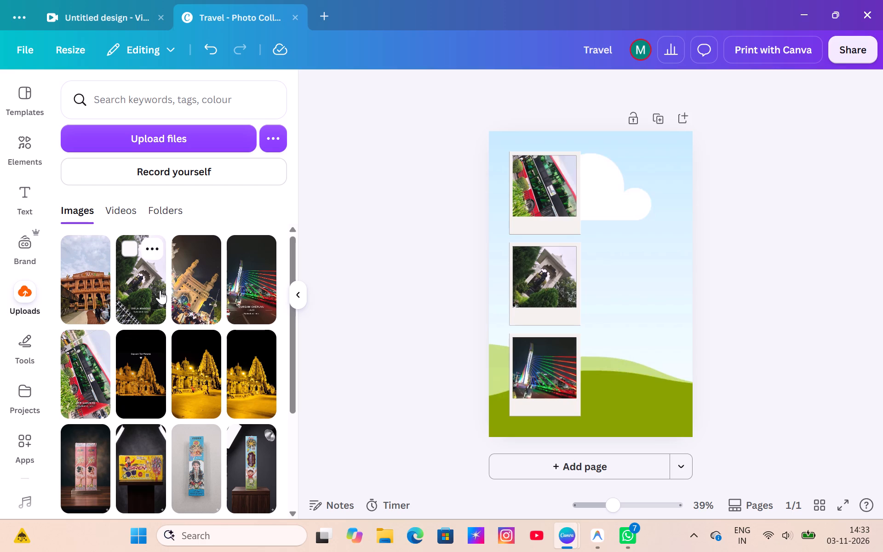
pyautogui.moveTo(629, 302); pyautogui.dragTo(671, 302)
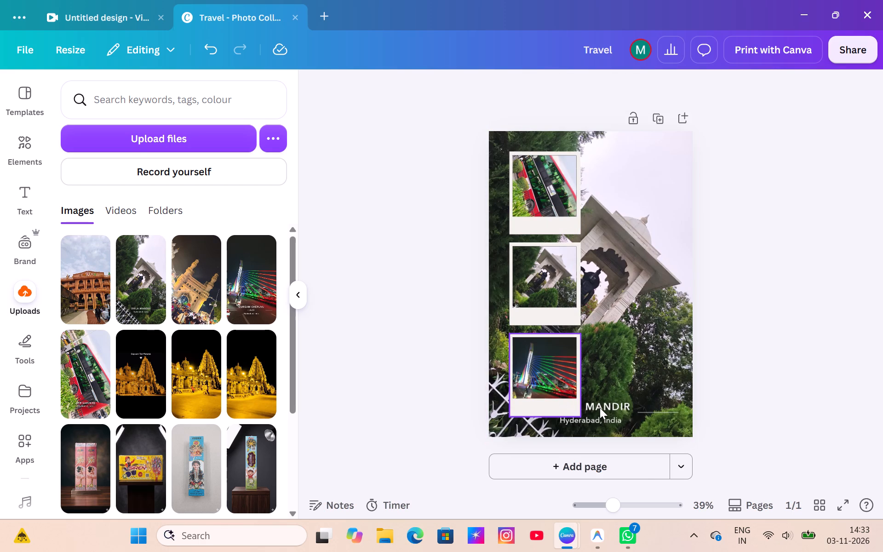
# Shift the background frame toward the page's right side and enlarge it from its lower-left corner beyond the page bottom.
pyautogui.moveTo(600, 408); pyautogui.dragTo(634, 407)
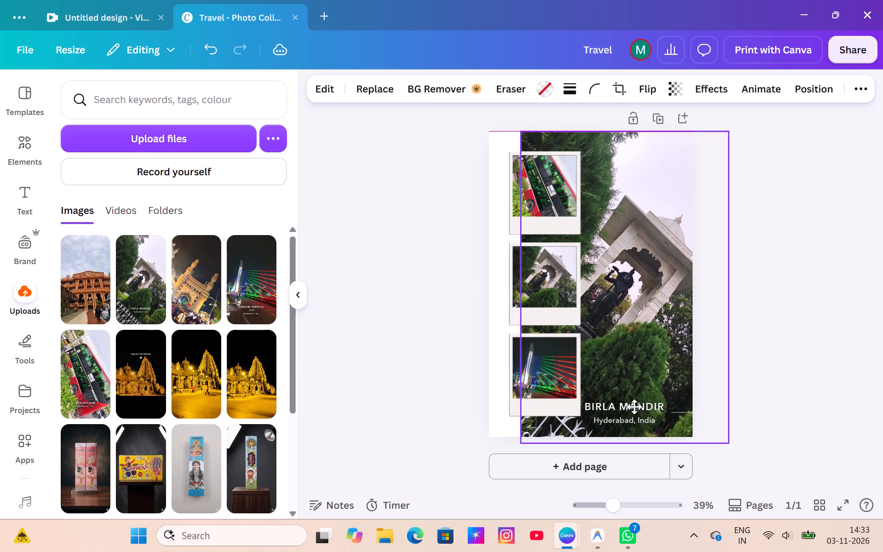
pyautogui.moveTo(634, 407); pyautogui.dragTo(643, 408)
pyautogui.moveTo(537, 442); pyautogui.dragTo(522, 442)
pyautogui.moveTo(529, 442); pyautogui.dragTo(499, 435)
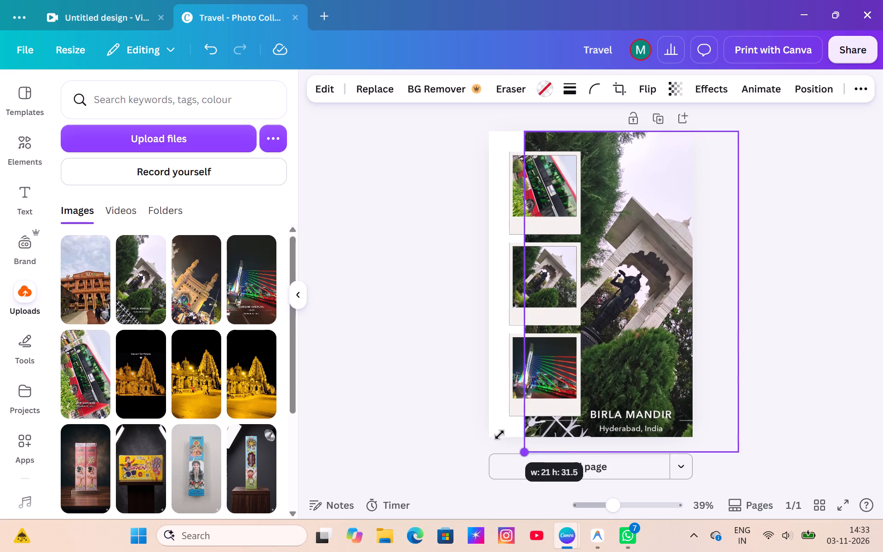
pyautogui.moveTo(499, 435); pyautogui.dragTo(363, 438)
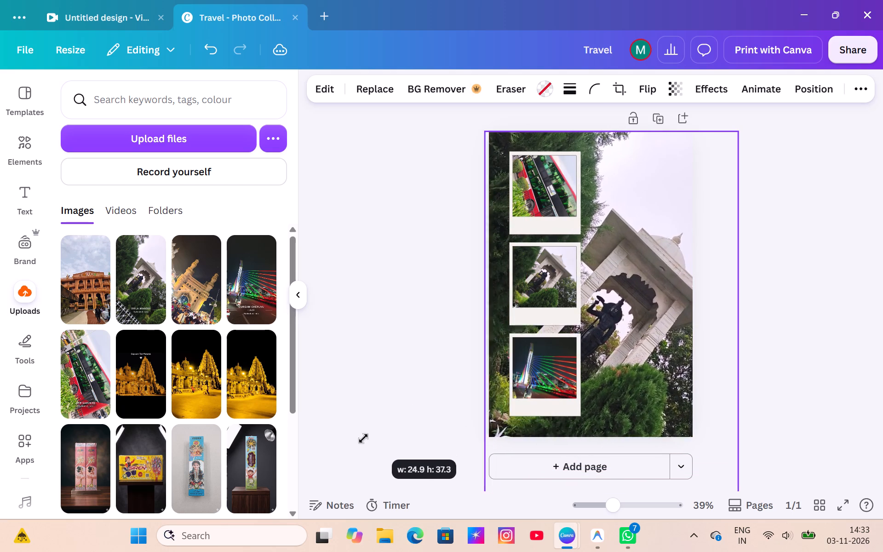
pyautogui.moveTo(363, 438); pyautogui.dragTo(378, 328)
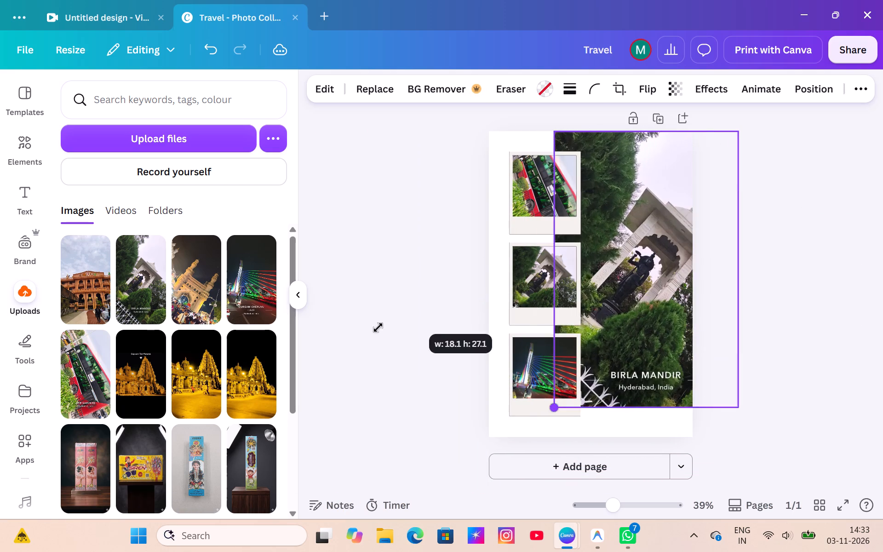
pyautogui.moveTo(378, 328); pyautogui.dragTo(299, 351)
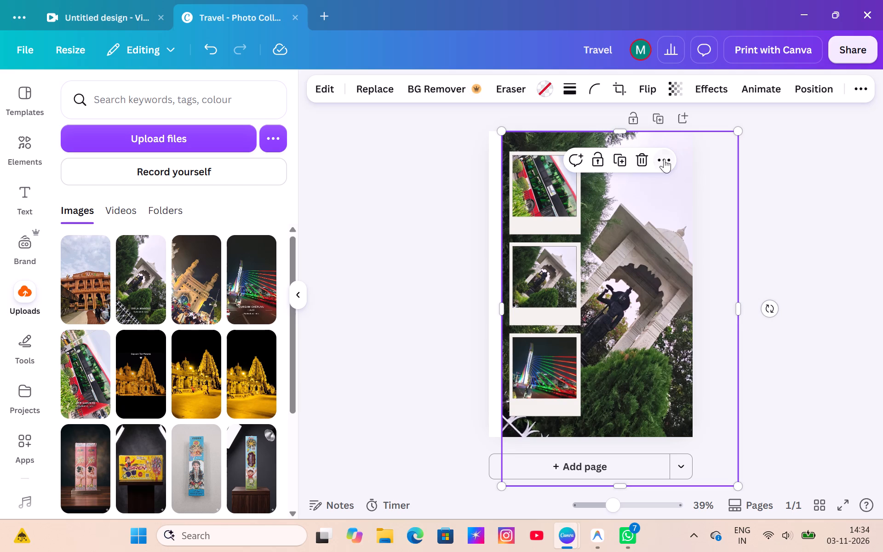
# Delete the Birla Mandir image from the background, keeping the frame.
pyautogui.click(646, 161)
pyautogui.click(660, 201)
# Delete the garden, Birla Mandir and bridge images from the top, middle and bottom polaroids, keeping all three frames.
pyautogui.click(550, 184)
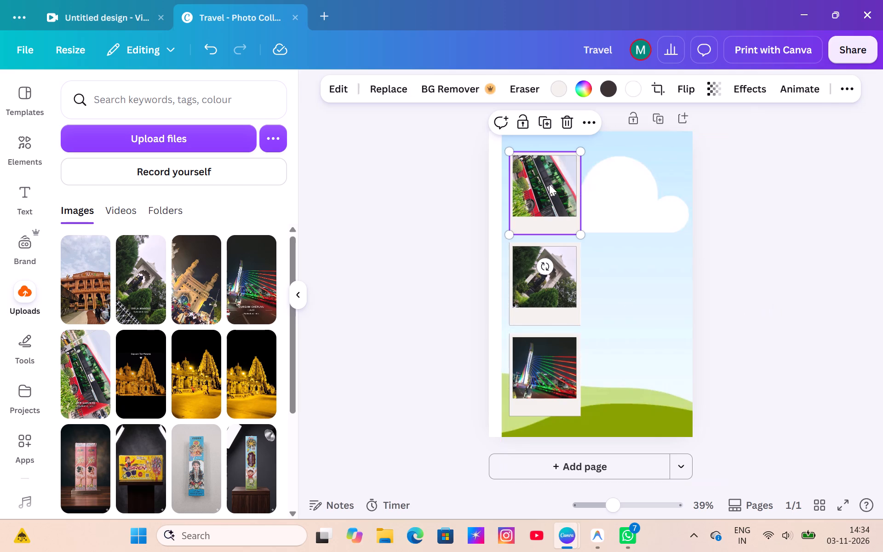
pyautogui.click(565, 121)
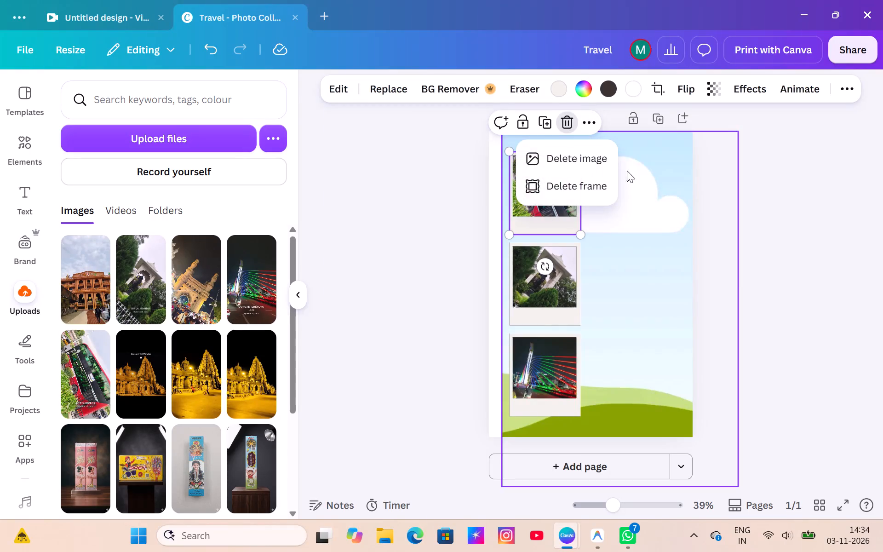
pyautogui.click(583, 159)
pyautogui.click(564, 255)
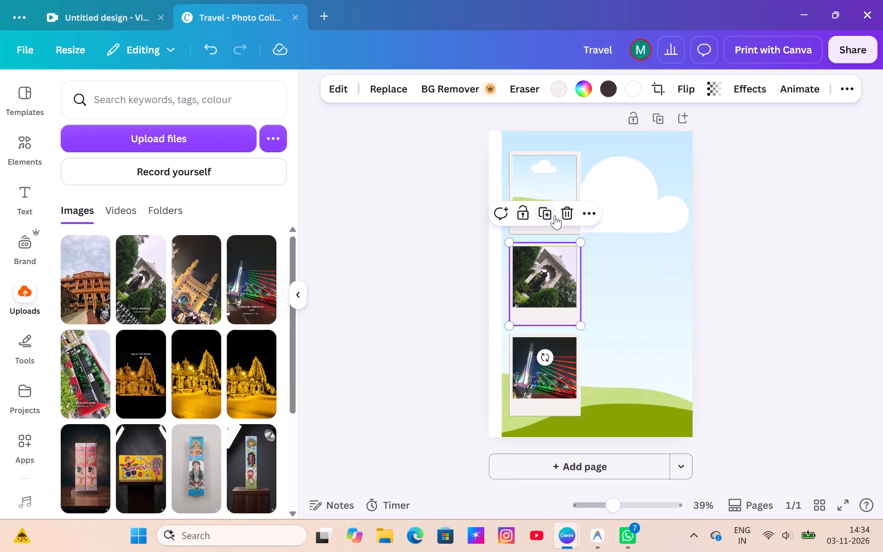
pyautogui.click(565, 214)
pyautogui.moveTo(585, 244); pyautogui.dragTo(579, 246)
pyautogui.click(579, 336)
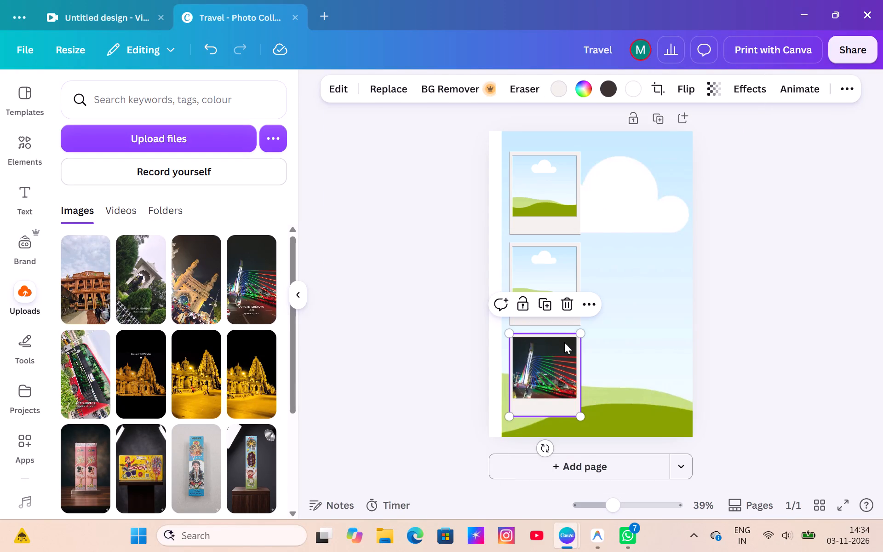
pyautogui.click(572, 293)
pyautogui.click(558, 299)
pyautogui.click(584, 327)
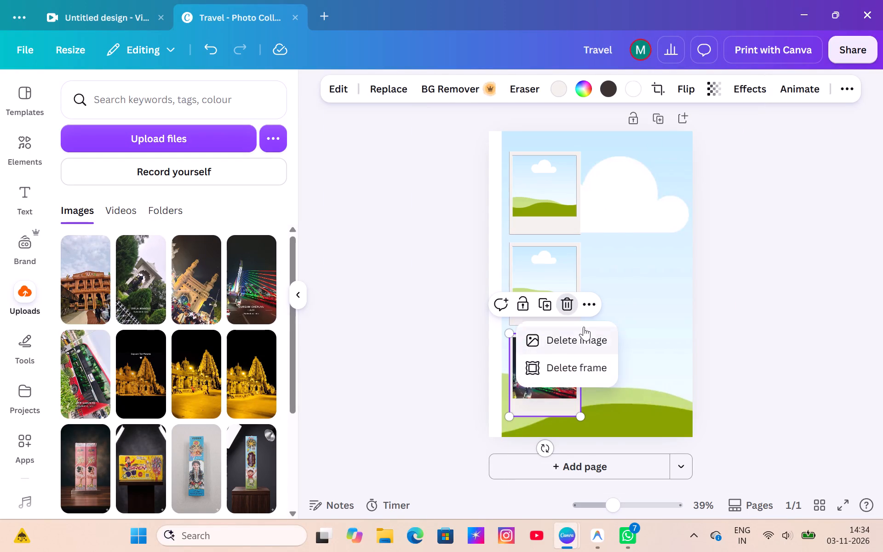
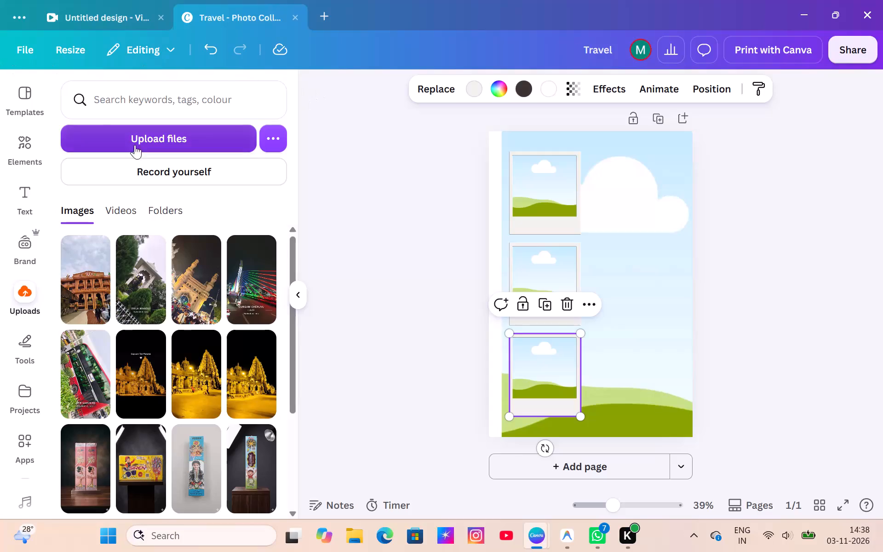
# Browse the portrait photo collage templates similar to the current travel design for another layout.
pyautogui.click(14, 94)
pyautogui.scroll(1, 559, 257)
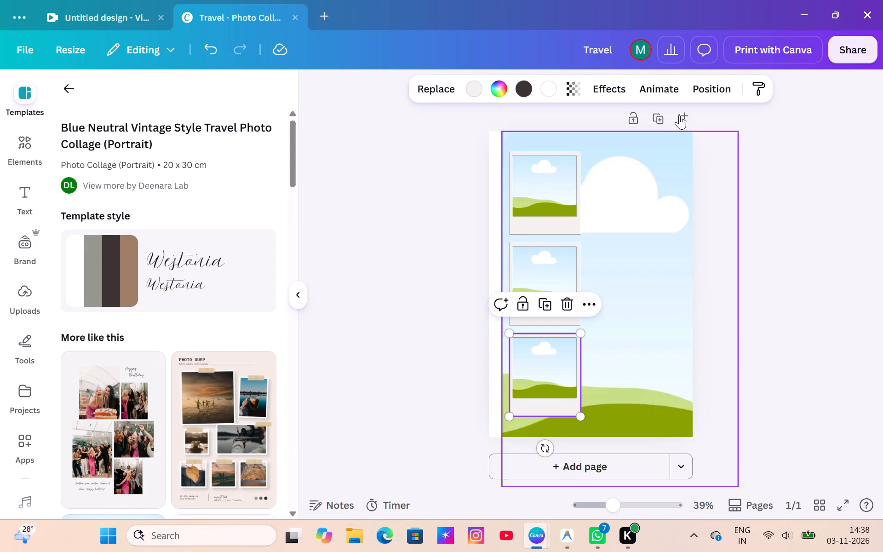
pyautogui.scroll(-2, 251, 283)
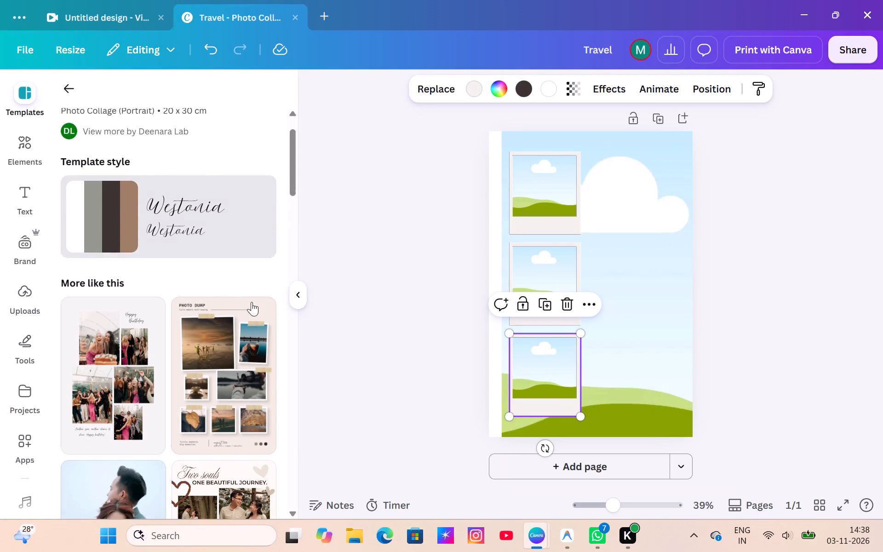
pyautogui.scroll(-2, 252, 302)
pyautogui.scroll(3, 243, 323)
pyautogui.scroll(-4, 247, 191)
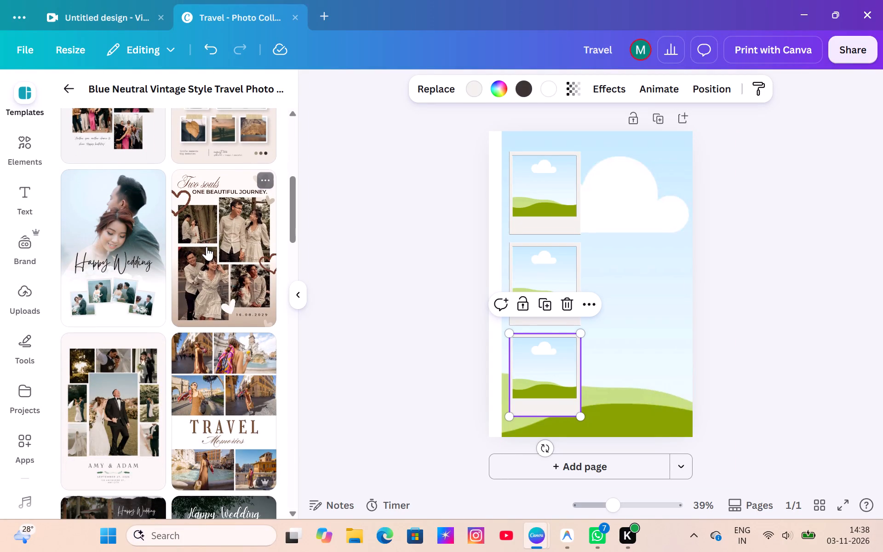
pyautogui.scroll(-2, 200, 267)
pyautogui.scroll(1, 196, 271)
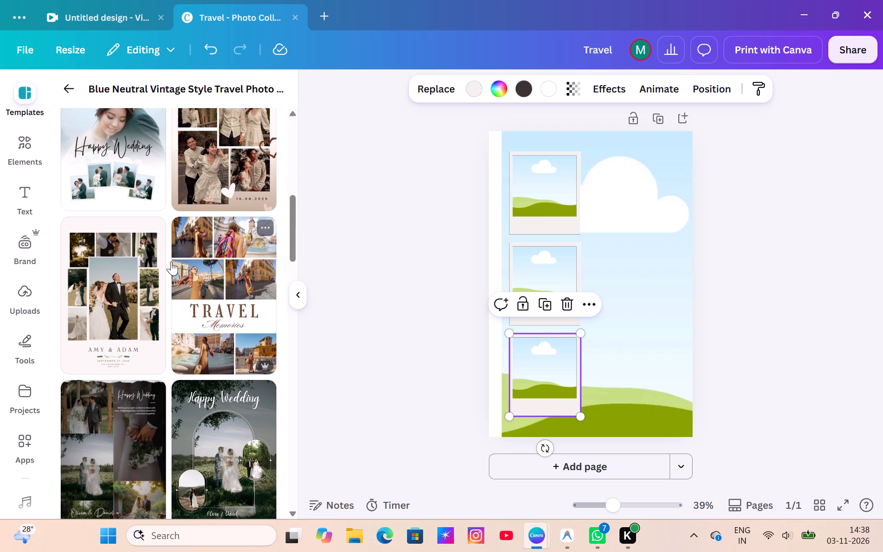
pyautogui.scroll(-1, 217, 290)
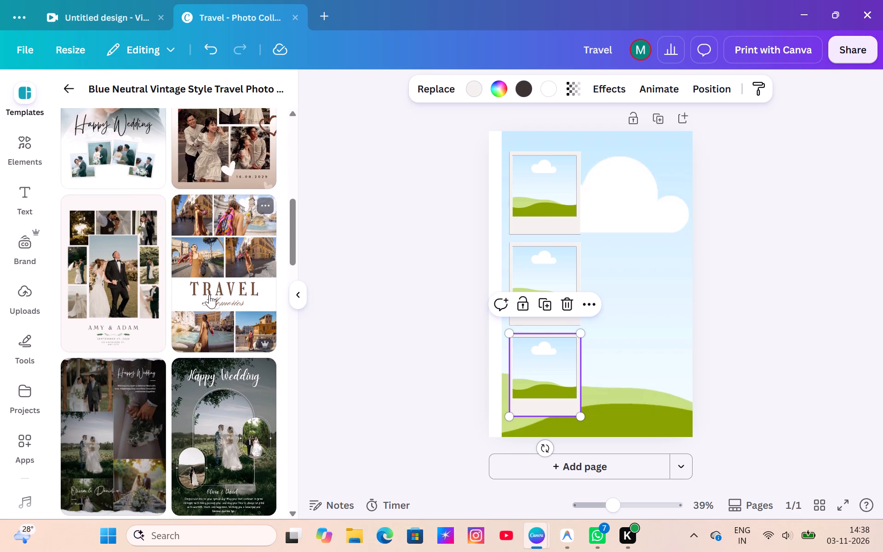
# Apply the Brown Neutral Modern Travel Memories Photo Collage (Portrait) template to the page.
pyautogui.click(217, 269)
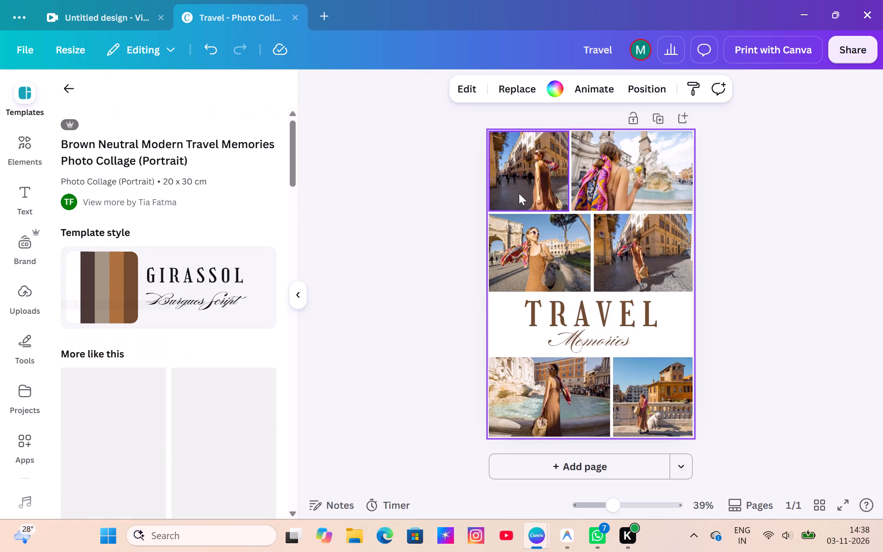
# Delete the woman-in-street and fountain images from the two top-row frames, keeping both frames.
pyautogui.click(522, 156)
pyautogui.click(556, 241)
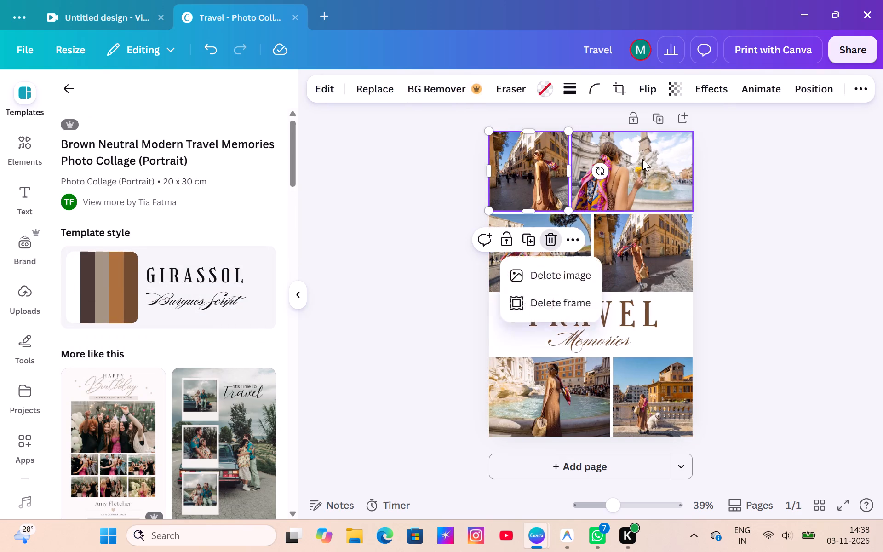
pyautogui.click(642, 159)
pyautogui.click(663, 238)
pyautogui.click(652, 276)
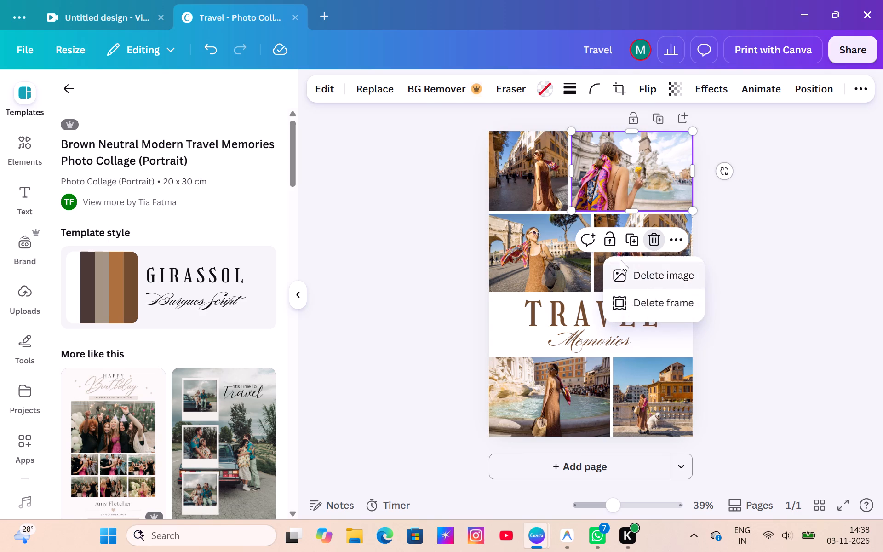
pyautogui.click(537, 196)
pyautogui.click(544, 237)
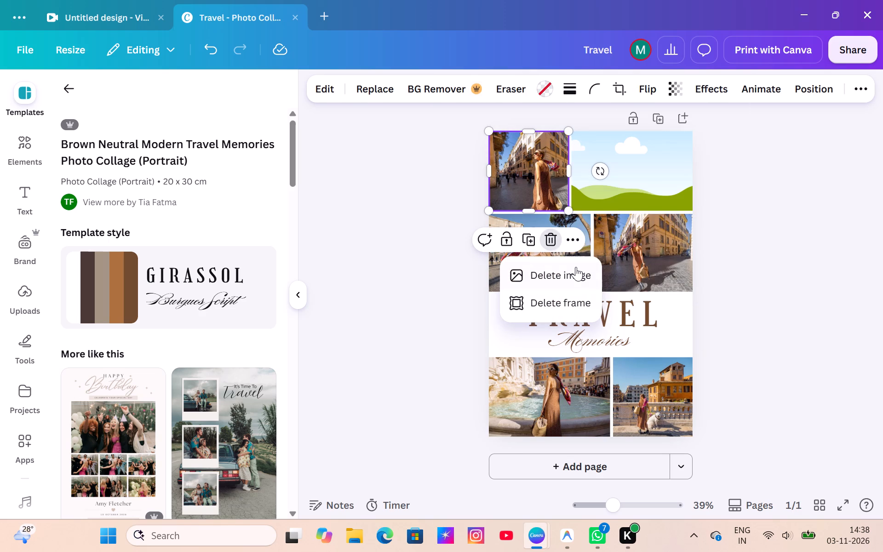
pyautogui.click(576, 267)
# Delete the images from the two second-row frames above the TRAVEL title, keeping both frames.
pyautogui.click(567, 264)
pyautogui.click(562, 184)
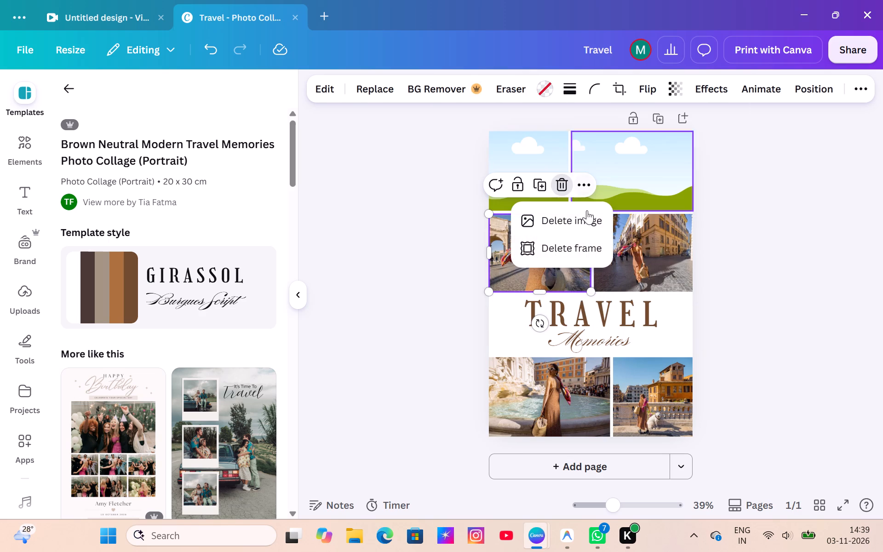
pyautogui.click(587, 222)
pyautogui.click(661, 254)
pyautogui.click(660, 180)
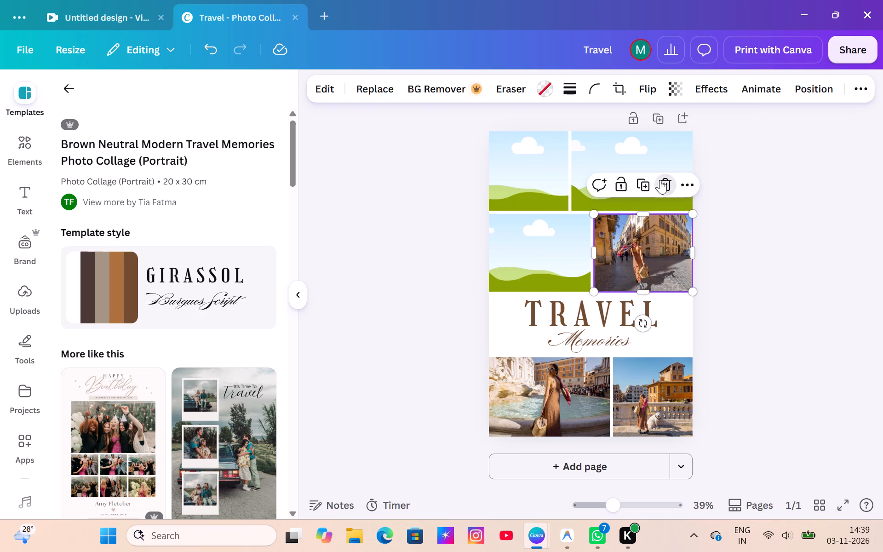
pyautogui.click(638, 221)
# Delete the fountain and balustrade images from the two bottom-row frames, keeping both frames.
pyautogui.click(555, 389)
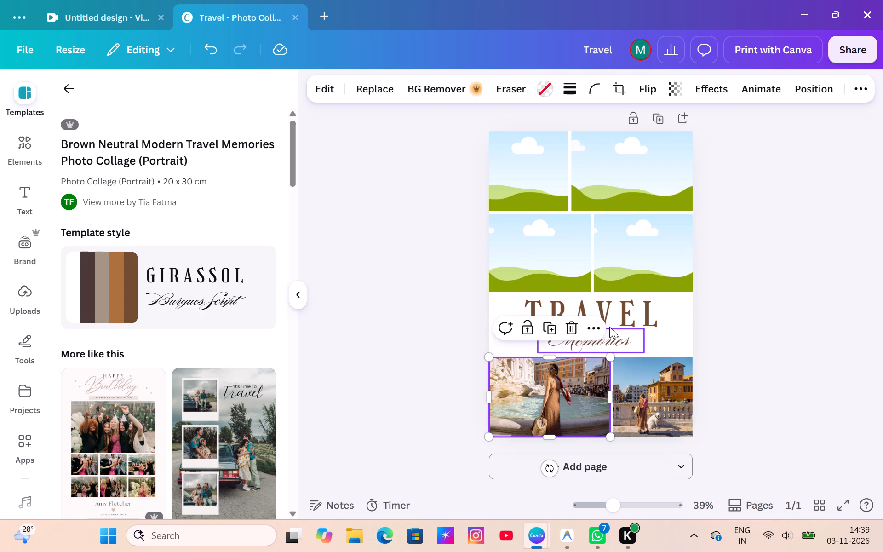
pyautogui.click(581, 333)
pyautogui.click(582, 365)
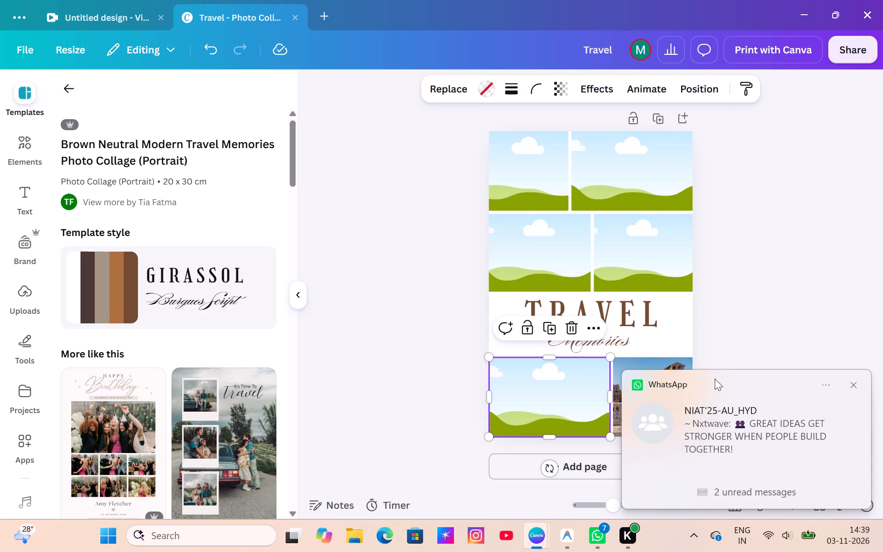
pyautogui.click(861, 383)
pyautogui.click(653, 405)
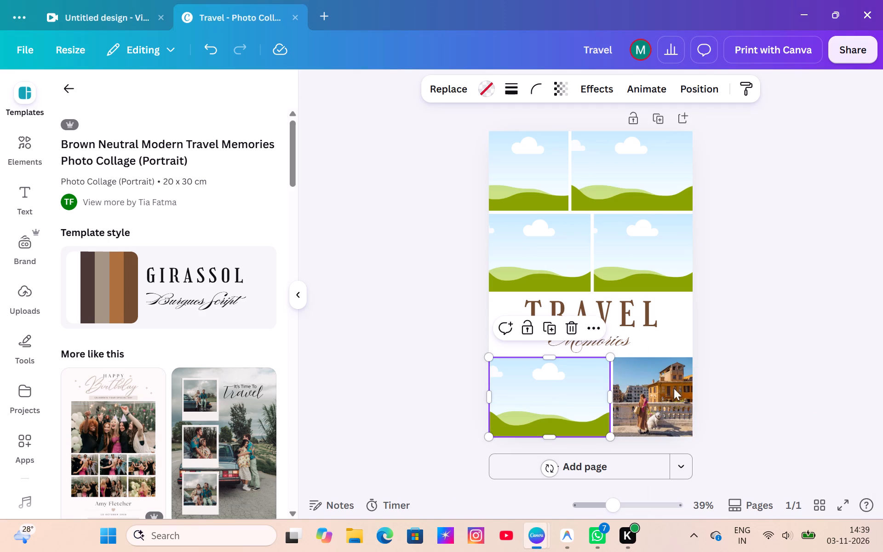
pyautogui.click(662, 393)
pyautogui.click(677, 333)
pyautogui.click(665, 359)
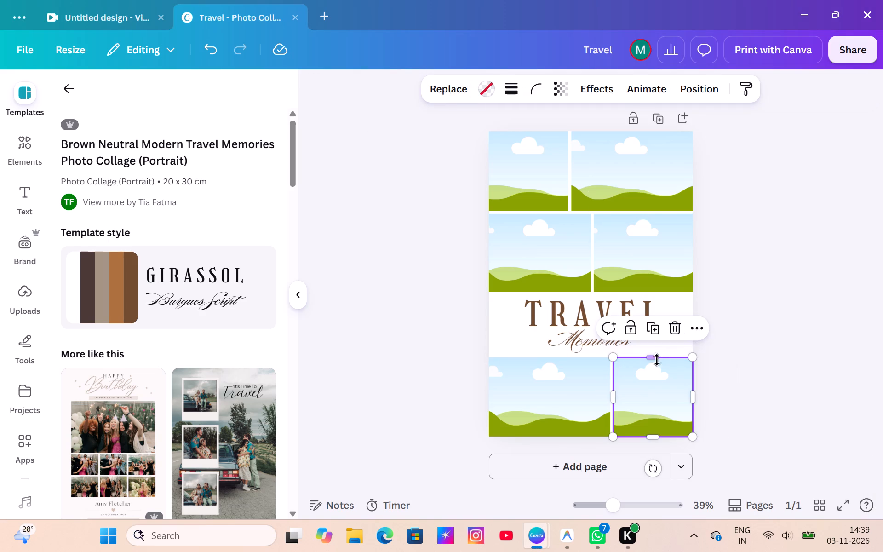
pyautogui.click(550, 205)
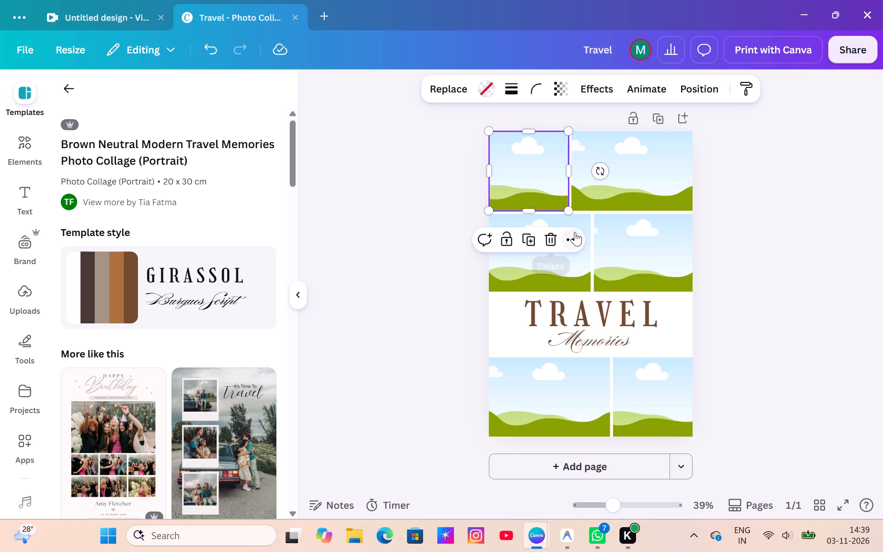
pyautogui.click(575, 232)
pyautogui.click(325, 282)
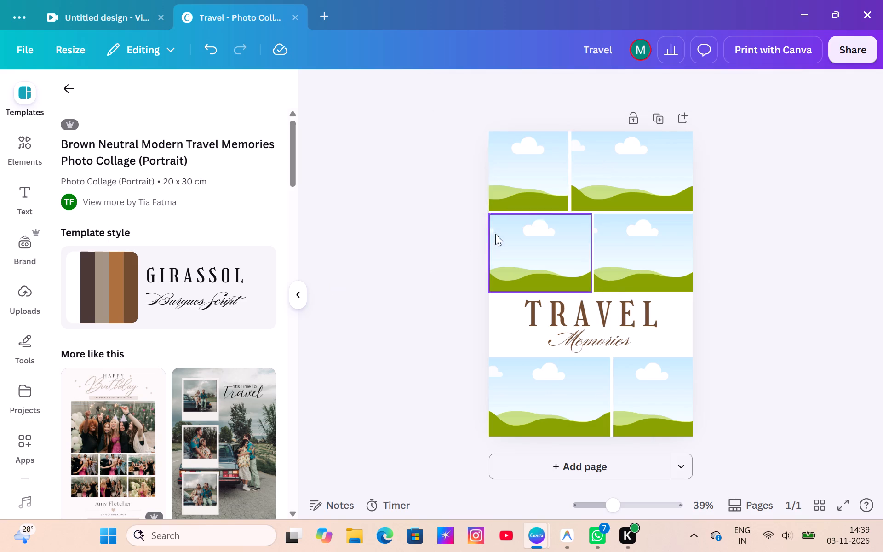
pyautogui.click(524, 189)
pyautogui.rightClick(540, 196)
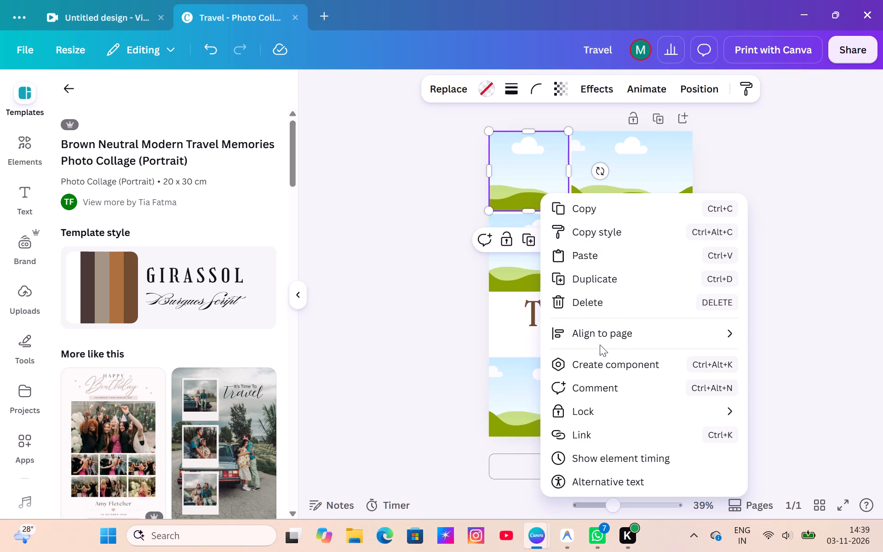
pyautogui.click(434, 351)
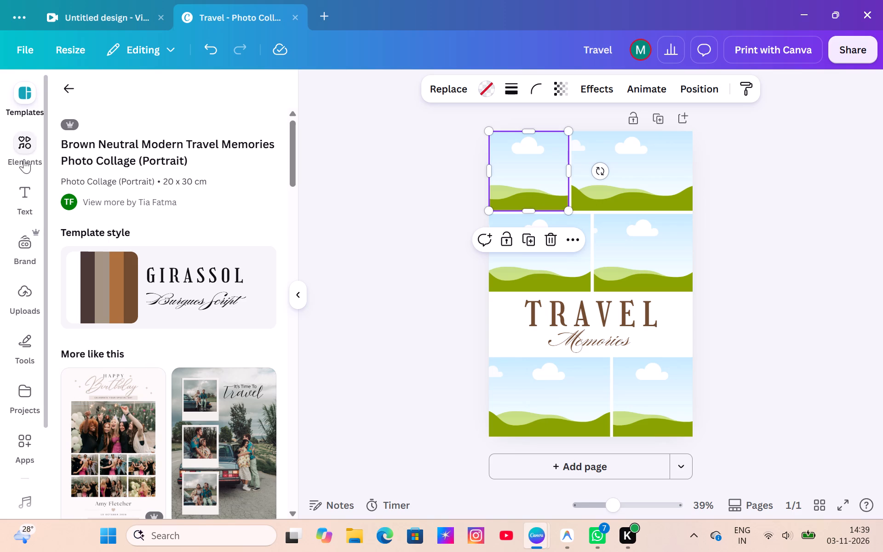
# Place the uploaded night temple photo with the black sky into the wide frame of the top row.
pyautogui.click(10, 313)
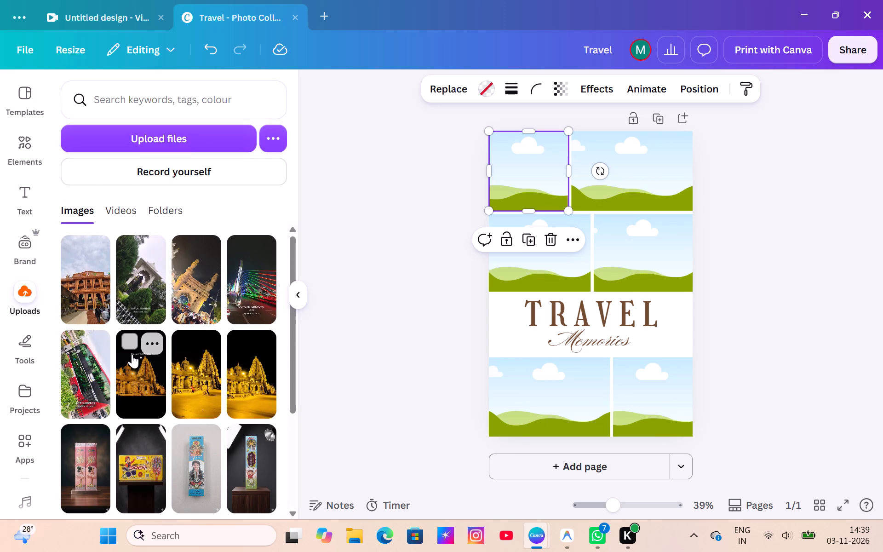
pyautogui.moveTo(138, 377); pyautogui.dragTo(282, 333)
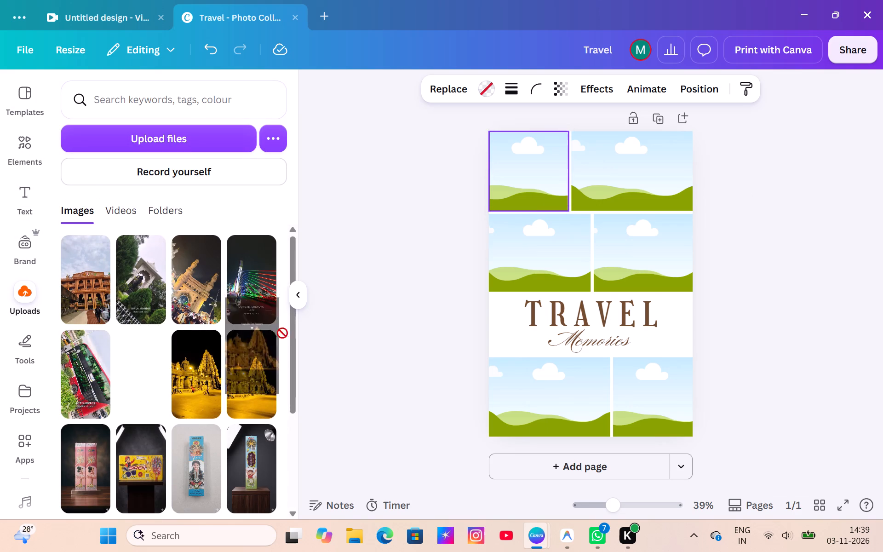
pyautogui.moveTo(282, 333); pyautogui.dragTo(619, 196)
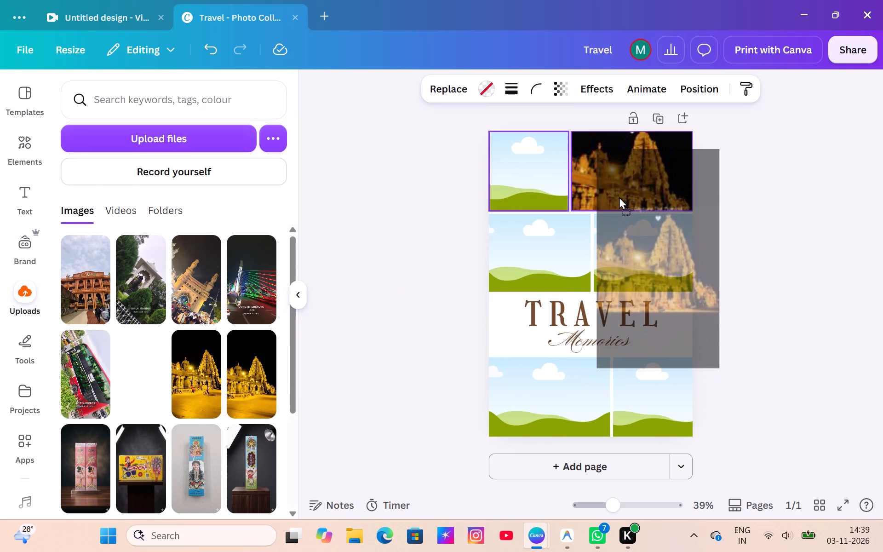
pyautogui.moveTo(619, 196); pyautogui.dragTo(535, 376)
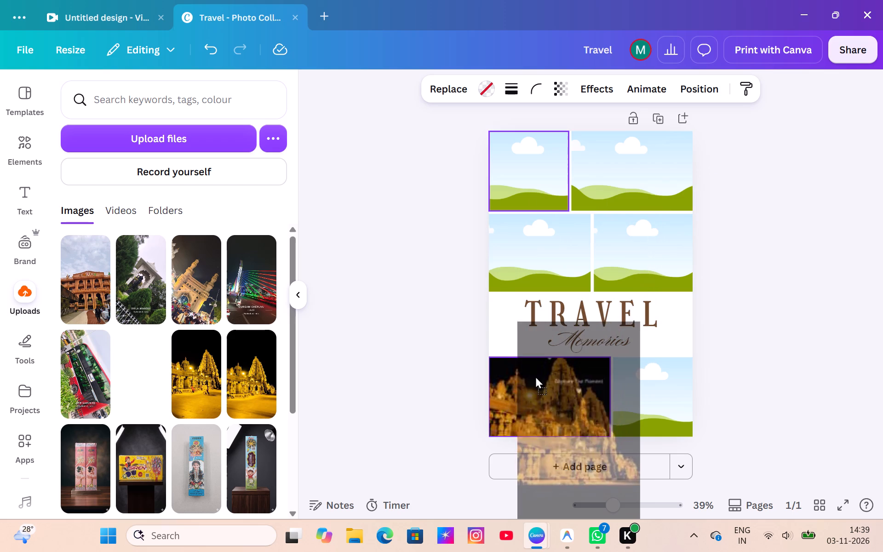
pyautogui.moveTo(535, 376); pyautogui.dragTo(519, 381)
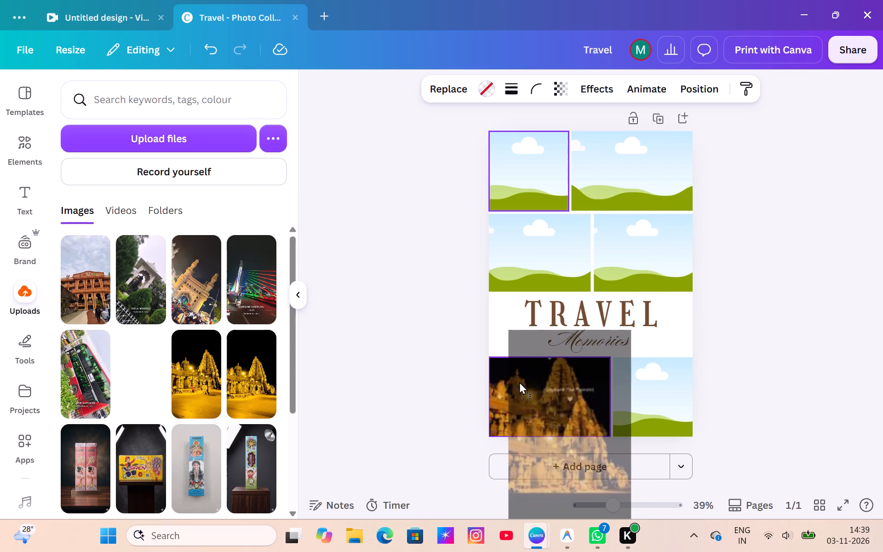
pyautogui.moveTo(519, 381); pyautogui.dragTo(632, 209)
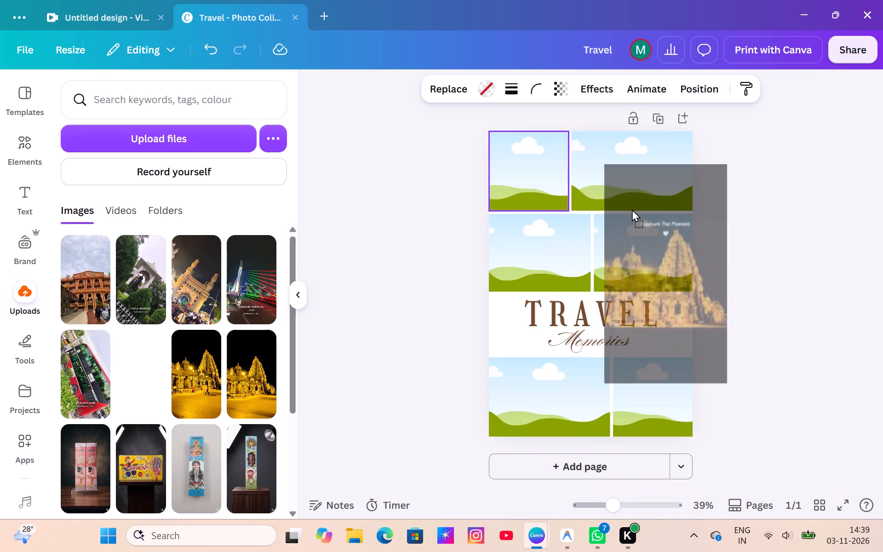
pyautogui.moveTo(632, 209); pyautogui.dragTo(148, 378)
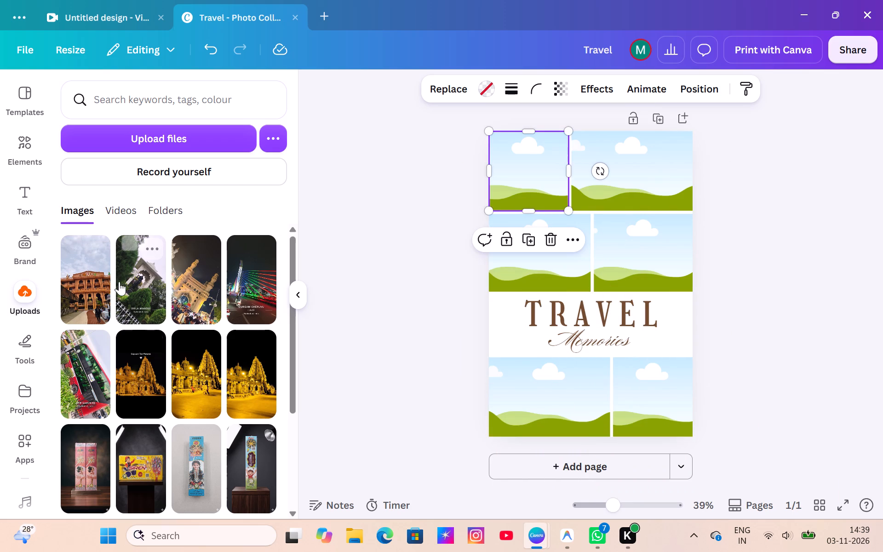
# Fill the top row's narrow first frame with the uploaded Birla Mandir photo.
pyautogui.moveTo(146, 290); pyautogui.dragTo(550, 199)
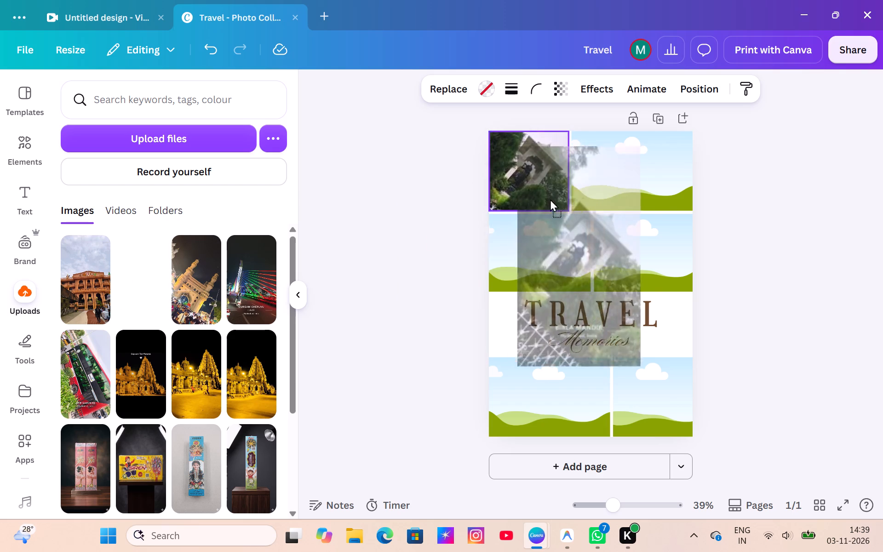
pyautogui.moveTo(550, 199); pyautogui.dragTo(554, 195)
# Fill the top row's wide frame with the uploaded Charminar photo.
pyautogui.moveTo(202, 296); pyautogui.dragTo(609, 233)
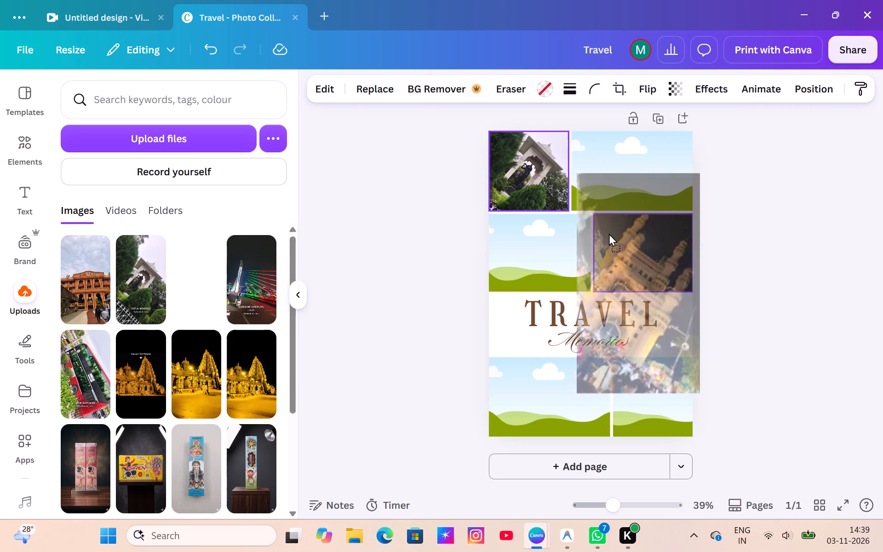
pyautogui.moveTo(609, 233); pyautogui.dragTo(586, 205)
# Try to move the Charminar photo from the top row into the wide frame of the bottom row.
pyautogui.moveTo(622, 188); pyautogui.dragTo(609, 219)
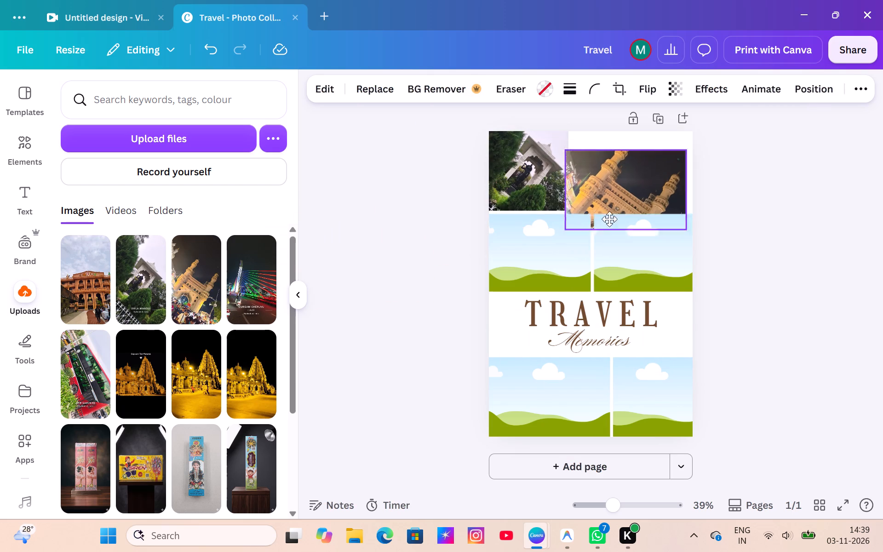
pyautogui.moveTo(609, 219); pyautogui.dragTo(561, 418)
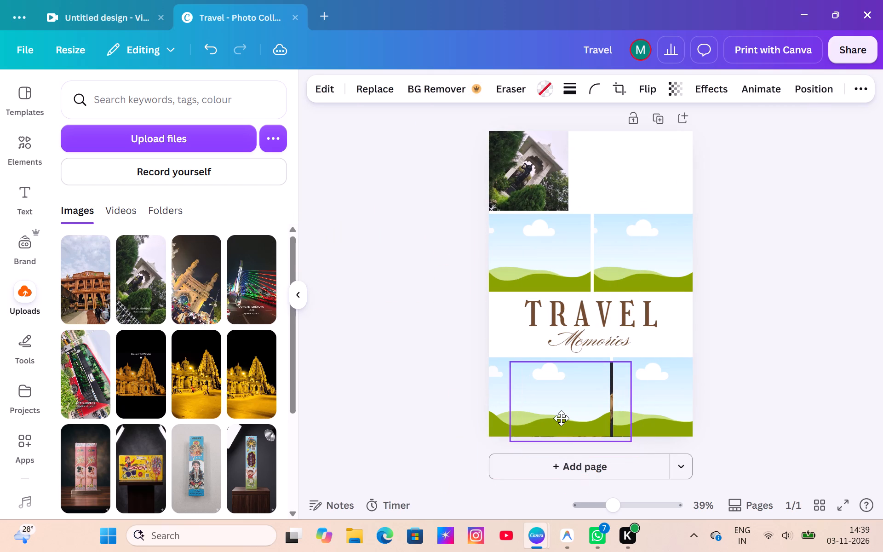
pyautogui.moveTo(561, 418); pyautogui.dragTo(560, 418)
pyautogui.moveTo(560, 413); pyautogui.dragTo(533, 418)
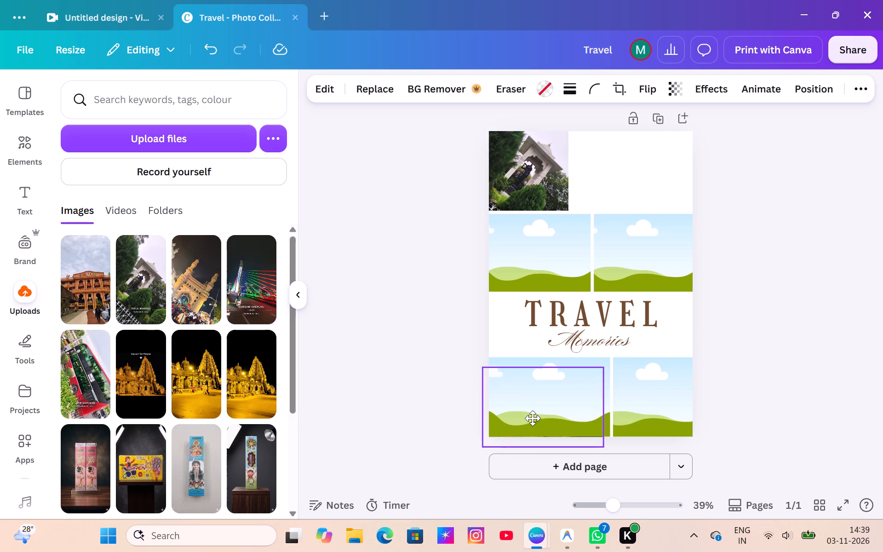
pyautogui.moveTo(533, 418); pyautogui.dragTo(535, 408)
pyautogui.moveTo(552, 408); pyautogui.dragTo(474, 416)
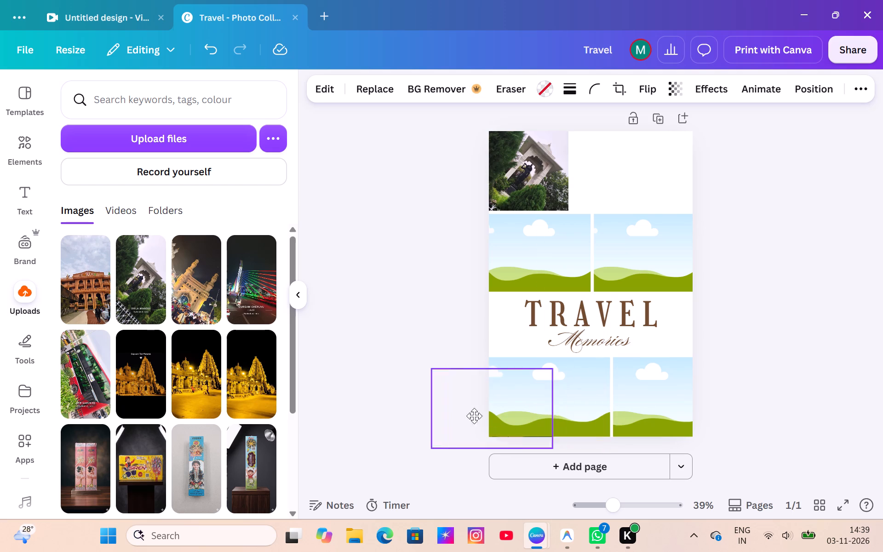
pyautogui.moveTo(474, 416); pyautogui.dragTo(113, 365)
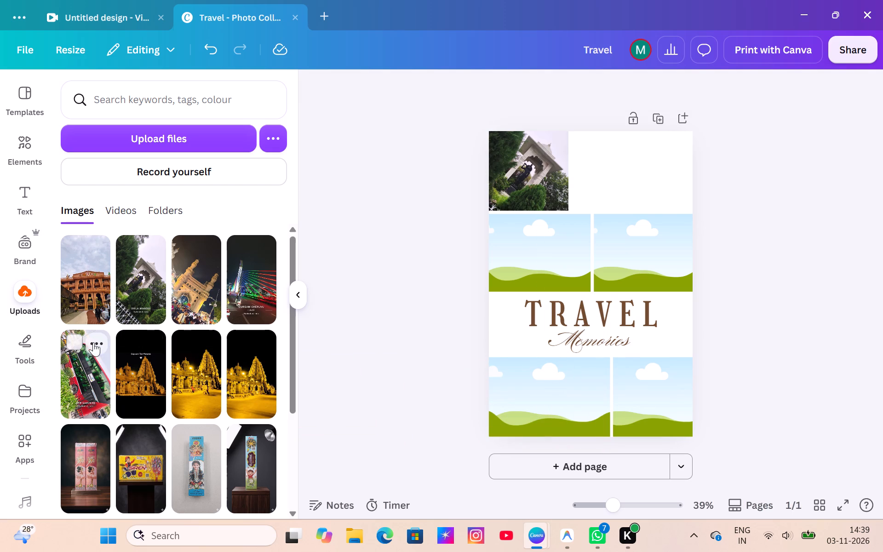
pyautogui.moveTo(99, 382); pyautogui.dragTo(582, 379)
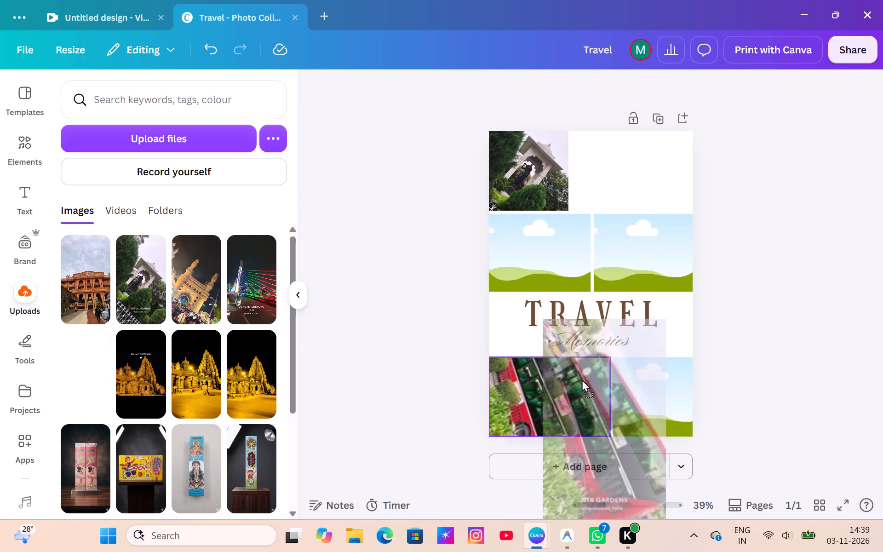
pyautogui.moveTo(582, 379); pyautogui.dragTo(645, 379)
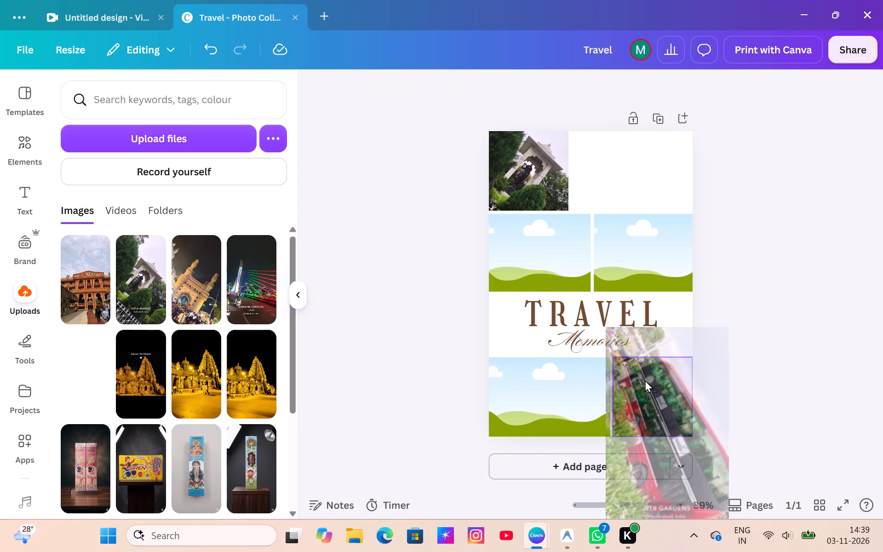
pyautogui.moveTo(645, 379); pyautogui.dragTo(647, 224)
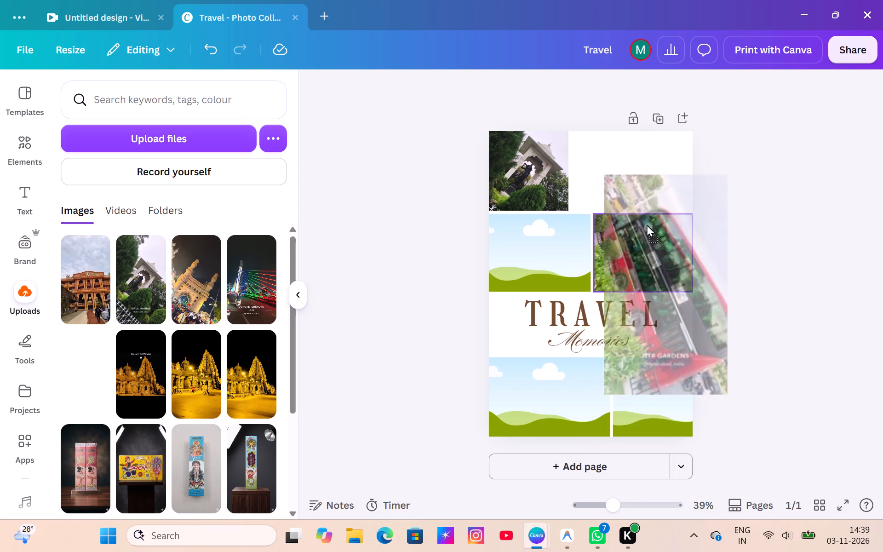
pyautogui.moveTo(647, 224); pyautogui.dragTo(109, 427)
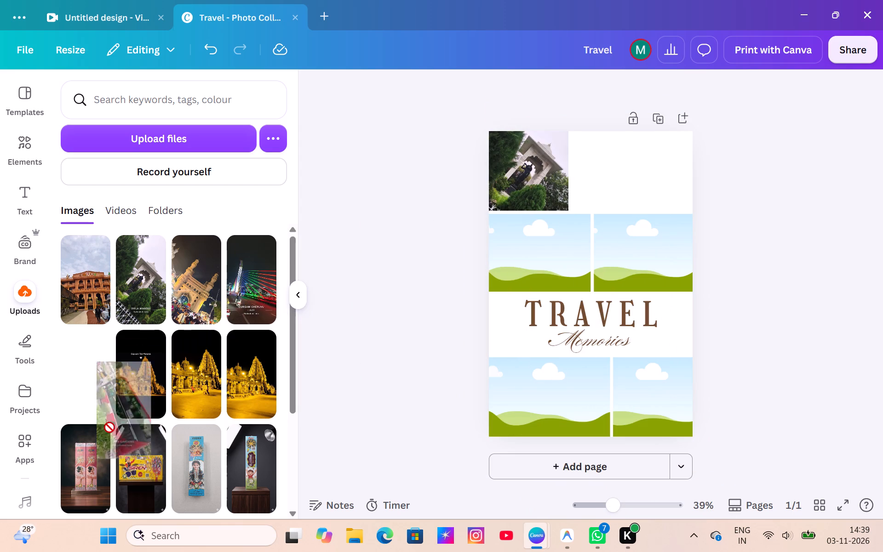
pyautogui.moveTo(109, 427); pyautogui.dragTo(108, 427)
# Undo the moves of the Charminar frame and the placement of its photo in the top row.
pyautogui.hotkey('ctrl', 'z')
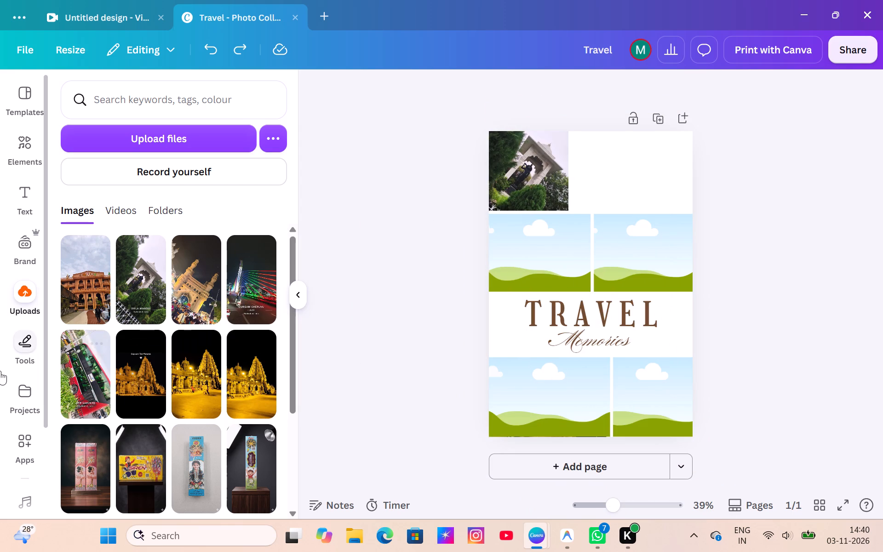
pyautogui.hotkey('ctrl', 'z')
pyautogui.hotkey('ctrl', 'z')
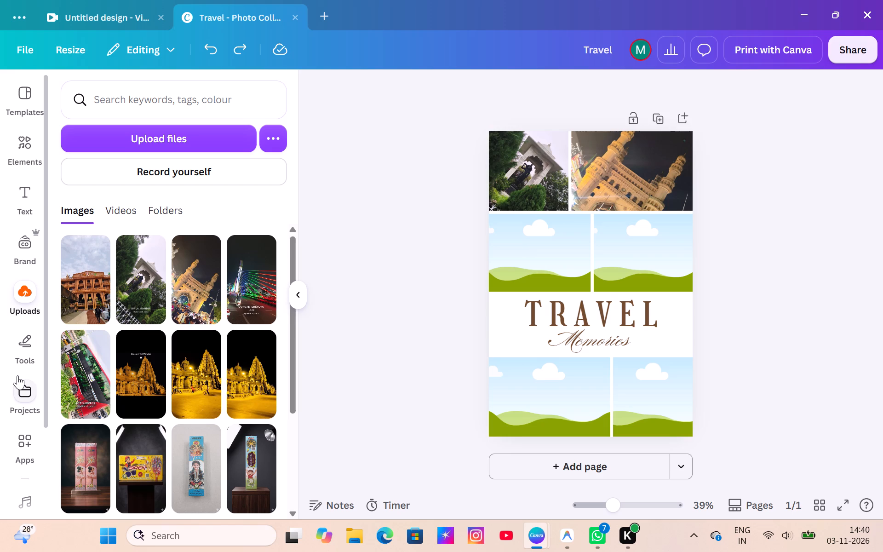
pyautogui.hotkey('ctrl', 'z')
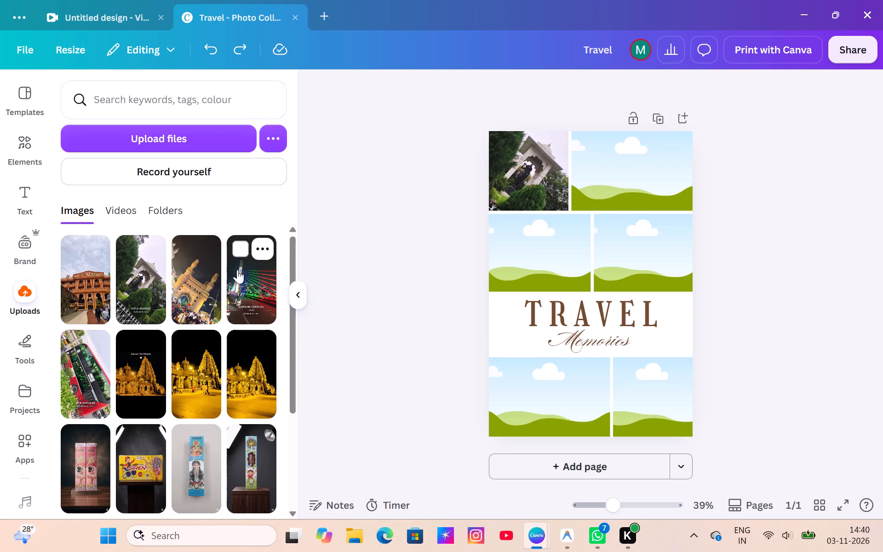
# Fill the top row's wide frame with the lit cable bridge photo and the bottom row's wide frame with the captioned night temple photo.
pyautogui.moveTo(238, 275); pyautogui.dragTo(602, 163)
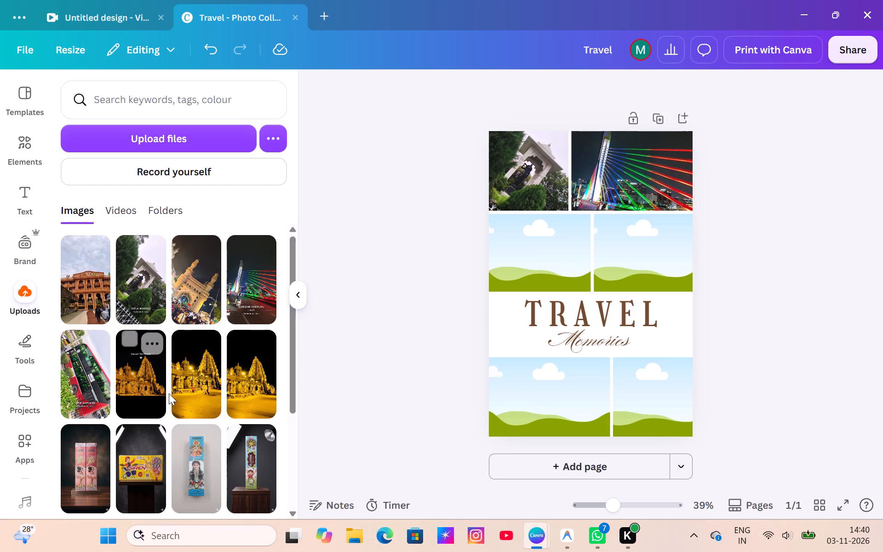
pyautogui.moveTo(143, 395); pyautogui.dragTo(555, 379)
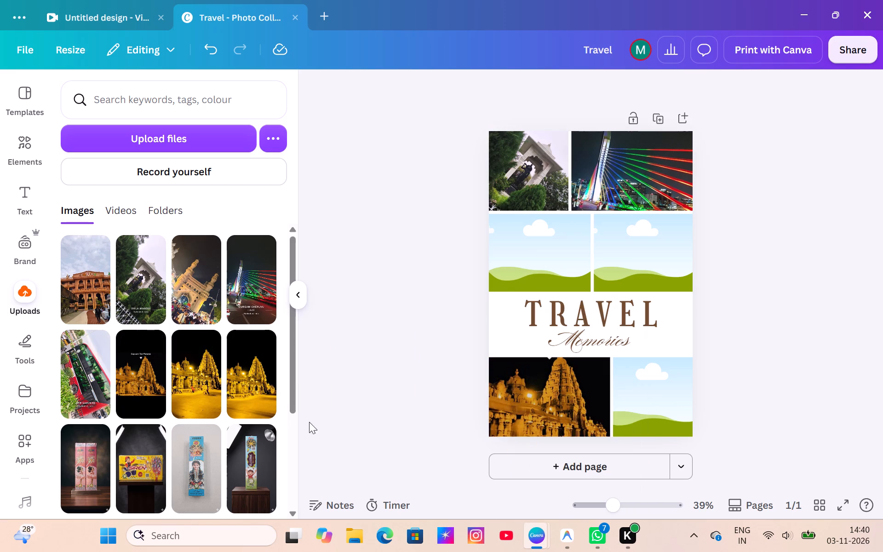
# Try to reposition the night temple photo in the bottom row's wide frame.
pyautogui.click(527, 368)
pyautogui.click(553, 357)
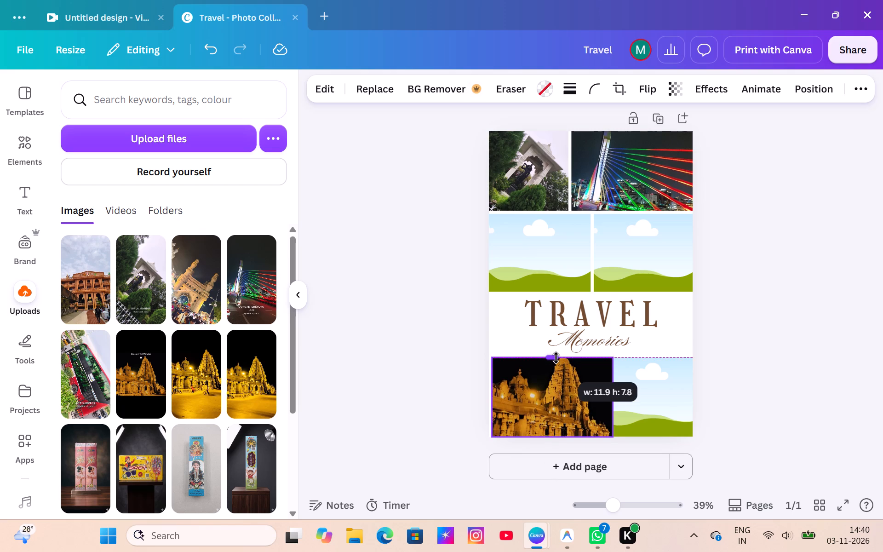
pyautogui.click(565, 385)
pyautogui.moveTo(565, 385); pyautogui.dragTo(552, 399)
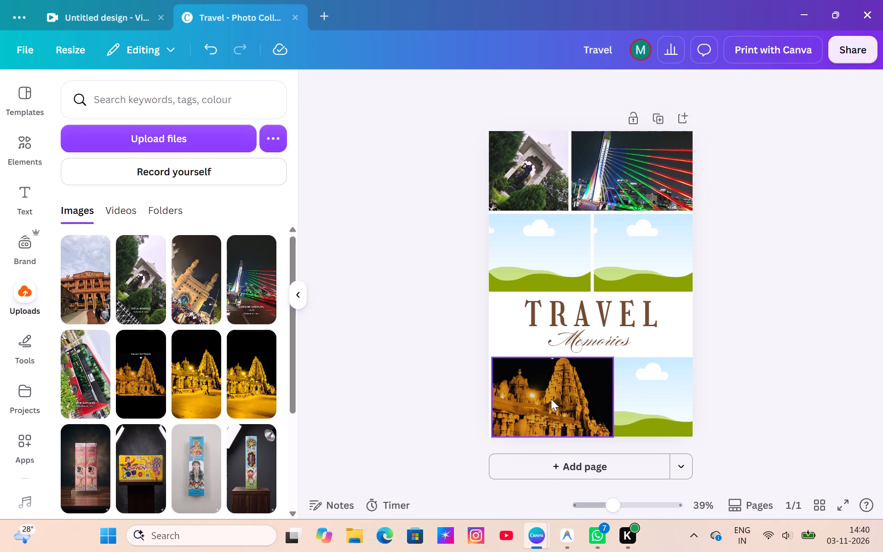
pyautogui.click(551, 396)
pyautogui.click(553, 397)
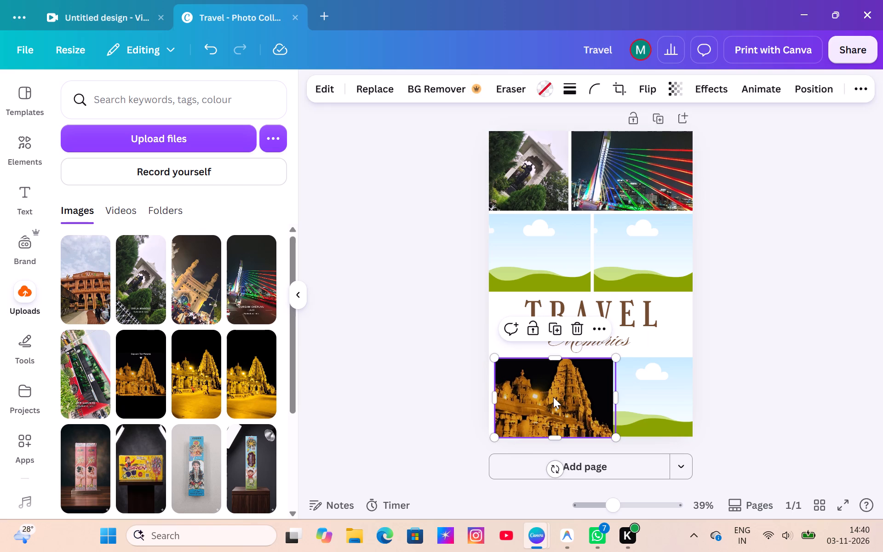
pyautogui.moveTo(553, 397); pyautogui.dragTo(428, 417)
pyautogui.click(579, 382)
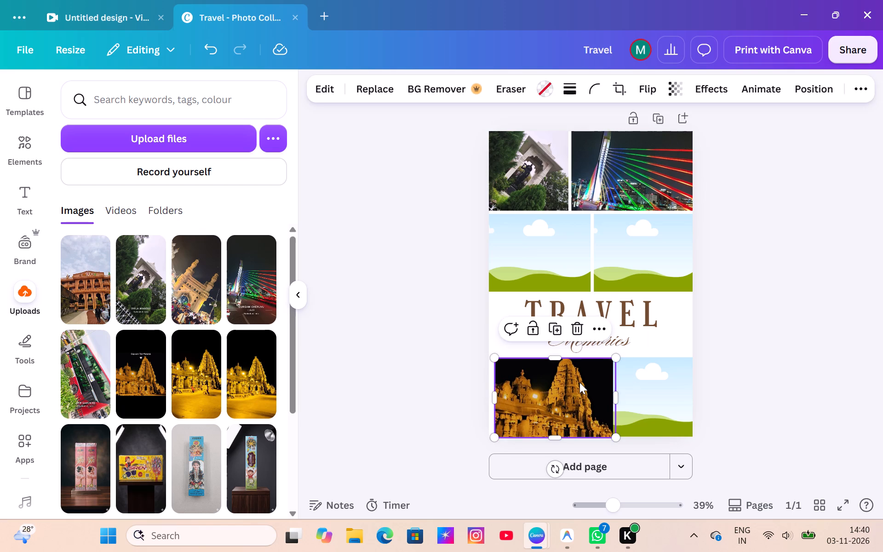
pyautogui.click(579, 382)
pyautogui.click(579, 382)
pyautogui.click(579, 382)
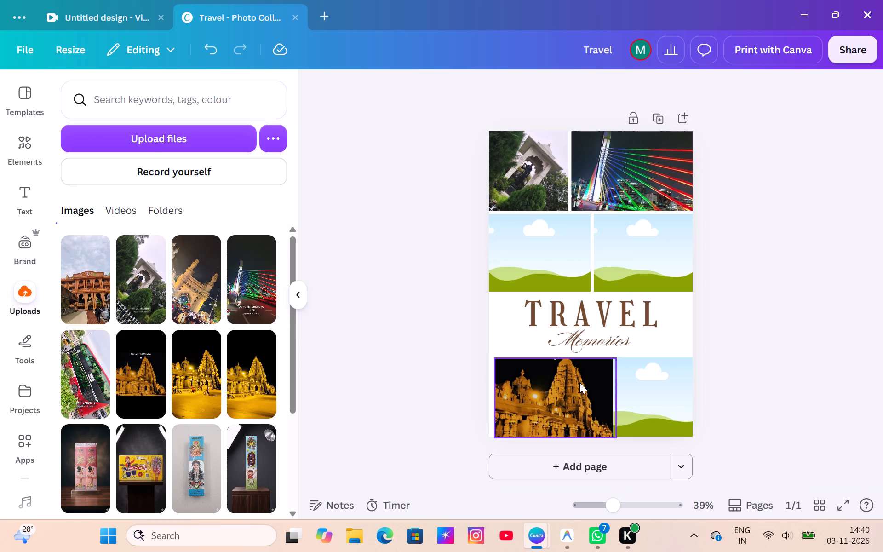
# Duplicate the night temple photo frame and move the copy off the page beyond its left edge.
pyautogui.click(544, 394)
pyautogui.rightClick(544, 394)
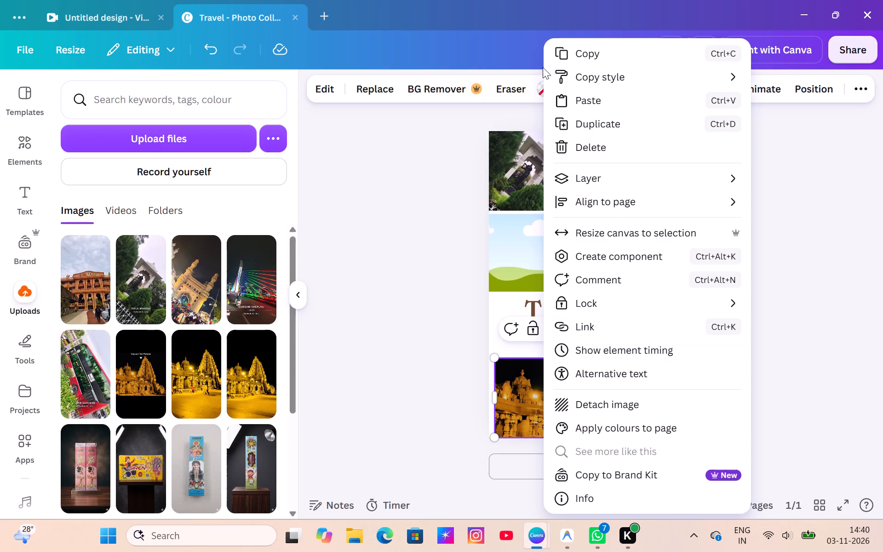
pyautogui.click(600, 126)
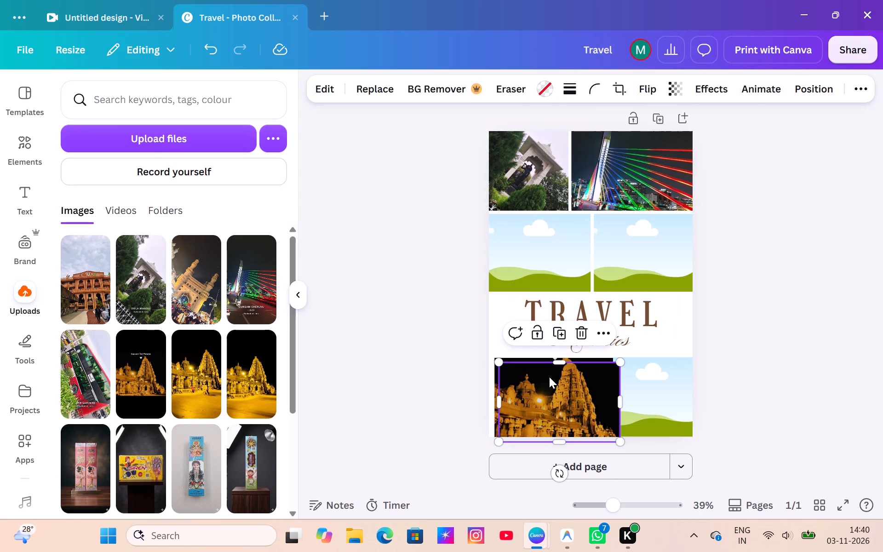
pyautogui.moveTo(549, 377); pyautogui.dragTo(396, 361)
# Move the night temple frame back to the page's left edge, beside the empty frame in the bottom row.
pyautogui.click(559, 371)
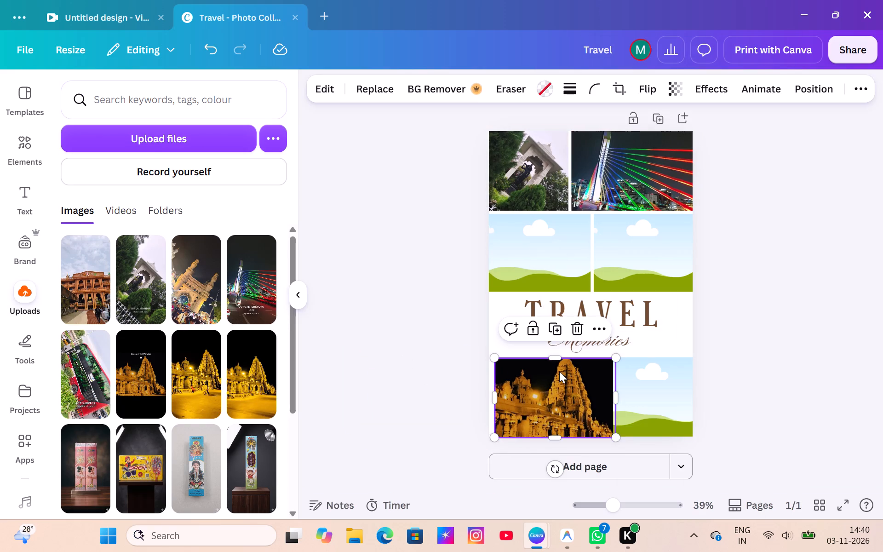
pyautogui.click(559, 371)
pyautogui.click(568, 370)
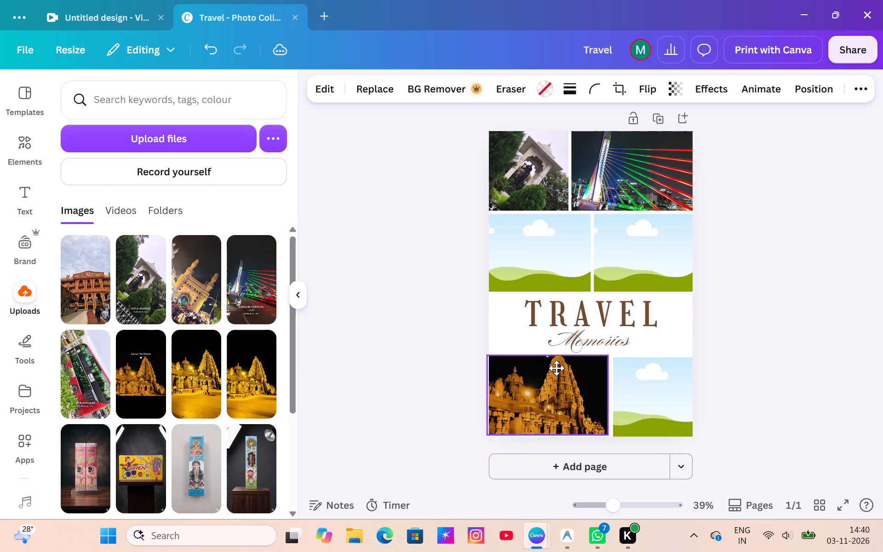
pyautogui.click(553, 384)
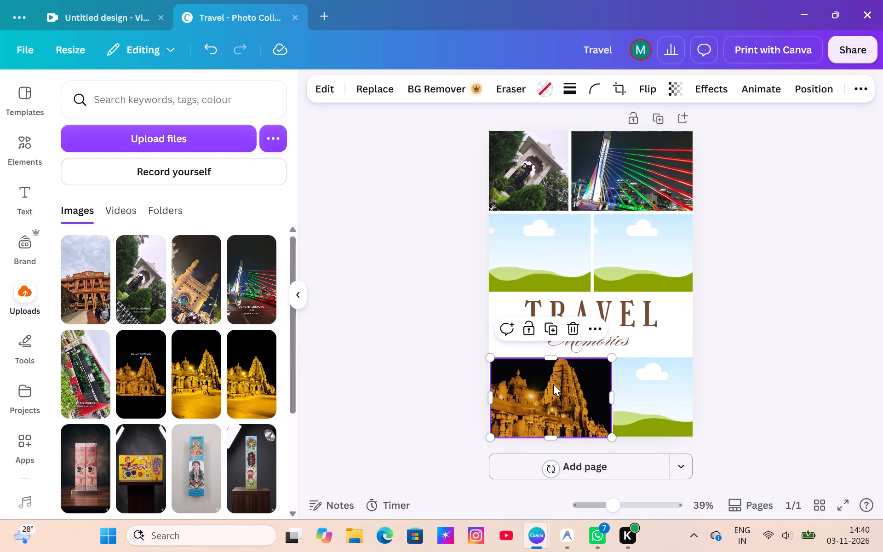
# Fill the empty narrow frame in the bottom row with the captioned night temple photo.
pyautogui.moveTo(553, 384); pyautogui.dragTo(577, 379)
pyautogui.click(385, 401)
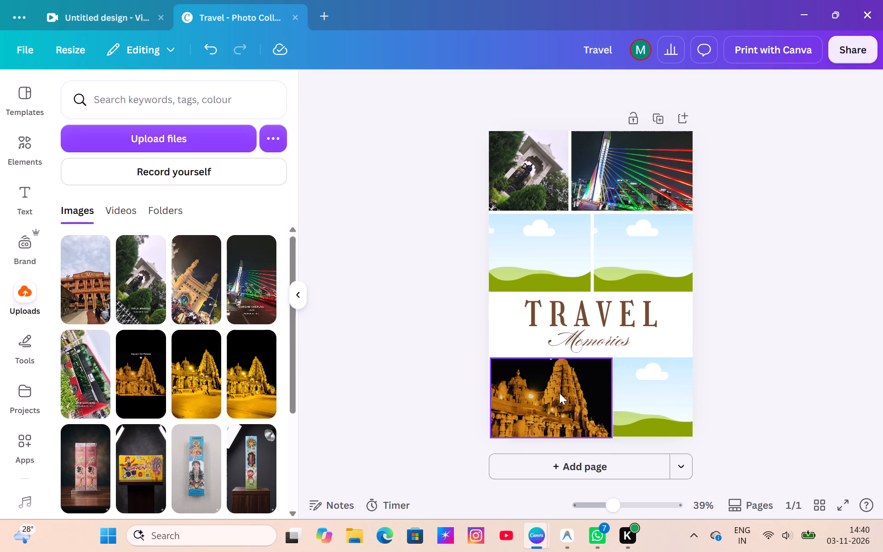
pyautogui.click(648, 381)
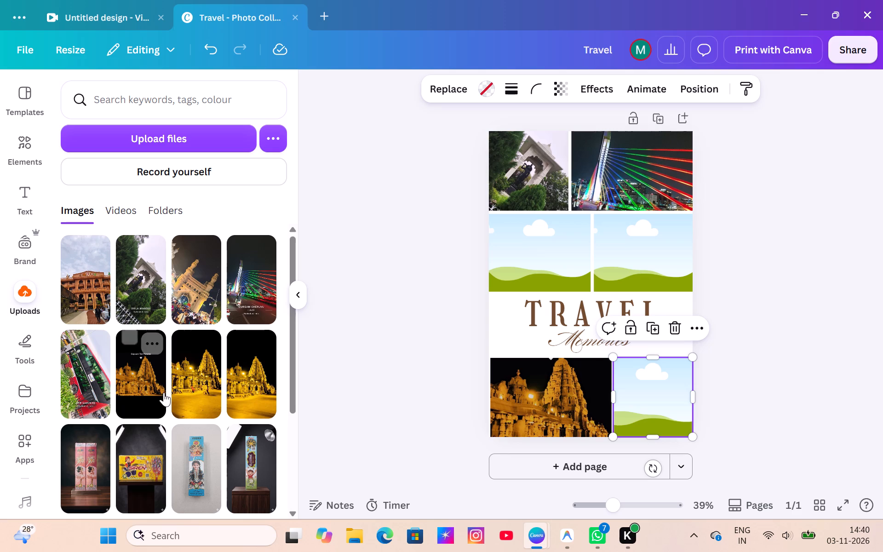
pyautogui.click(140, 397)
pyautogui.moveTo(583, 283); pyautogui.dragTo(648, 328)
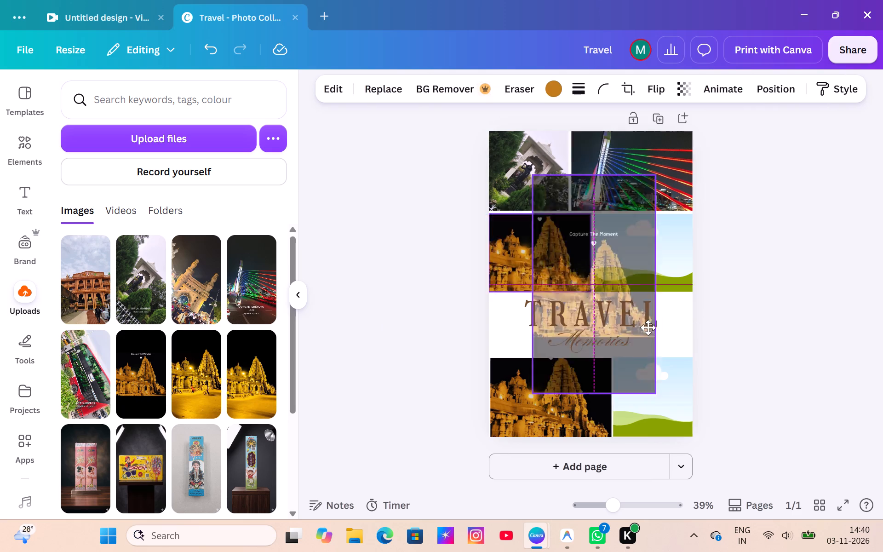
pyautogui.moveTo(648, 328); pyautogui.dragTo(642, 299)
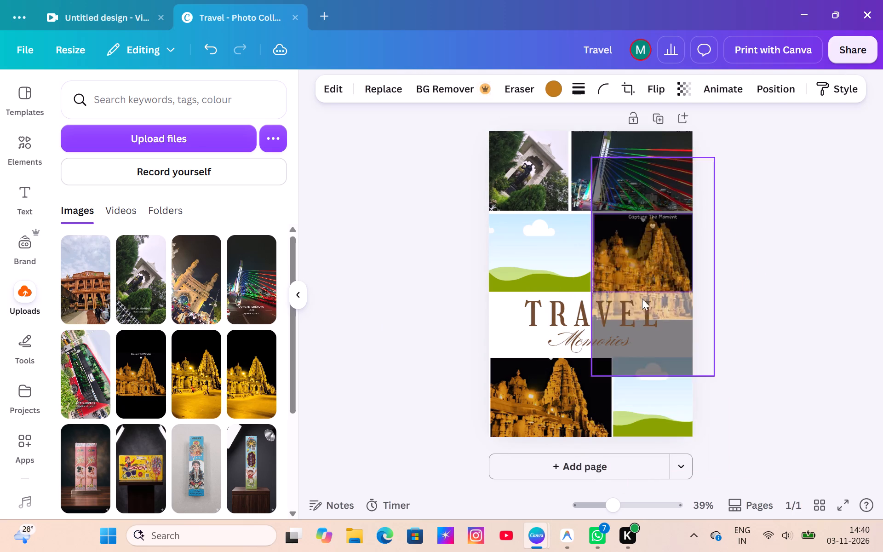
pyautogui.moveTo(642, 299); pyautogui.dragTo(637, 404)
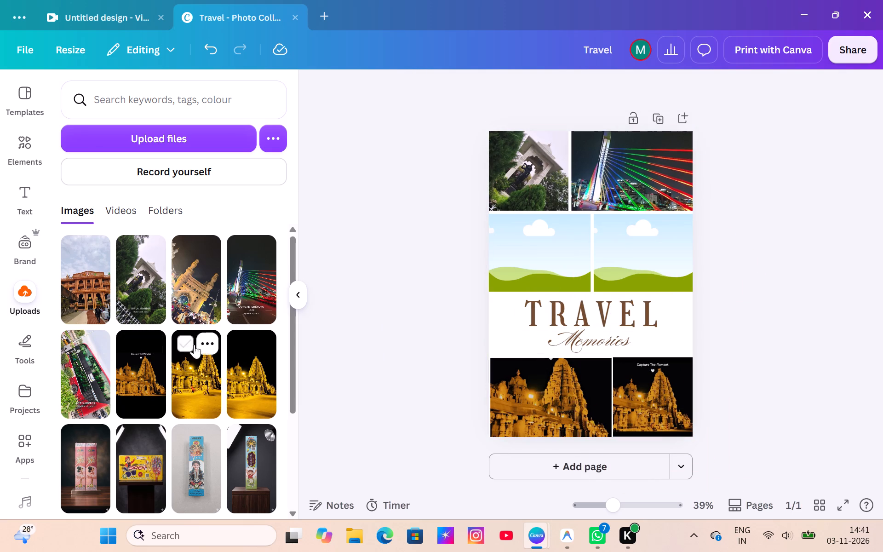
# Fill the middle row's right frame with the uploaded NTR Gardens photo.
pyautogui.scroll(-1, 186, 328)
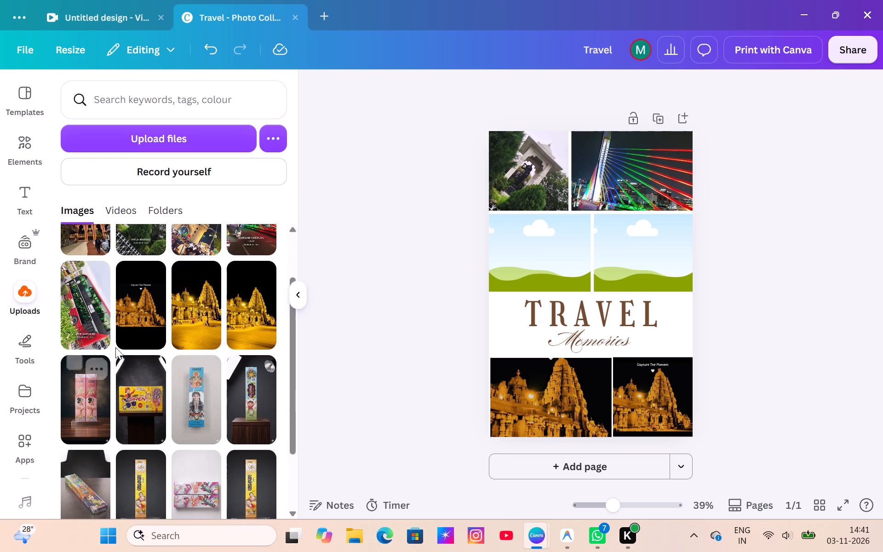
pyautogui.scroll(3, 117, 347)
pyautogui.moveTo(186, 389); pyautogui.dragTo(306, 345)
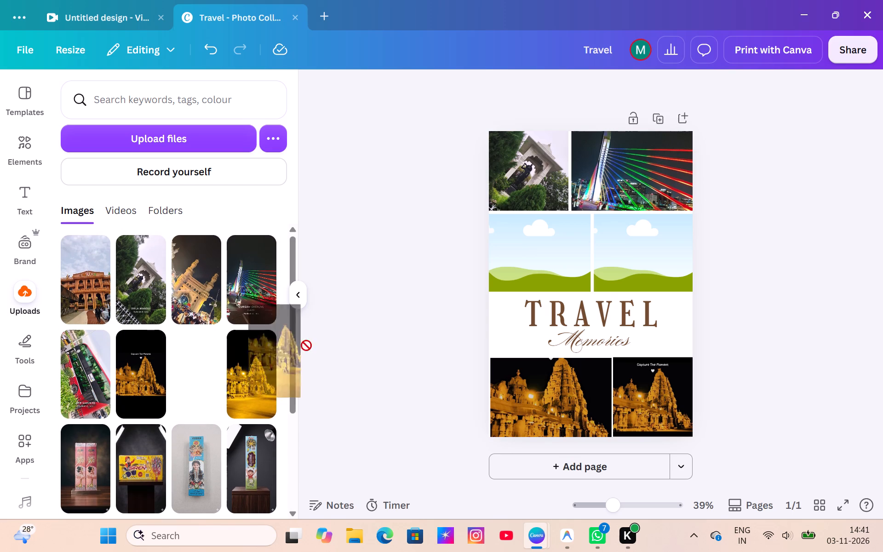
pyautogui.moveTo(306, 345); pyautogui.dragTo(190, 370)
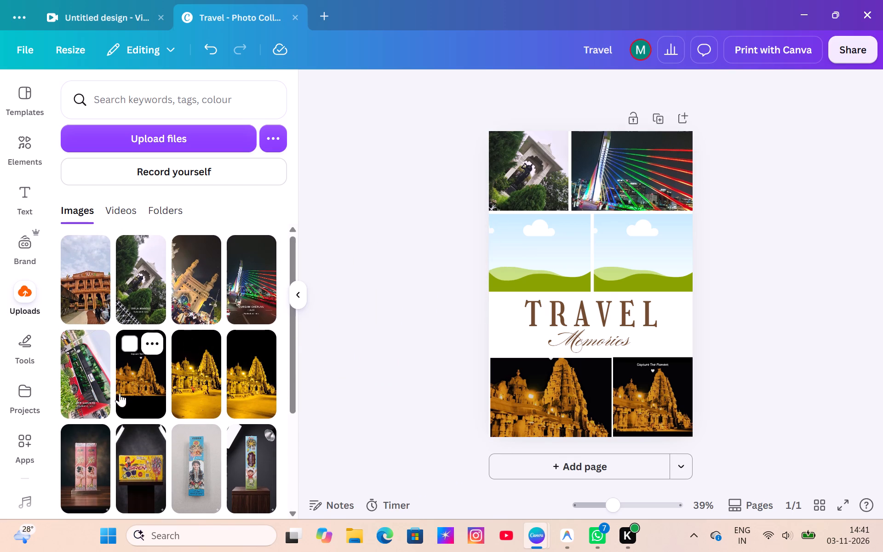
pyautogui.moveTo(88, 394); pyautogui.dragTo(690, 282)
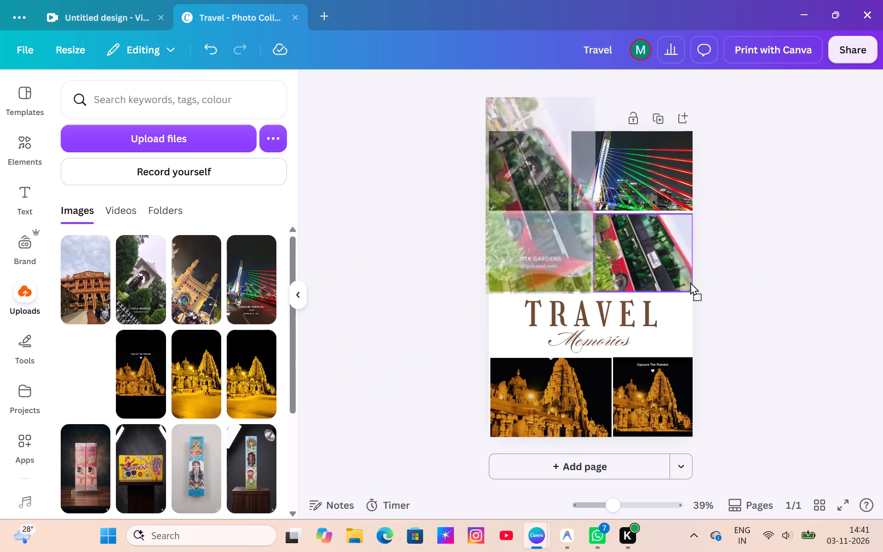
pyautogui.moveTo(690, 282); pyautogui.dragTo(662, 284)
# Fill the middle row's remaining empty frame with the uploaded daytime photo of the orange-brown building.
pyautogui.click(535, 278)
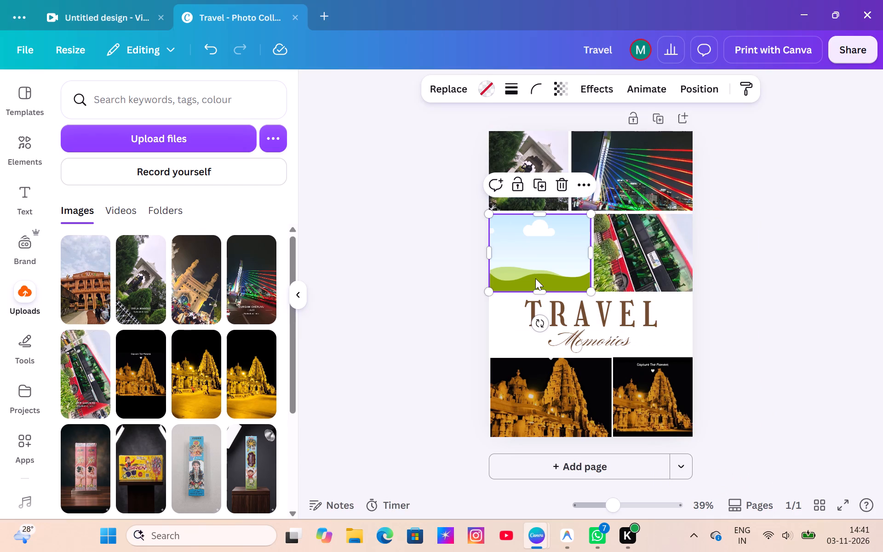
pyautogui.scroll(4, 100, 308)
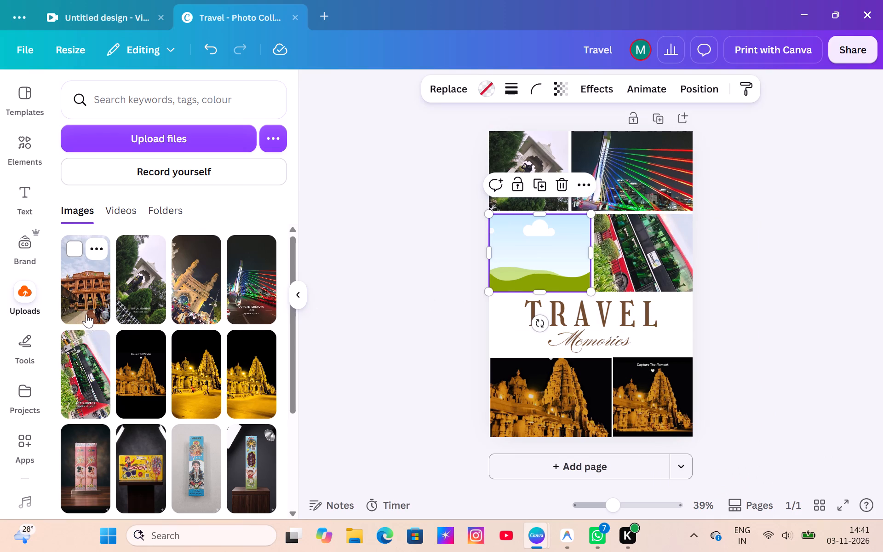
pyautogui.moveTo(86, 314); pyautogui.dragTo(514, 267)
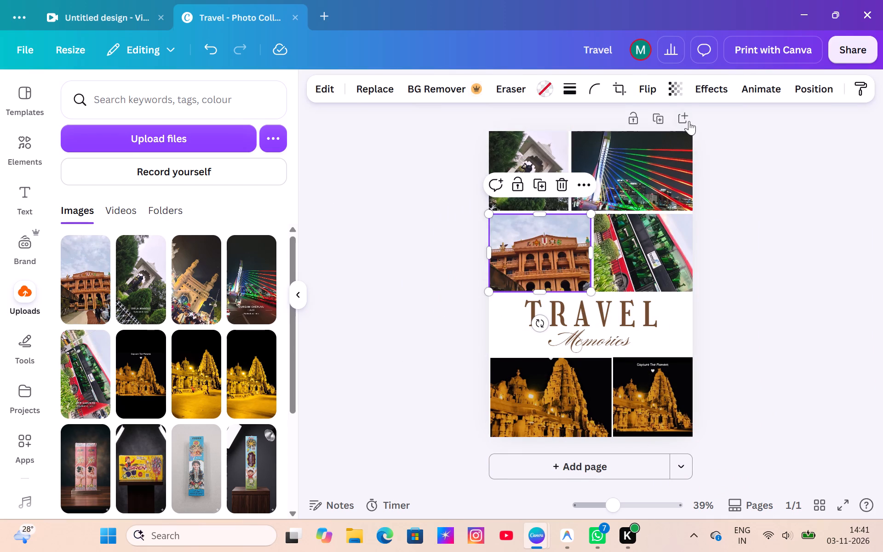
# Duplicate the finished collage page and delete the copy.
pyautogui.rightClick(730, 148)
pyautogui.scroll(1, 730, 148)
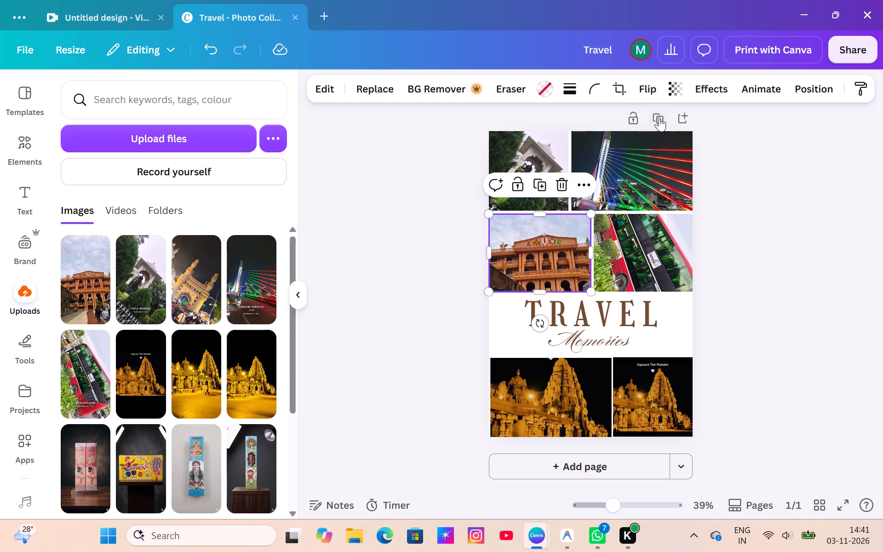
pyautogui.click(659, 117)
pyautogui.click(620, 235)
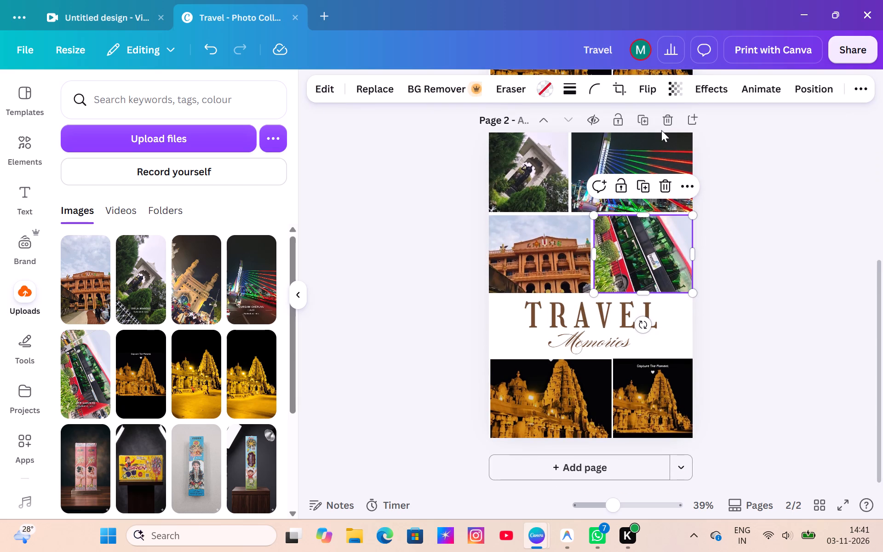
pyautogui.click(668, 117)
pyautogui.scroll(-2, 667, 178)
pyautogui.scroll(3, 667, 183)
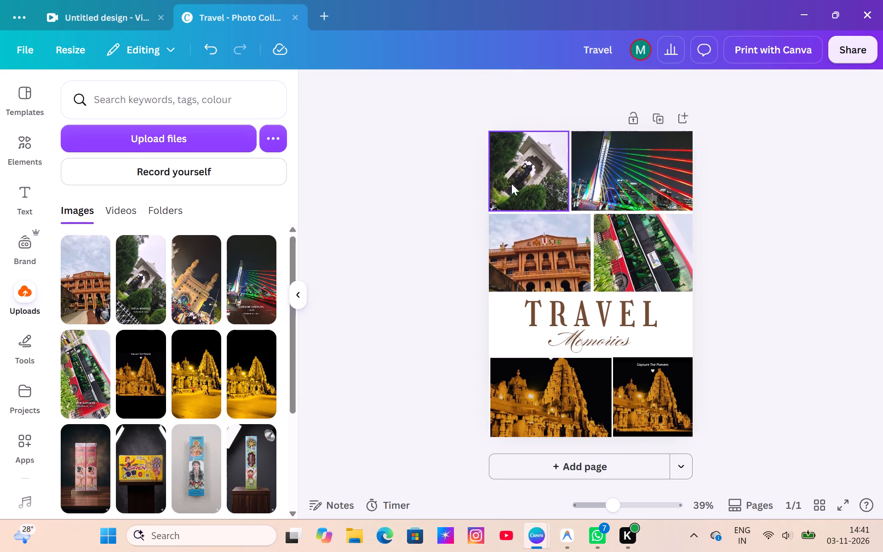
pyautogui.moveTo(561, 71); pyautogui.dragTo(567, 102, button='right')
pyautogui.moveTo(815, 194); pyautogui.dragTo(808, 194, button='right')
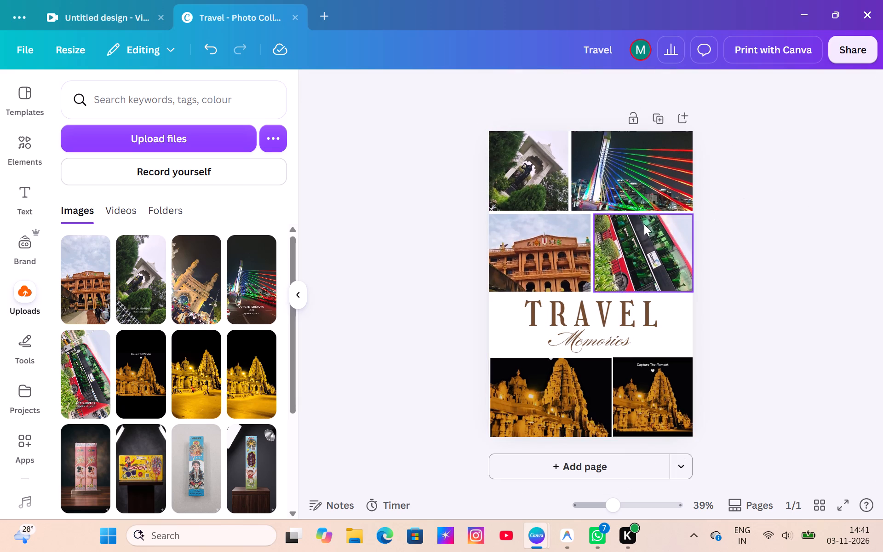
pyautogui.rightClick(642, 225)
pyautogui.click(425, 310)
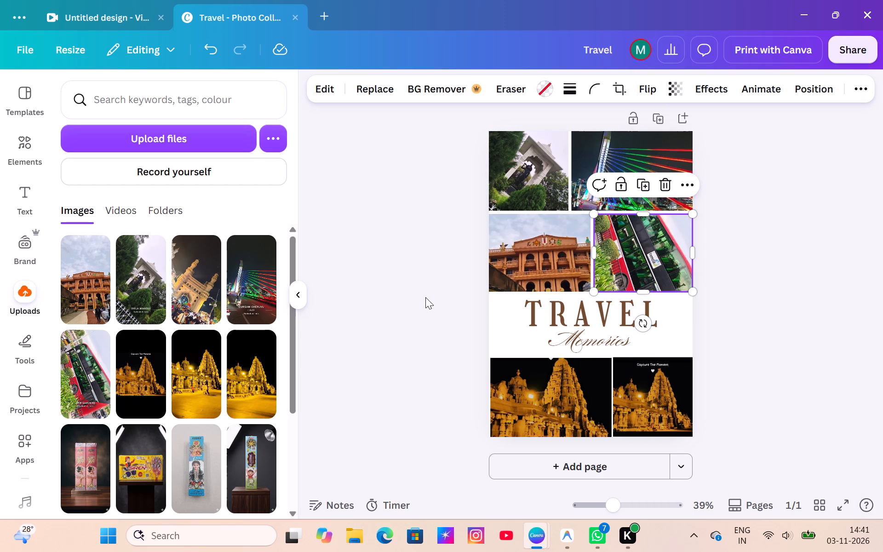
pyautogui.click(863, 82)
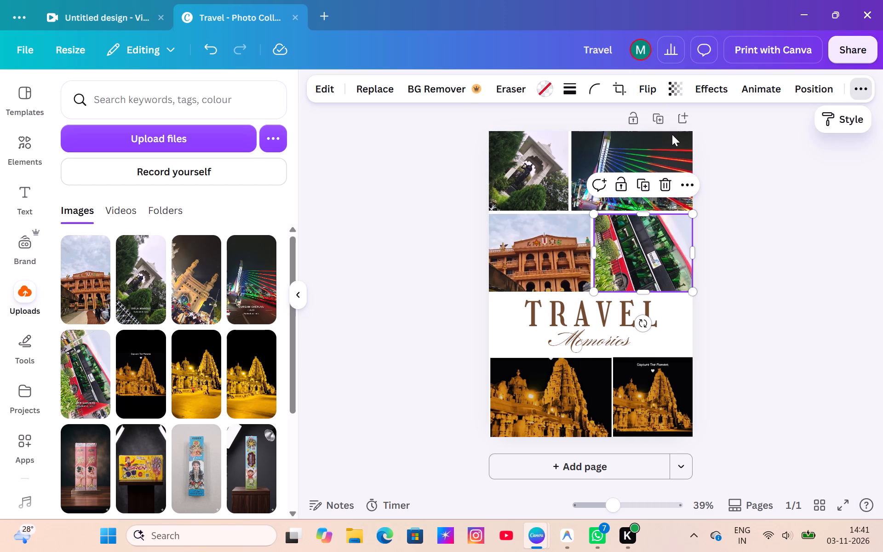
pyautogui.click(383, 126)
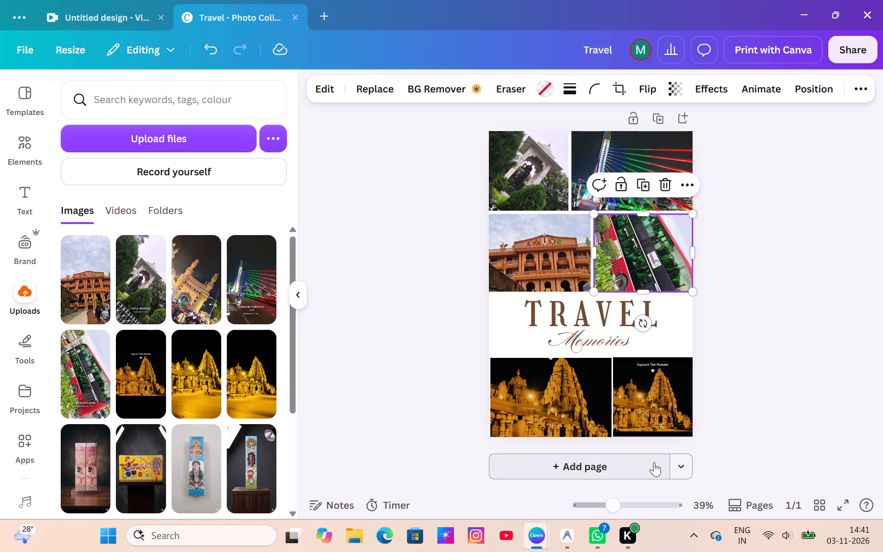
# Browse the design types offered for an added page, including the Print formats and the custom size and upload options.
pyautogui.click(677, 466)
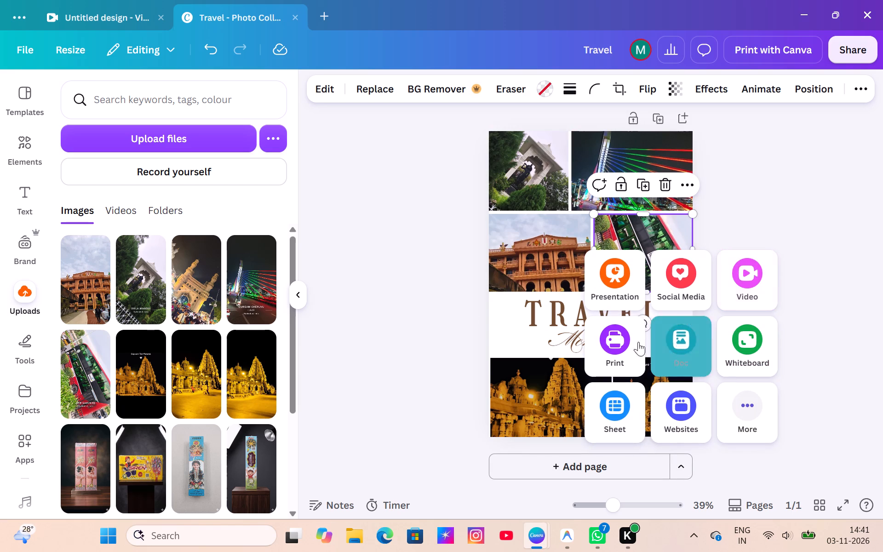
pyautogui.click(632, 369)
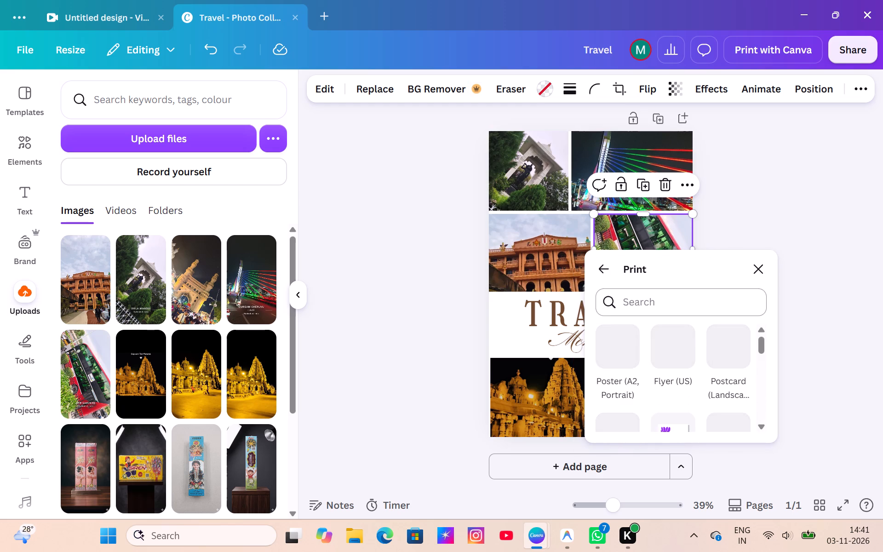
pyautogui.scroll(-2, 707, 343)
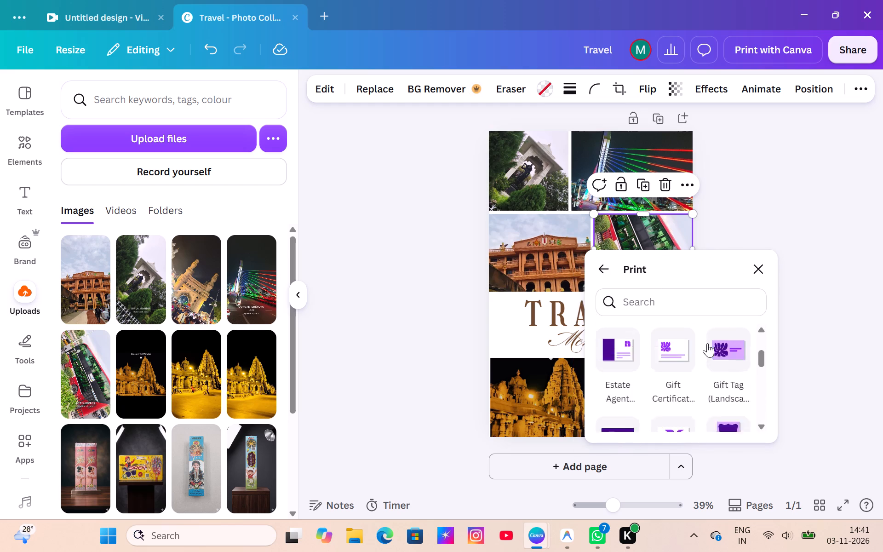
pyautogui.scroll(-1, 707, 343)
pyautogui.click(612, 267)
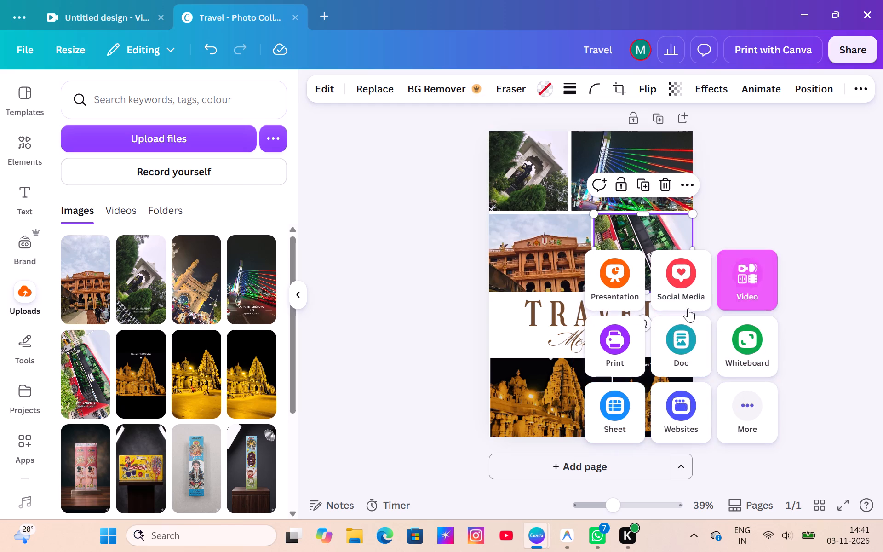
pyautogui.click(750, 400)
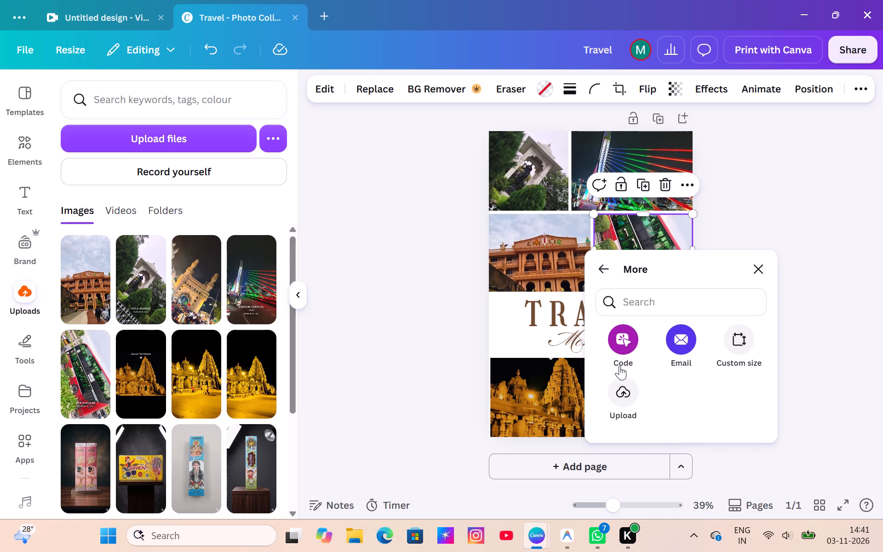
pyautogui.scroll(-3, 620, 366)
pyautogui.click(625, 405)
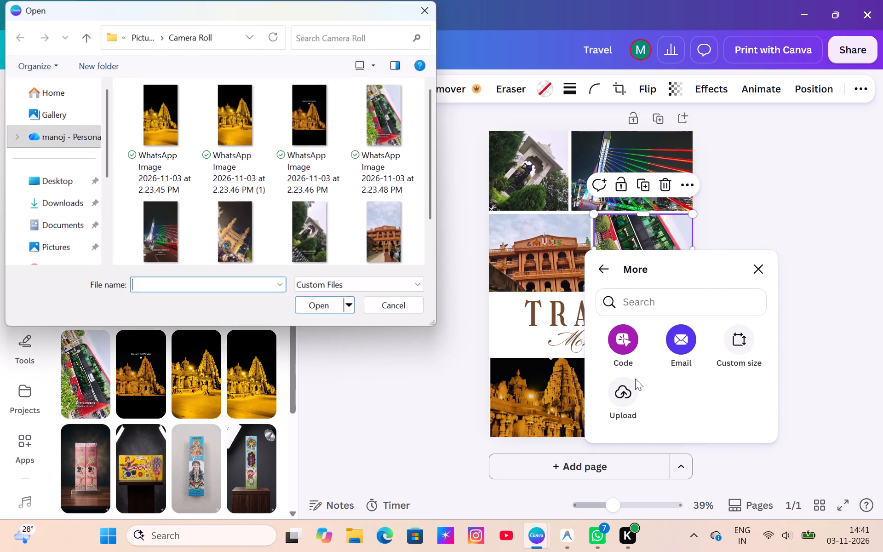
pyautogui.click(432, 7)
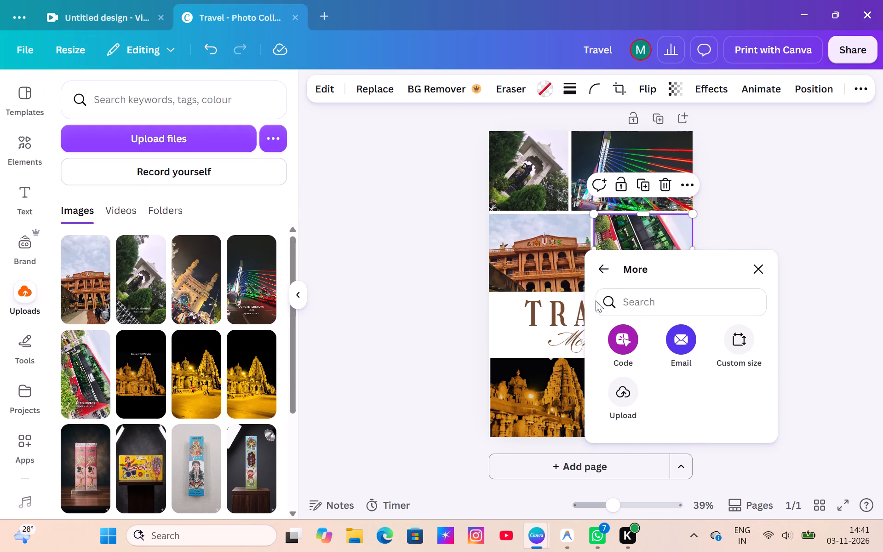
pyautogui.click(611, 270)
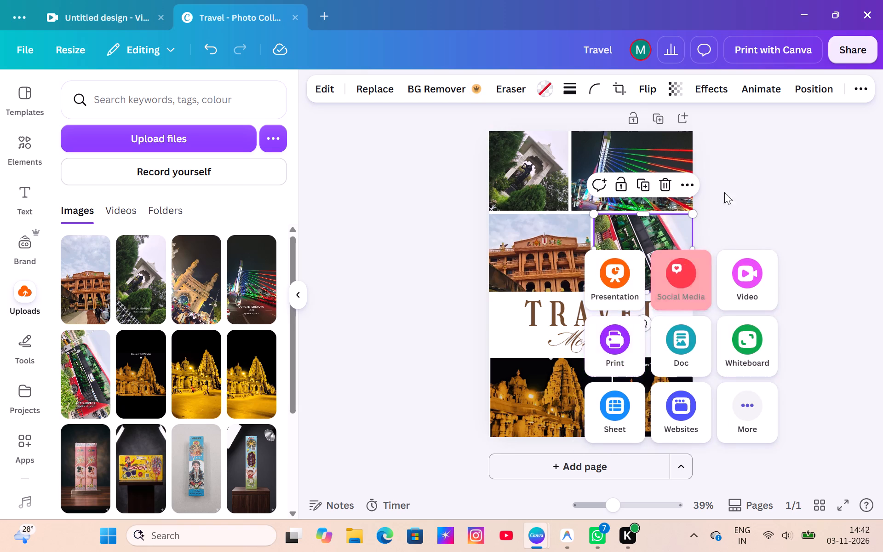
pyautogui.click(768, 158)
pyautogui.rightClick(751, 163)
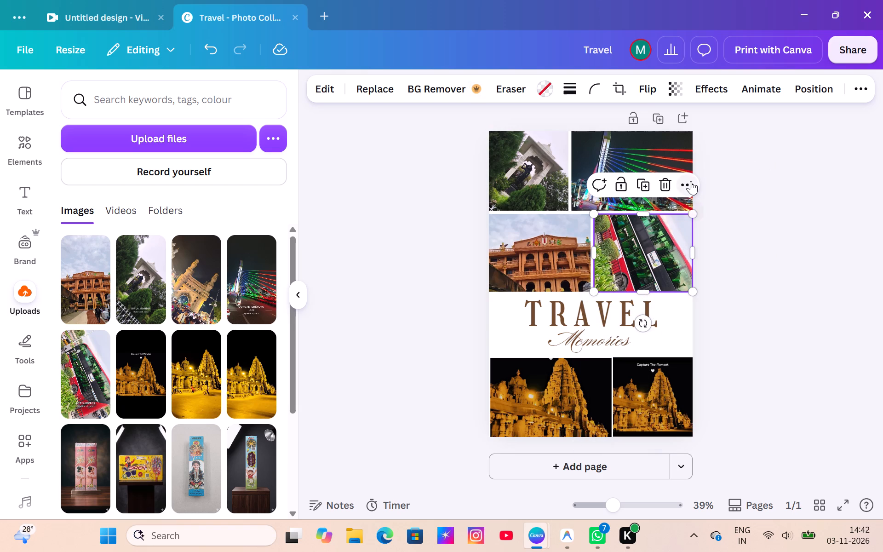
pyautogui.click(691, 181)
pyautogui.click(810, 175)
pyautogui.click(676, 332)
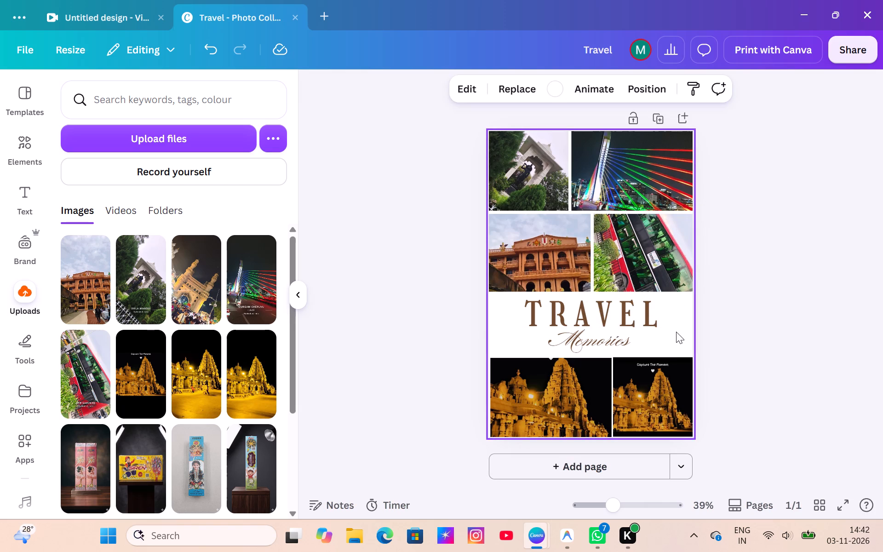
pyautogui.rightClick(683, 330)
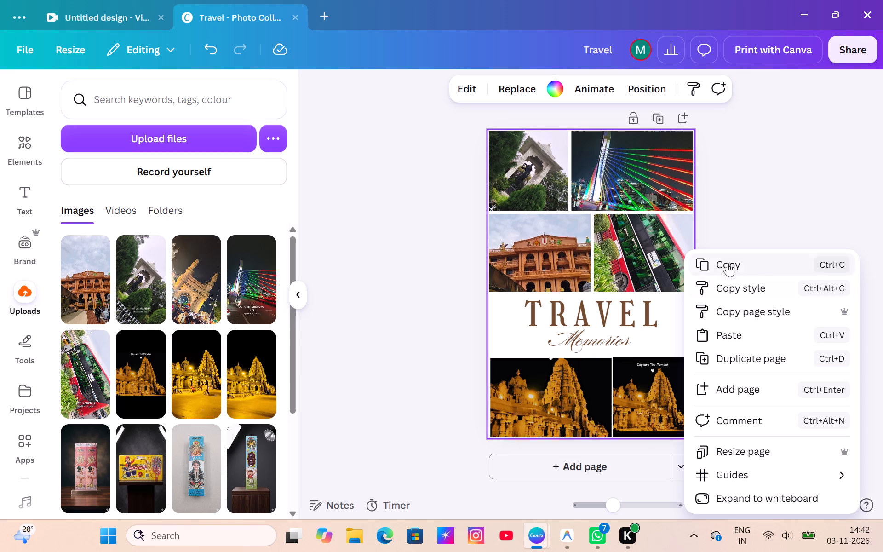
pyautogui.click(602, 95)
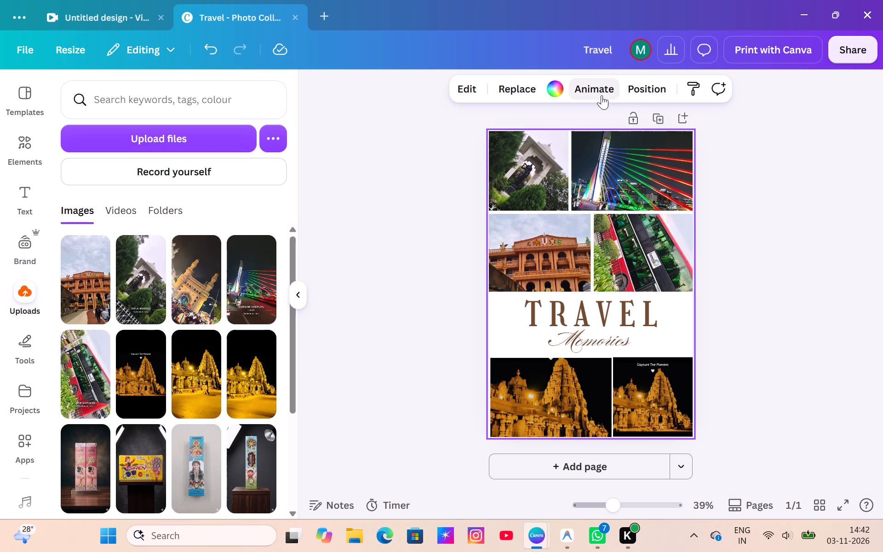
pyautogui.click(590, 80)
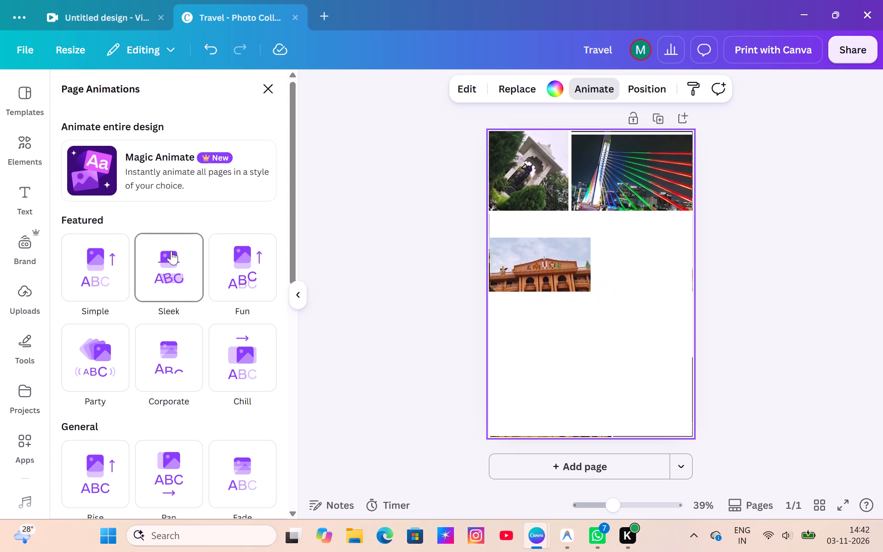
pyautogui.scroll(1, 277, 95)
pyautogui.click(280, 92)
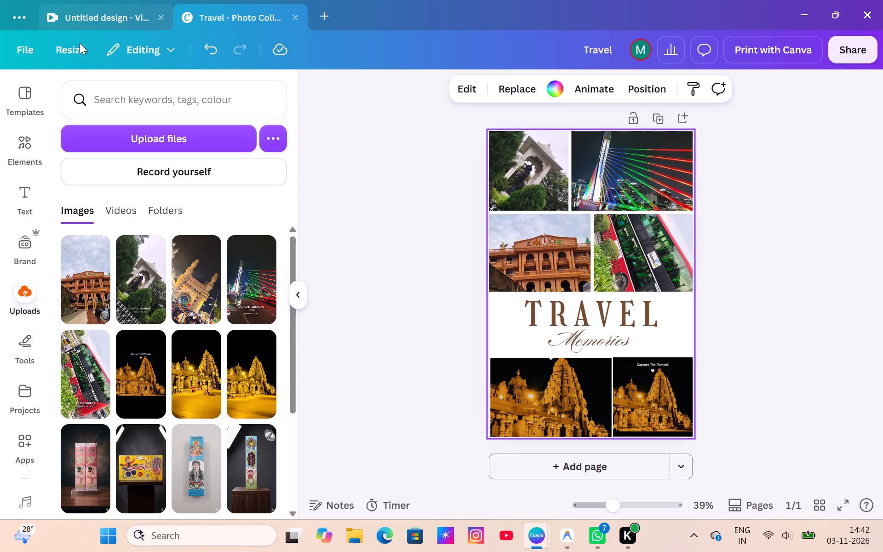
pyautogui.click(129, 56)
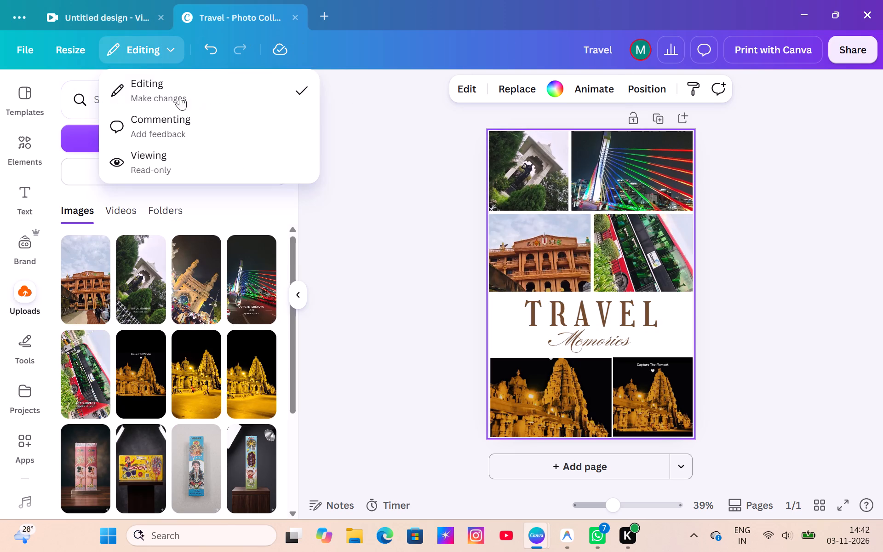
# Review the file types offered for downloading the collage, from JPG and PNG to PPTX and WebP.
pyautogui.click(37, 50)
pyautogui.click(25, 48)
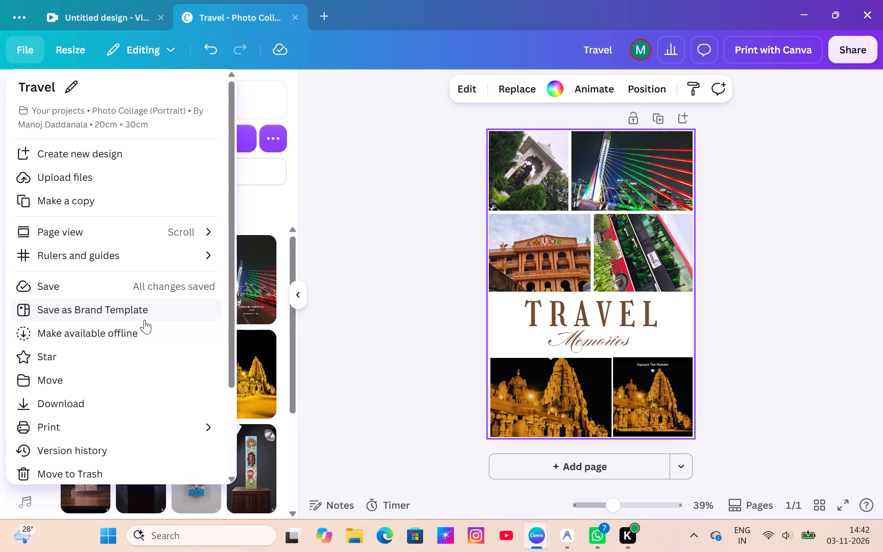
pyautogui.click(125, 406)
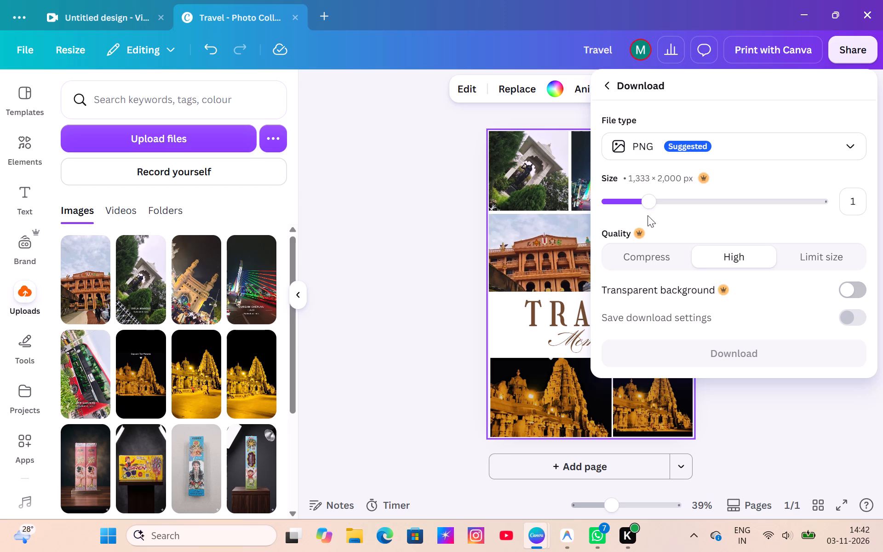
pyautogui.click(739, 135)
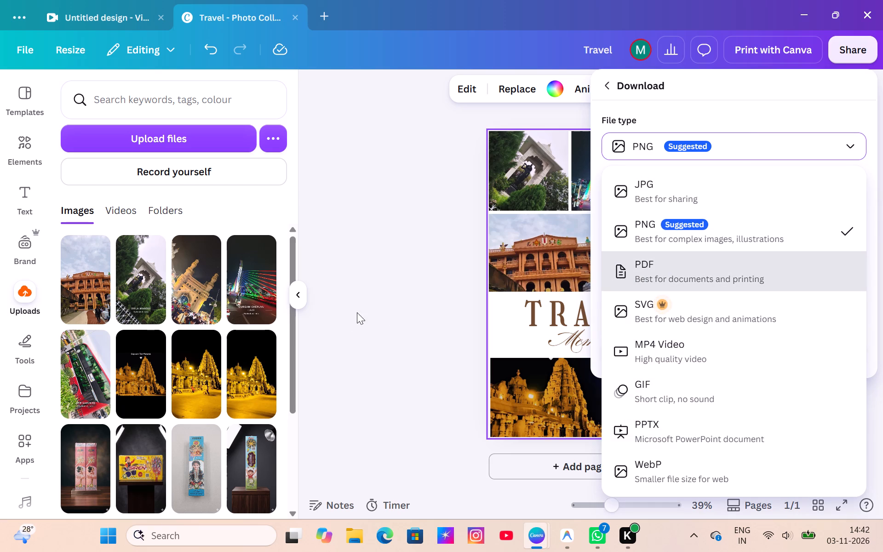
pyautogui.click(401, 282)
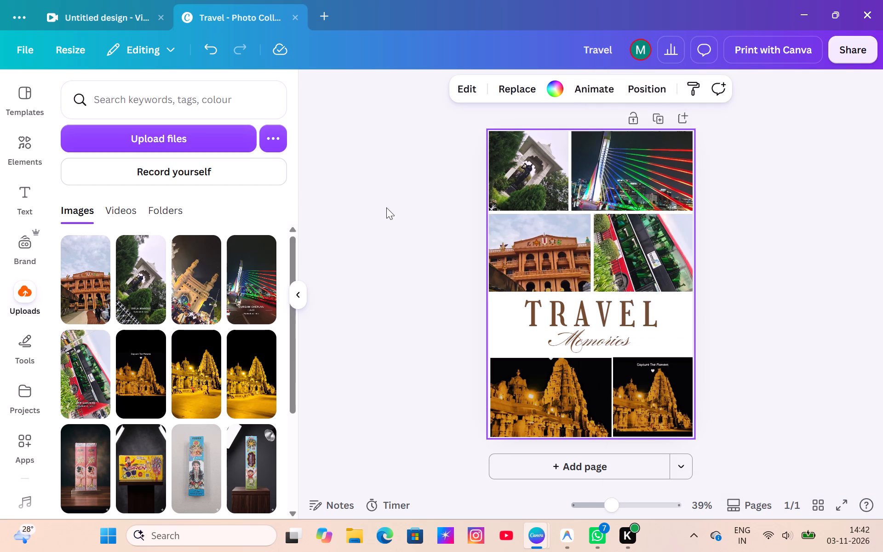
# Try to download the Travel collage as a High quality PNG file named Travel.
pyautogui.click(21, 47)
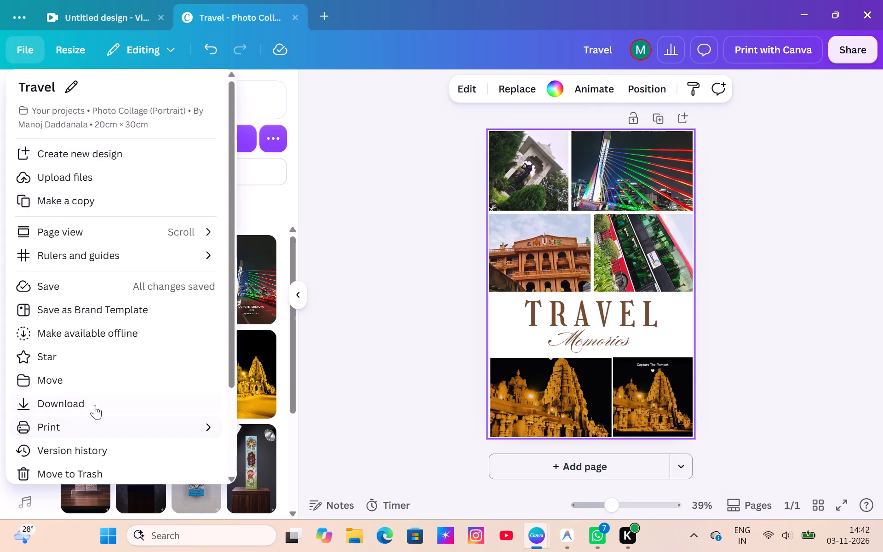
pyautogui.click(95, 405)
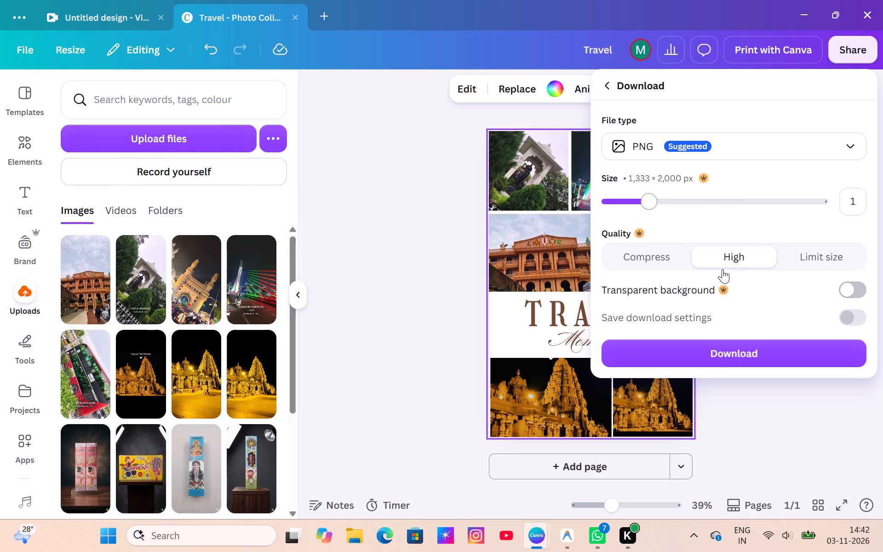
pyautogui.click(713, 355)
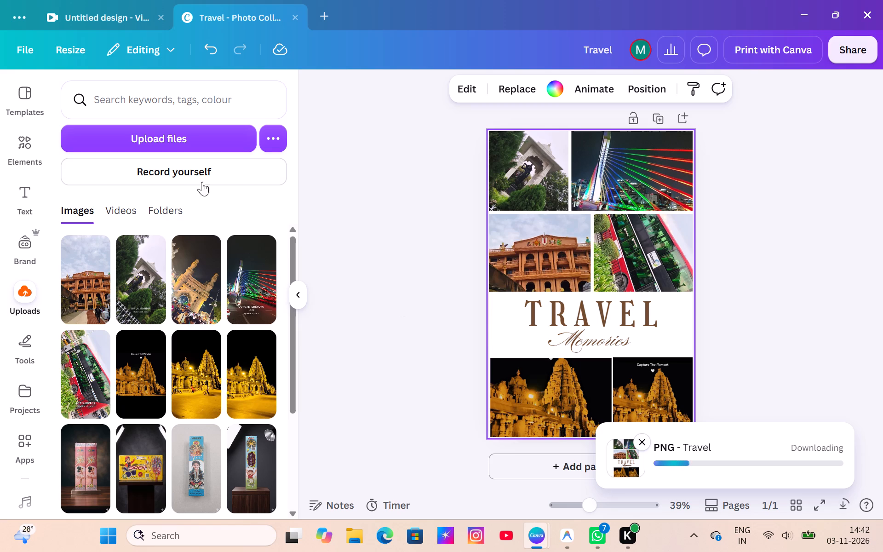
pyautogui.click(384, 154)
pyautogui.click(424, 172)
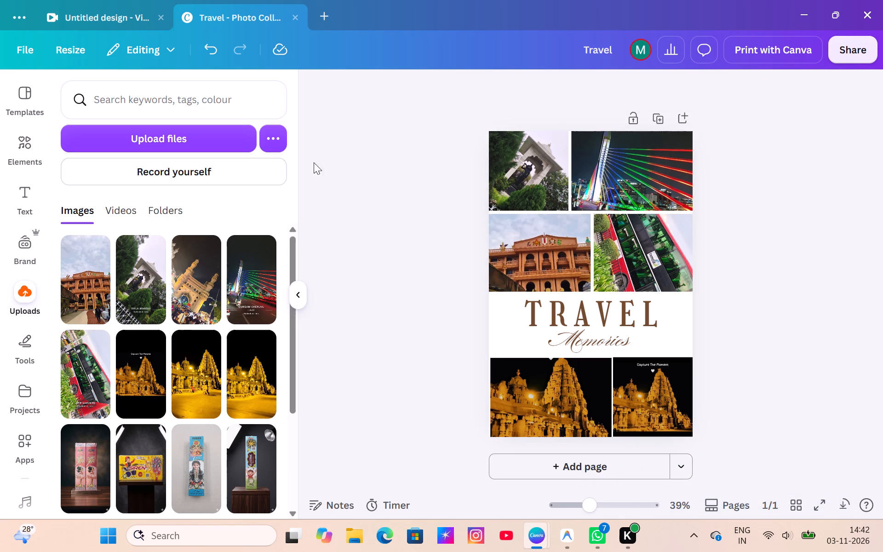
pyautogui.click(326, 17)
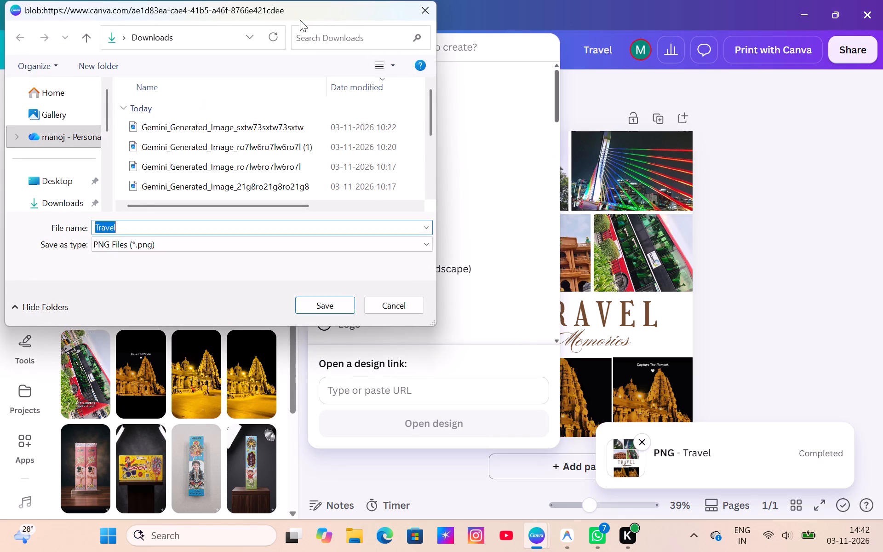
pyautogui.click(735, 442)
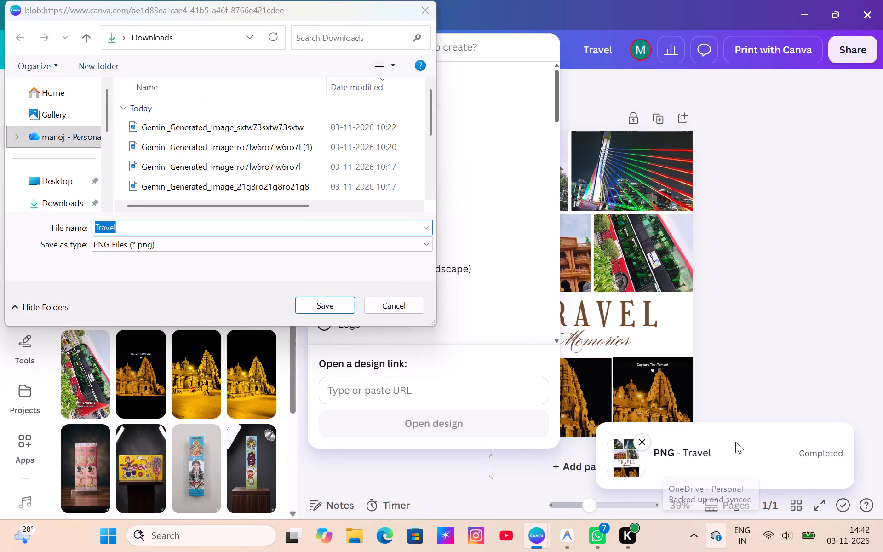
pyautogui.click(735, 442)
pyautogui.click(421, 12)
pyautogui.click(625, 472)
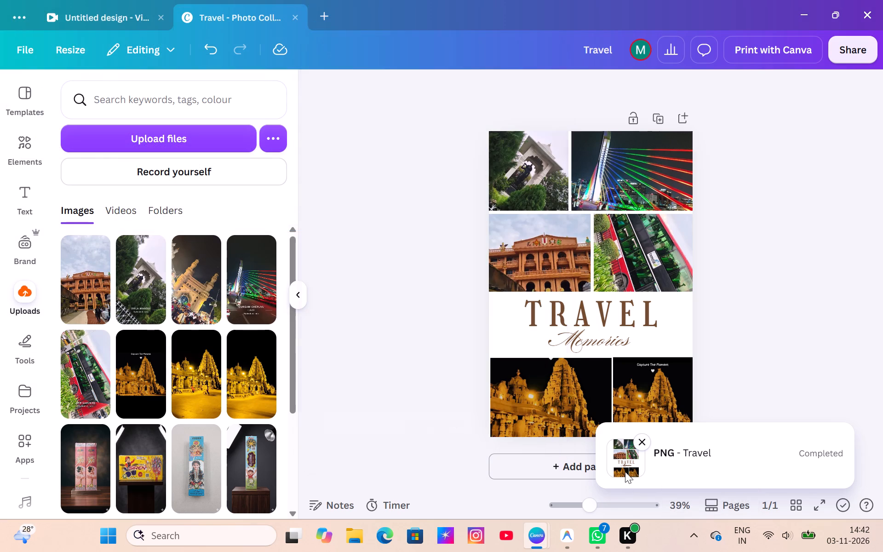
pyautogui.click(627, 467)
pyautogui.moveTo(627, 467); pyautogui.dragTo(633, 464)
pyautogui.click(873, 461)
# Switch to File Explorer and look through the Downloads folder for the exported collage.
pyautogui.click(360, 529)
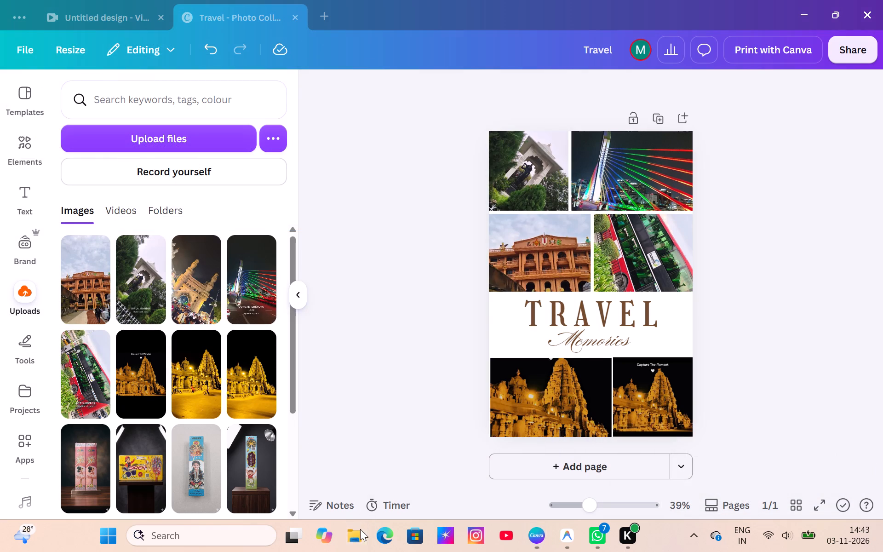
pyautogui.click(248, 265)
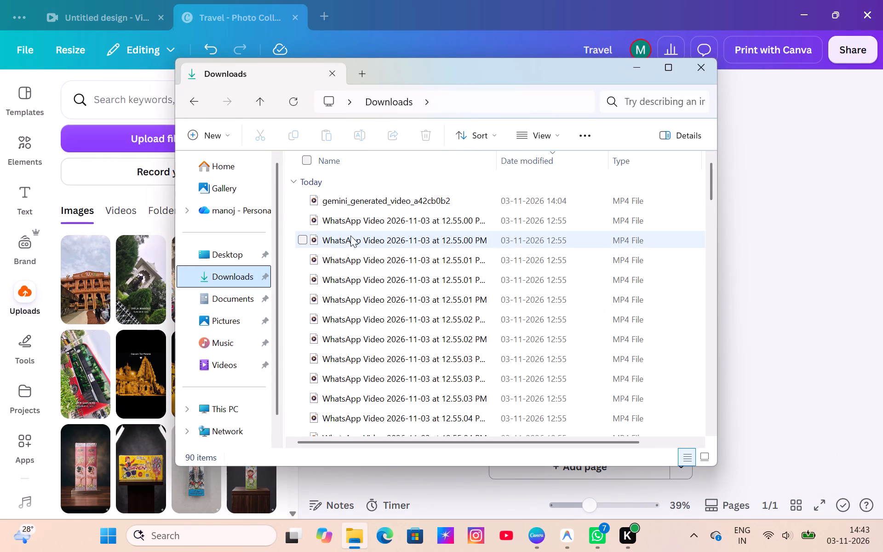
pyautogui.scroll(-1, 353, 223)
pyautogui.scroll(10, 353, 223)
pyautogui.click(707, 77)
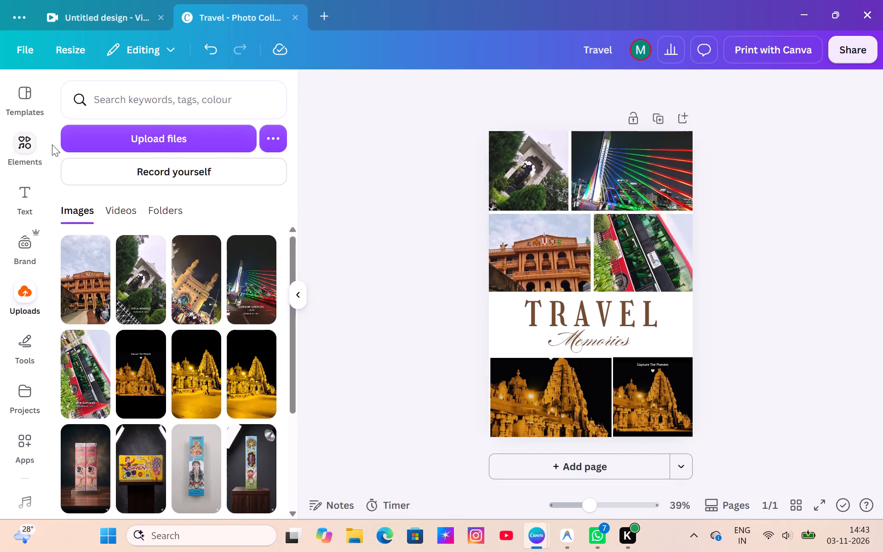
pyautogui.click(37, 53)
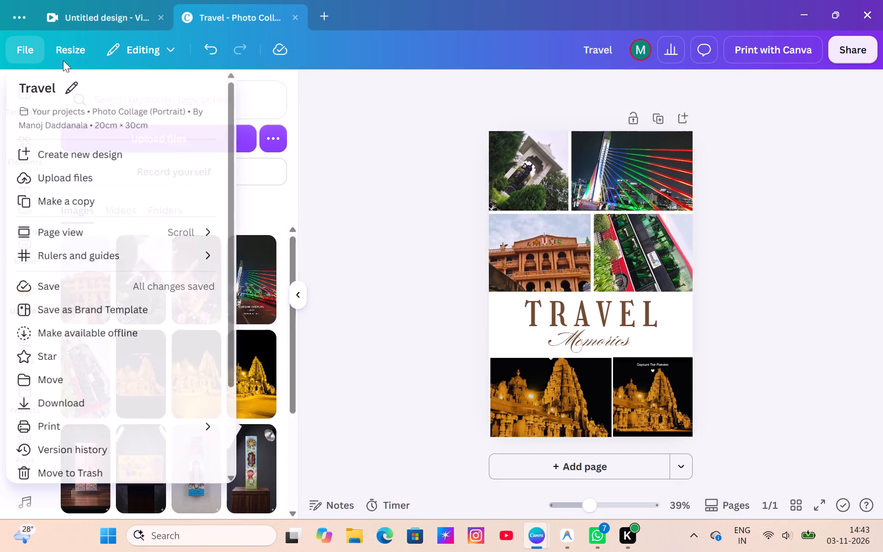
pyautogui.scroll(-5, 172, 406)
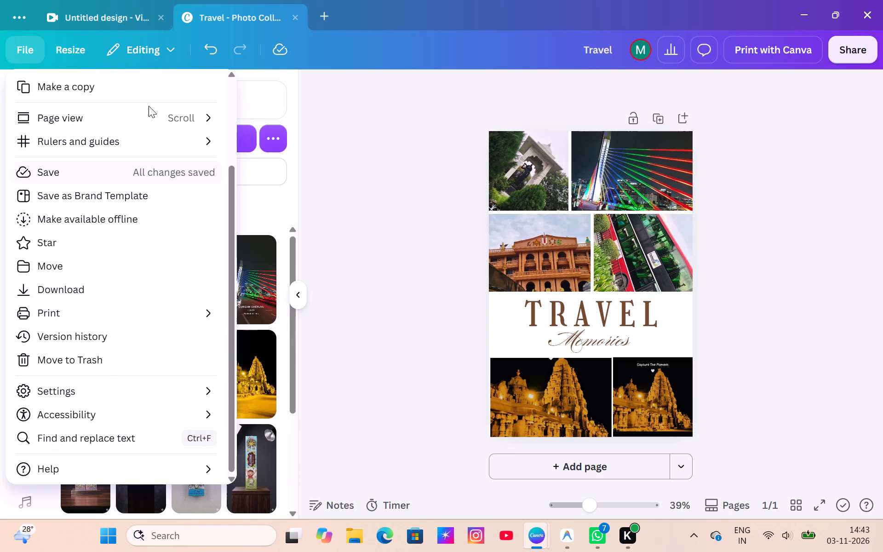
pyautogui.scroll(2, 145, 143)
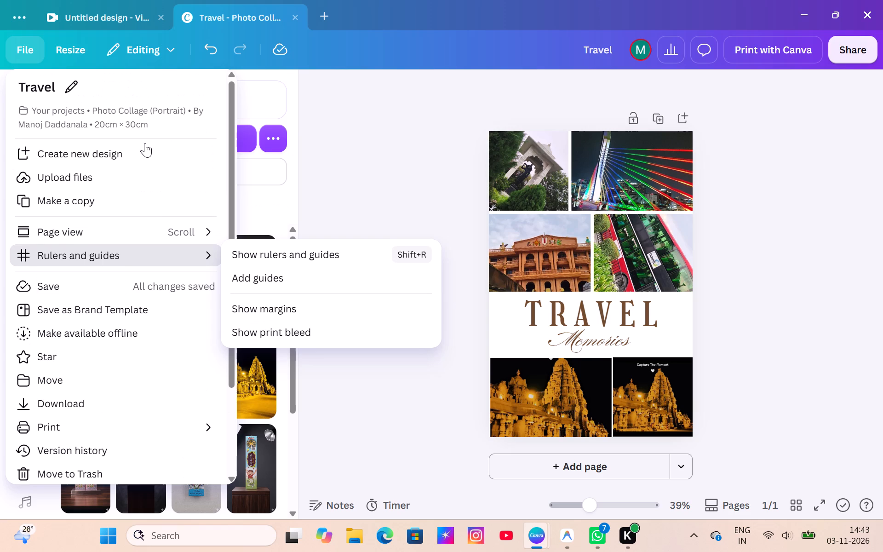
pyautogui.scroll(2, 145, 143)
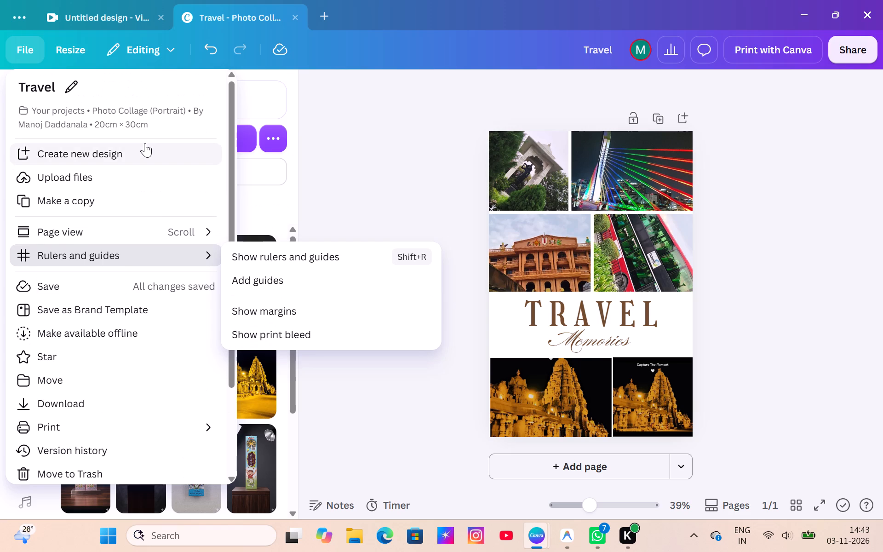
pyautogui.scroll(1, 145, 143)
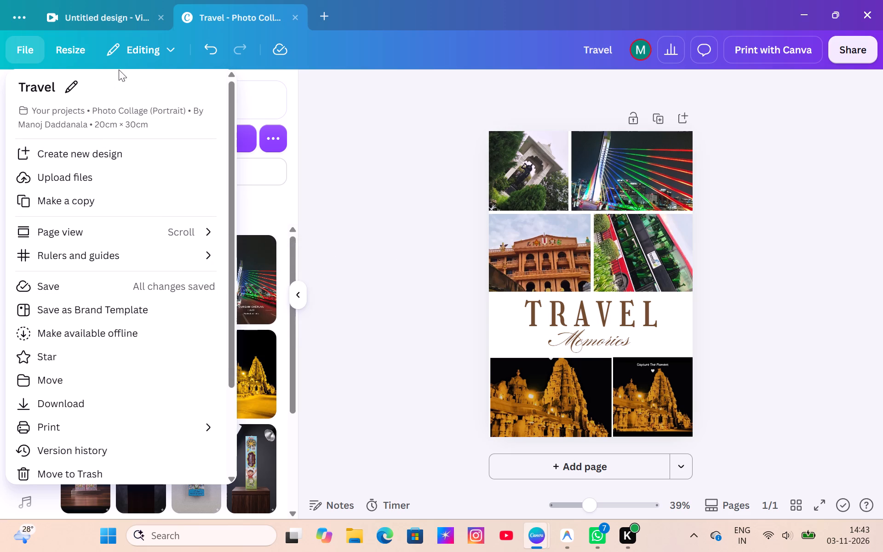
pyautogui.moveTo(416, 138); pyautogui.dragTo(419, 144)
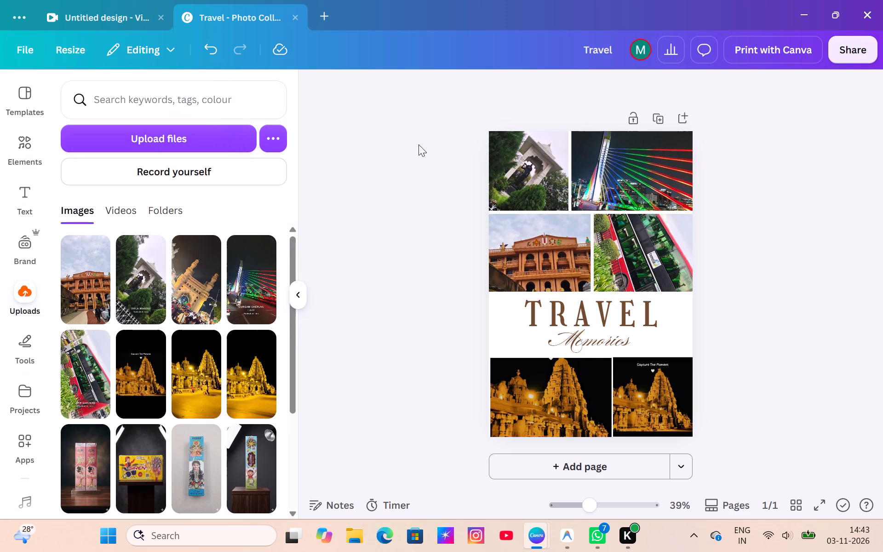
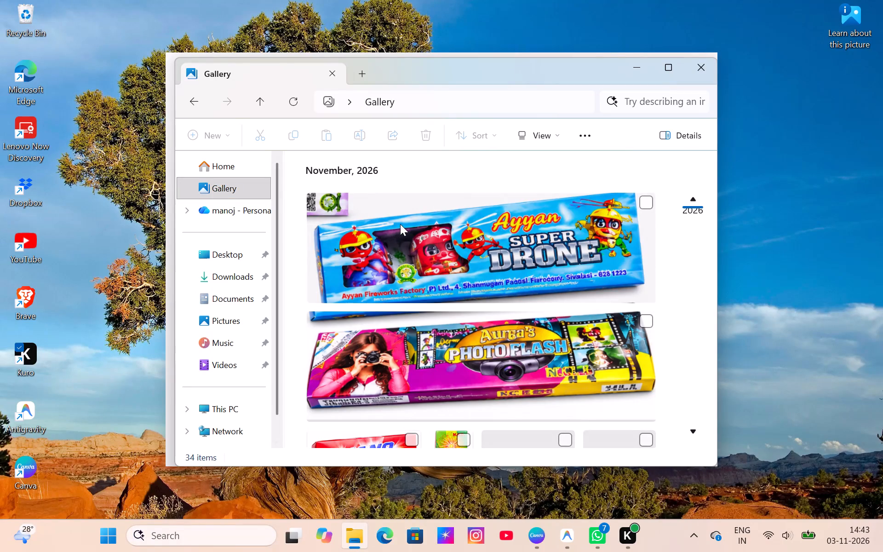
# Look through the Gallery, the personal OneDrive folder, Downloads and Desktop for the exported collage.
pyautogui.scroll(-17, 403, 227)
pyautogui.scroll(-4, 405, 226)
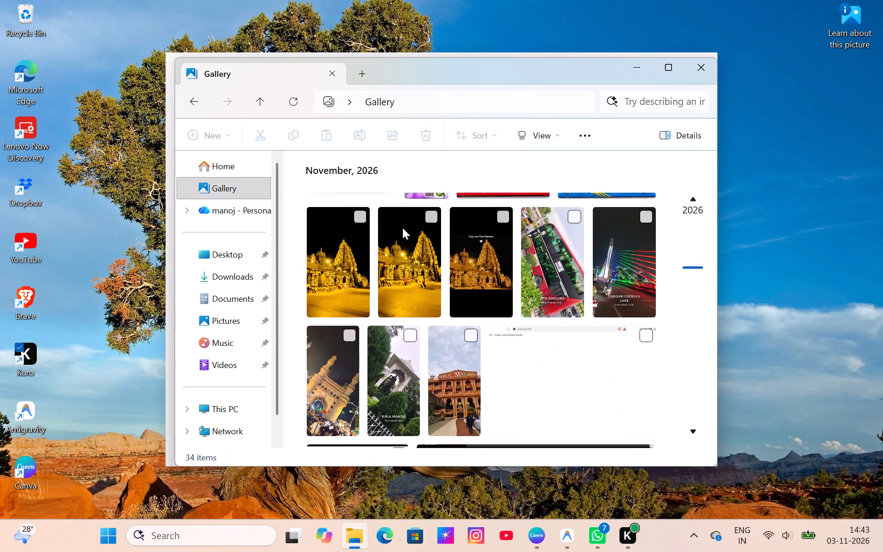
pyautogui.scroll(-10, 379, 221)
pyautogui.click(231, 218)
pyautogui.moveTo(217, 215); pyautogui.dragTo(207, 233)
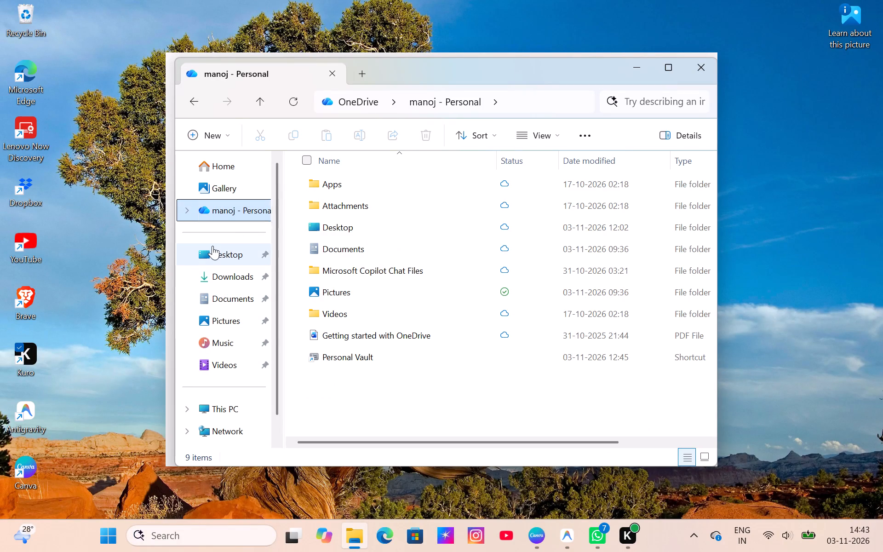
pyautogui.click(212, 246)
pyautogui.click(250, 275)
pyautogui.click(250, 251)
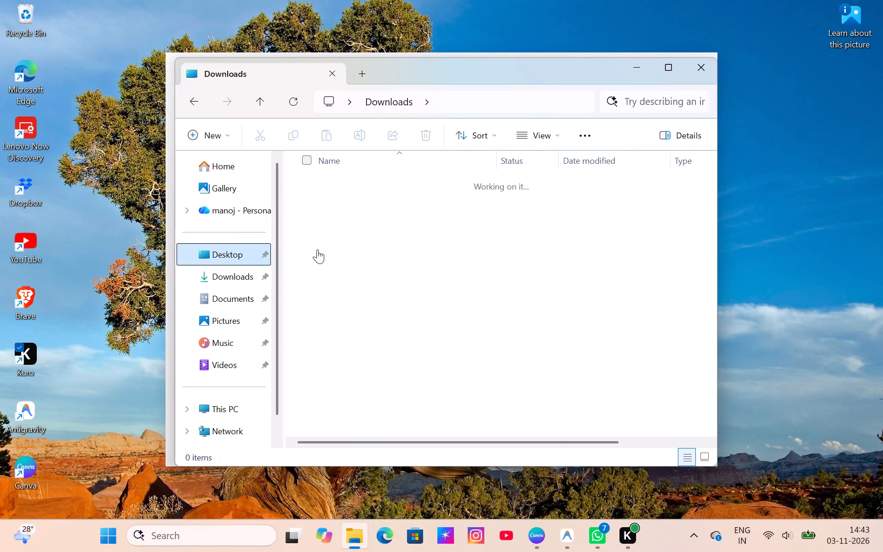
pyautogui.click(362, 242)
# Switch back to Canva and bring up the window holding the Travel photo collage.
pyautogui.doubleClick(369, 226)
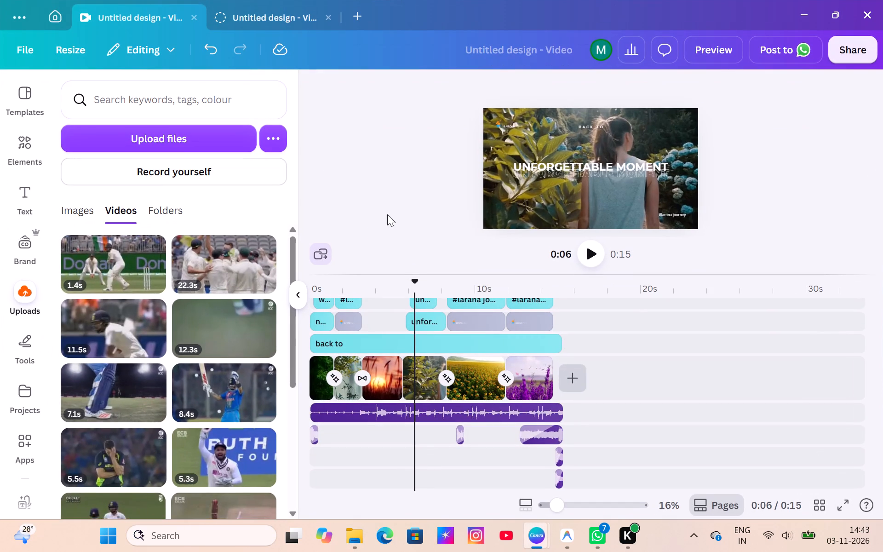
pyautogui.click(796, 9)
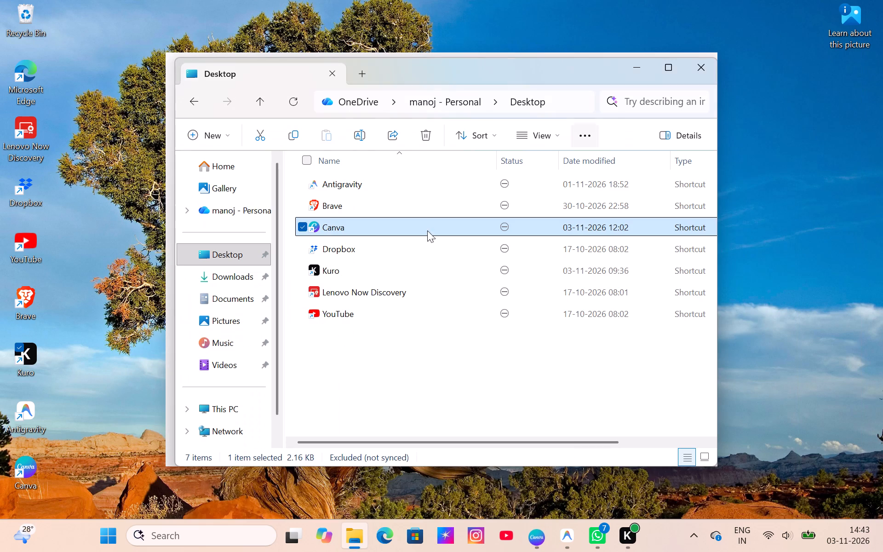
pyautogui.click(537, 534)
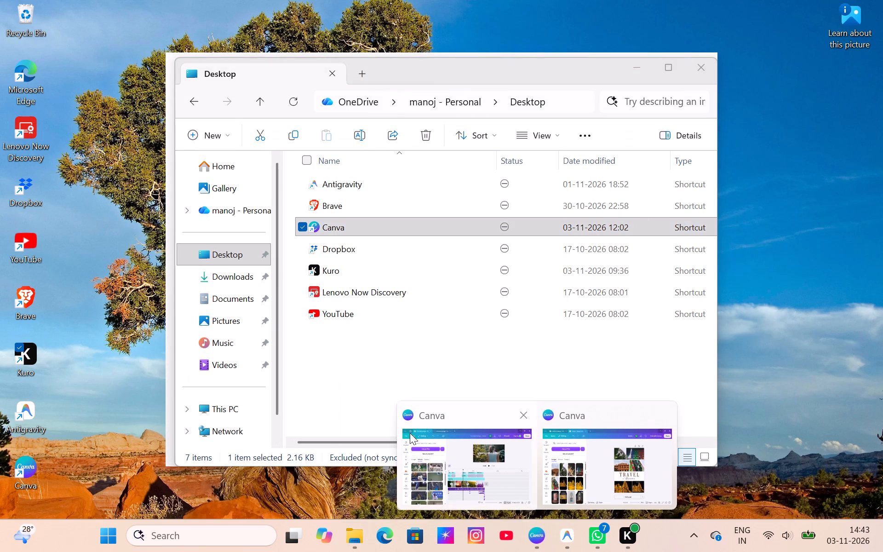
pyautogui.click(524, 442)
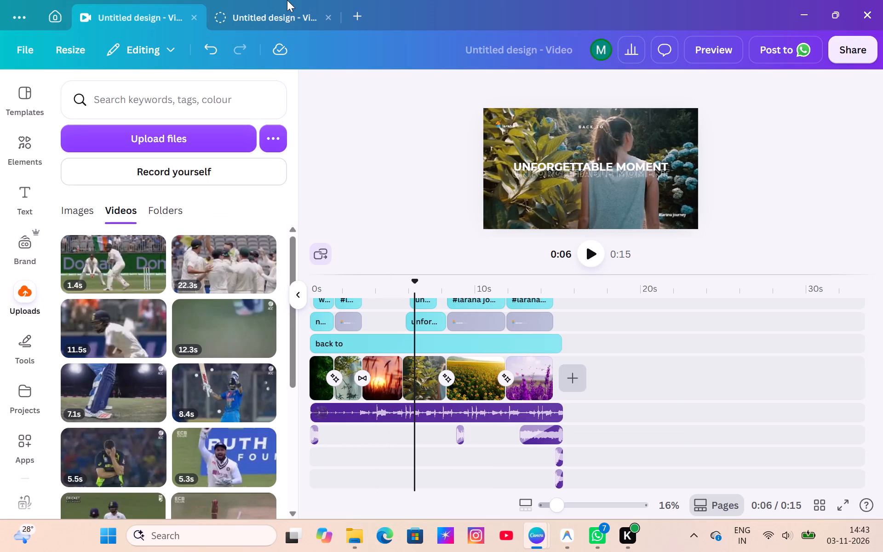
pyautogui.click(286, 0)
pyautogui.click(287, 6)
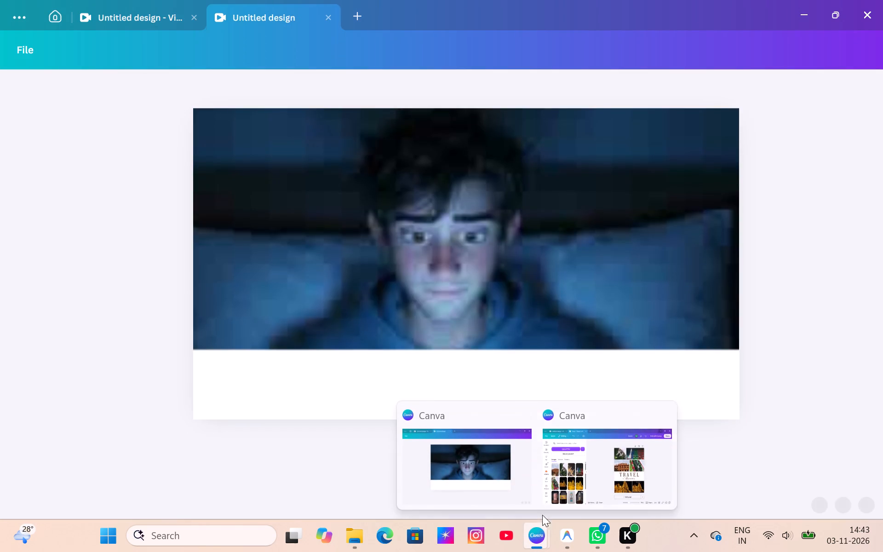
pyautogui.click(569, 477)
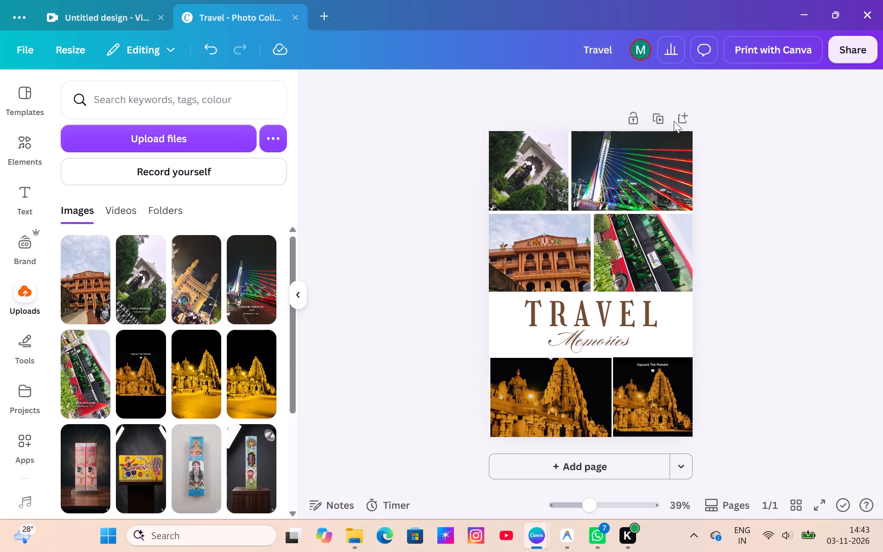
# View the print products offered for the Travel collage and close the Print Shop.
pyautogui.click(751, 38)
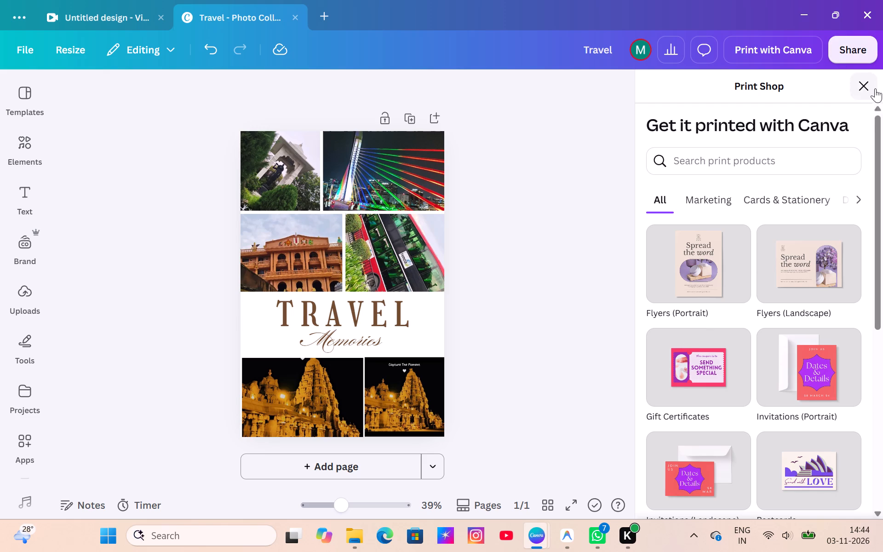
pyautogui.click(868, 76)
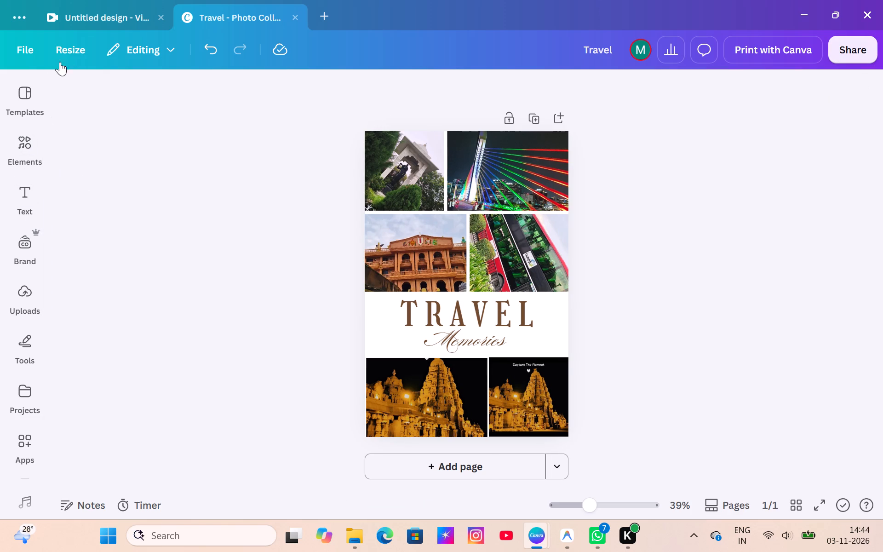
# Start downloading the collage as a High quality PNG at size 2.75 (3,667 × 5,500 px), and dismiss the earlier download entry.
pyautogui.click(34, 51)
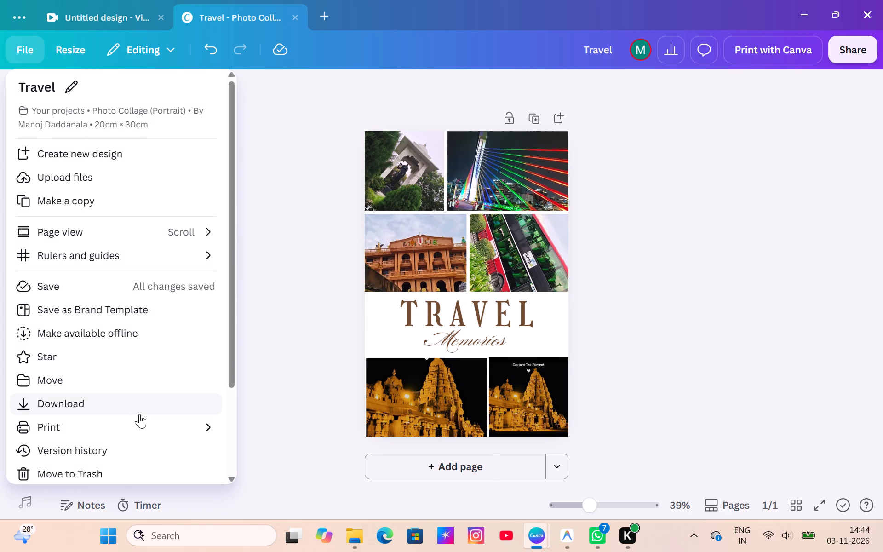
pyautogui.click(139, 414)
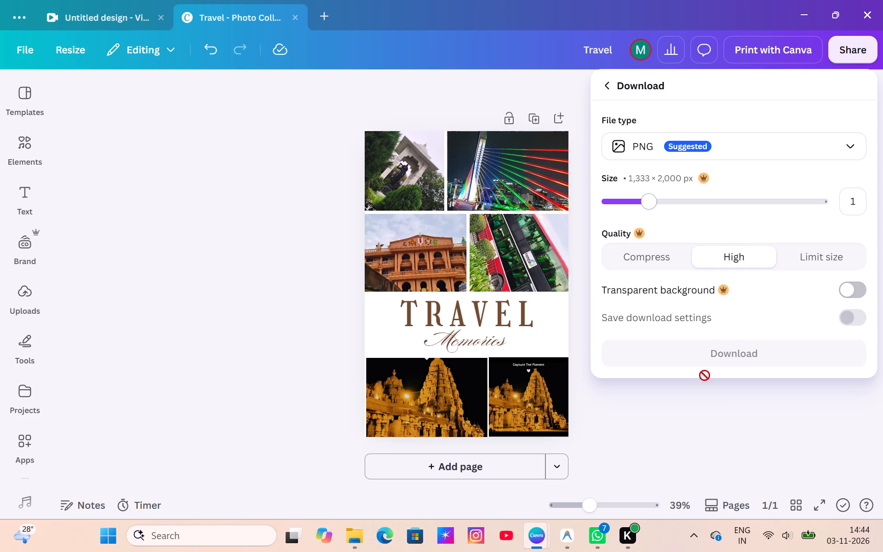
pyautogui.click(726, 346)
pyautogui.click(716, 356)
pyautogui.moveTo(645, 199); pyautogui.dragTo(784, 229)
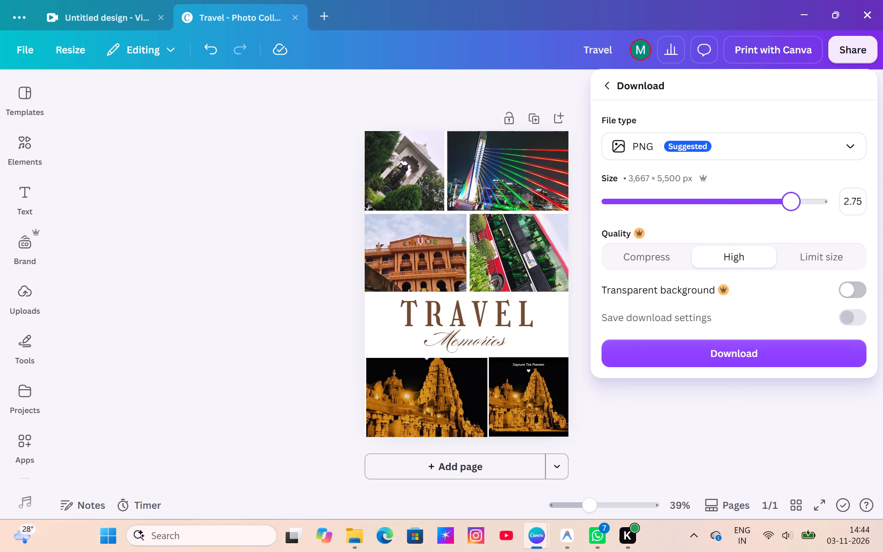
pyautogui.moveTo(784, 229); pyautogui.dragTo(875, 218)
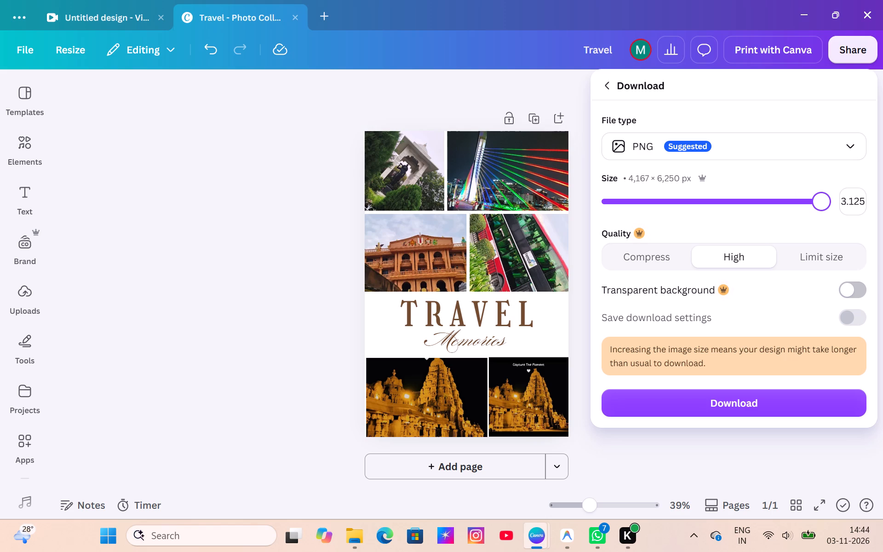
pyautogui.moveTo(875, 218); pyautogui.dragTo(874, 218)
pyautogui.moveTo(874, 218); pyautogui.dragTo(801, 245)
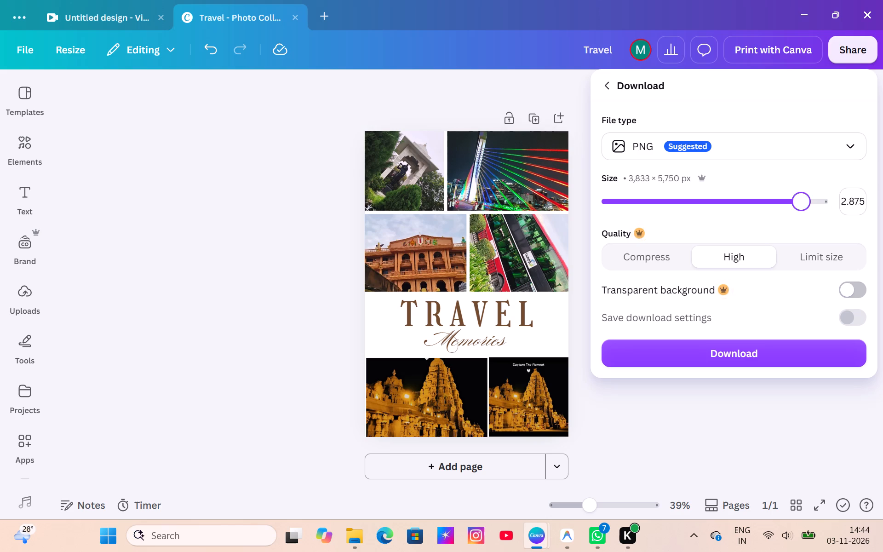
pyautogui.moveTo(801, 245); pyautogui.dragTo(791, 249)
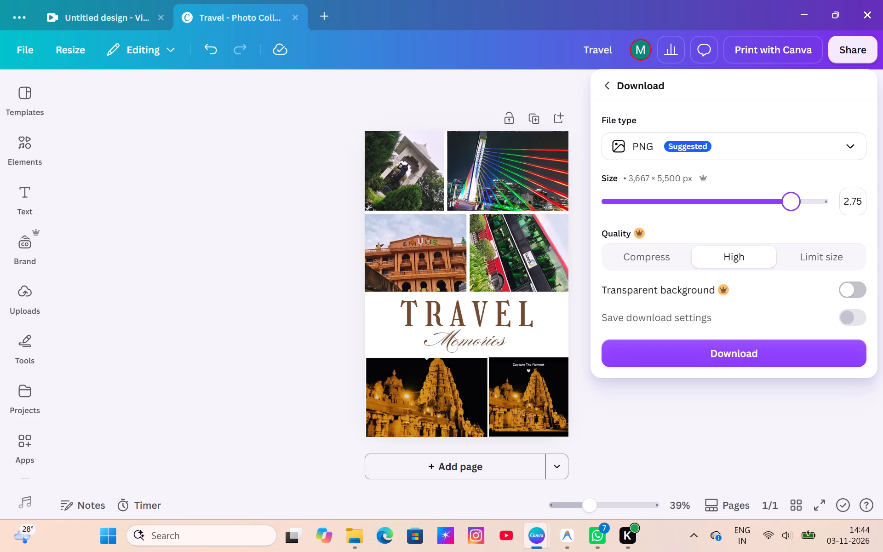
pyautogui.moveTo(791, 249); pyautogui.dragTo(791, 241)
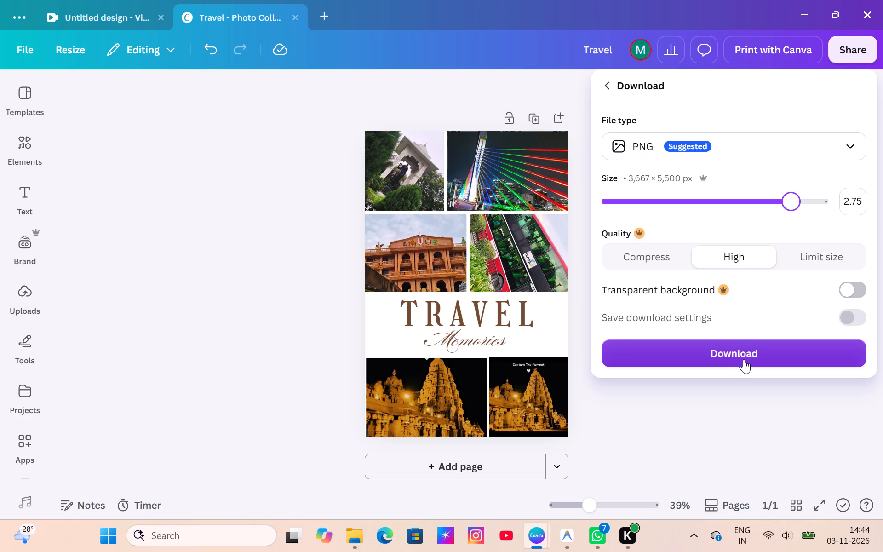
pyautogui.click(744, 358)
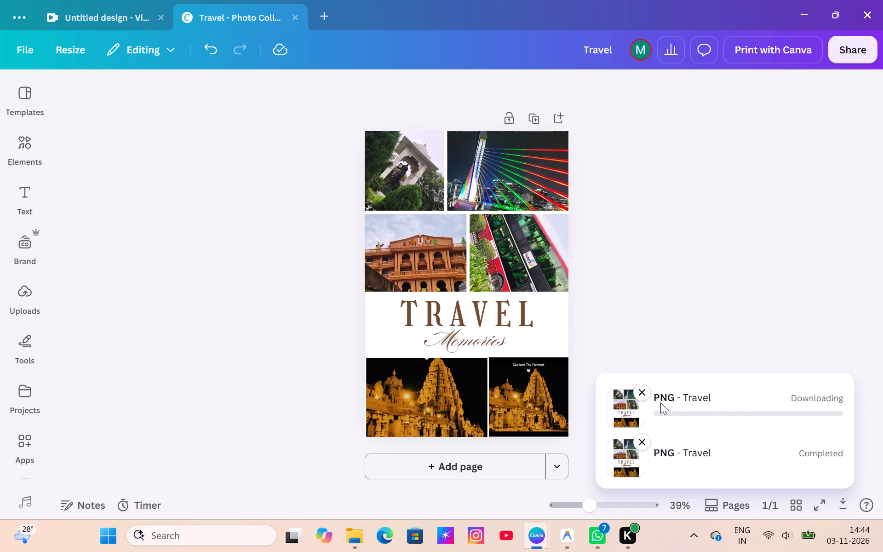
pyautogui.click(643, 439)
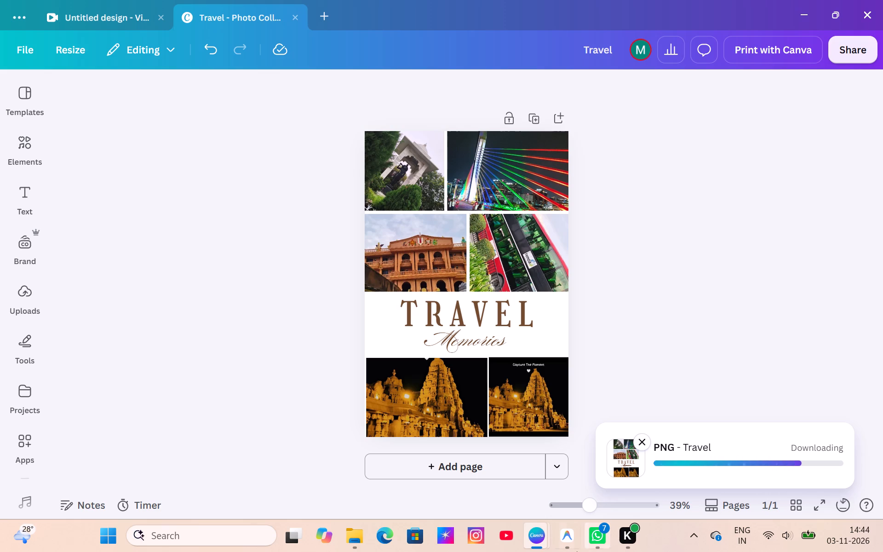
# Switch to Microsoft Edge and view the day's sessions on the bookmarked learning portal.
pyautogui.click(379, 546)
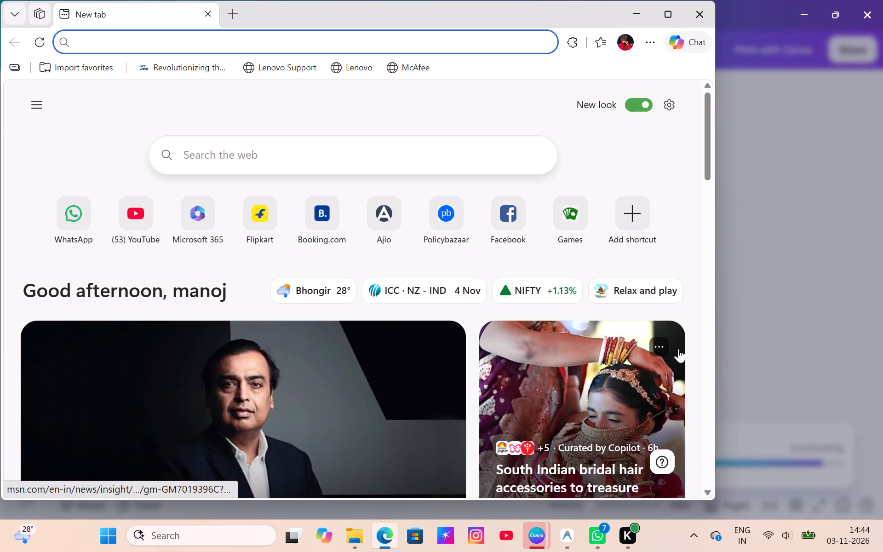
pyautogui.click(660, 12)
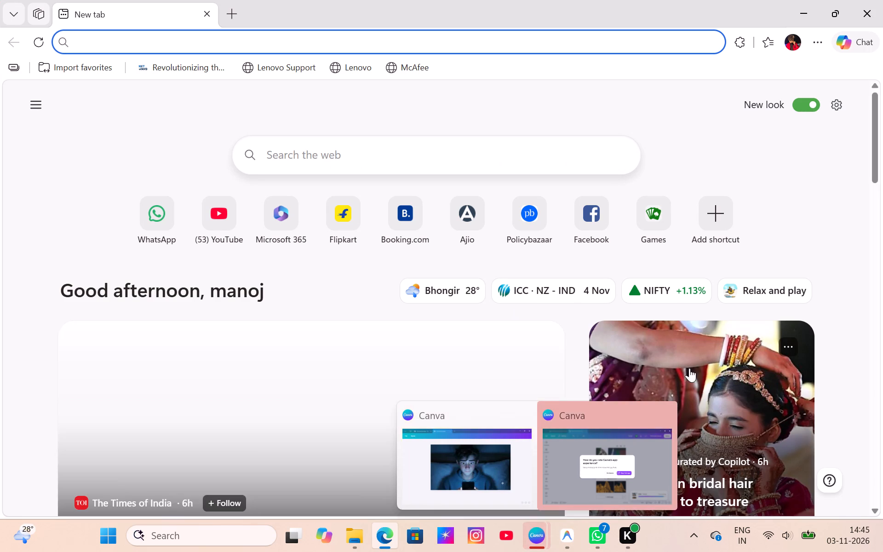
pyautogui.click(788, 224)
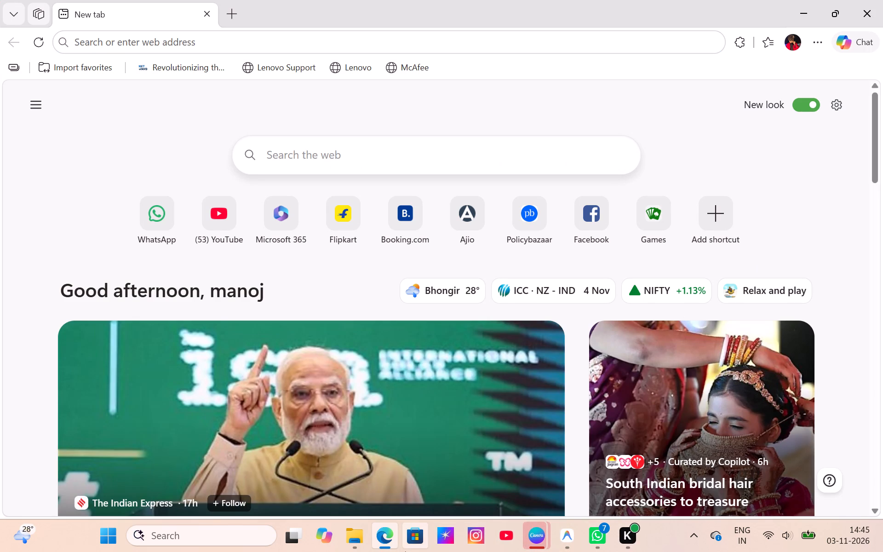
pyautogui.click(191, 66)
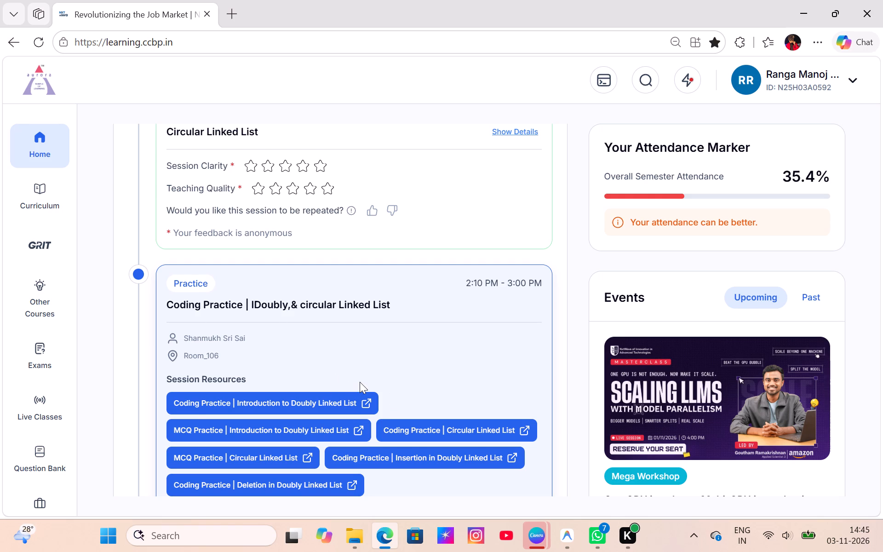
pyautogui.scroll(-3, 360, 382)
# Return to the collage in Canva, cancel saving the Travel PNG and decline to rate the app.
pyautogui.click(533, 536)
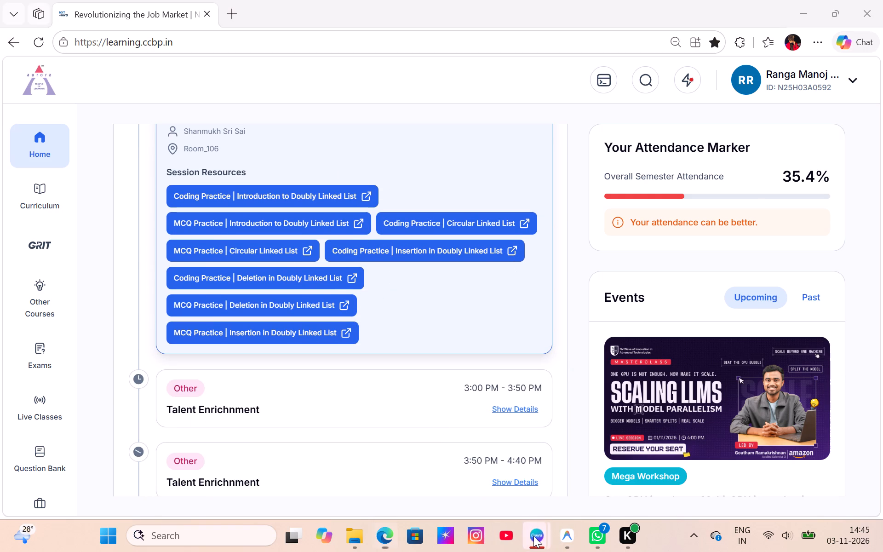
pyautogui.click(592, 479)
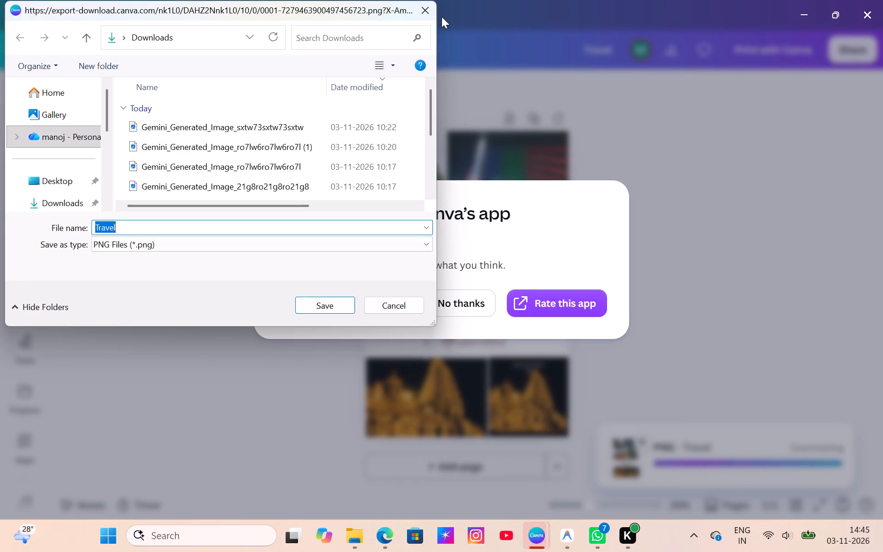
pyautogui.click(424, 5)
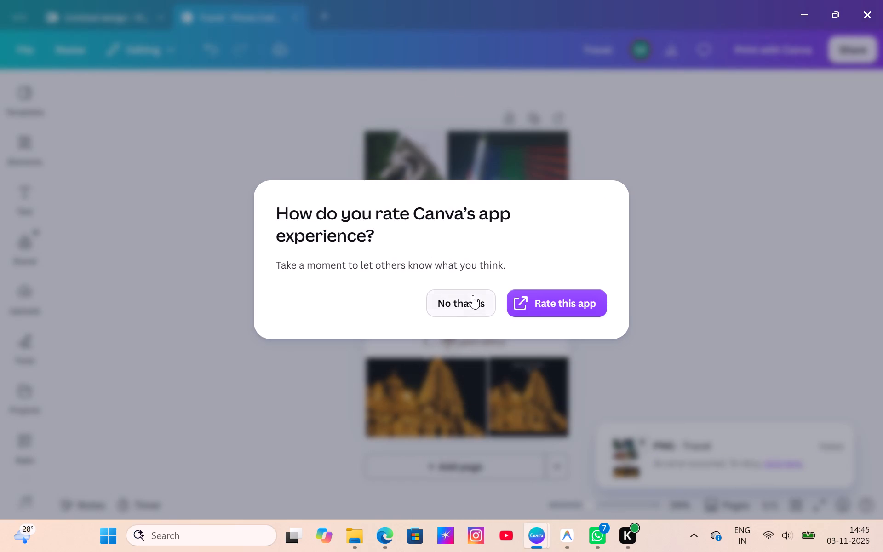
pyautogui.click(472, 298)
# Retry the collage's PNG download and save the file as Travel in the Downloads folder.
pyautogui.click(795, 471)
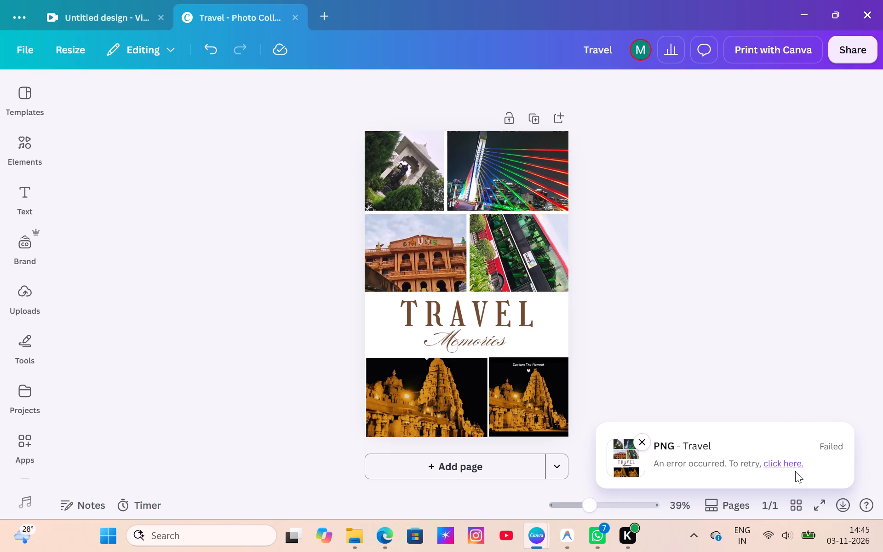
pyautogui.click(791, 467)
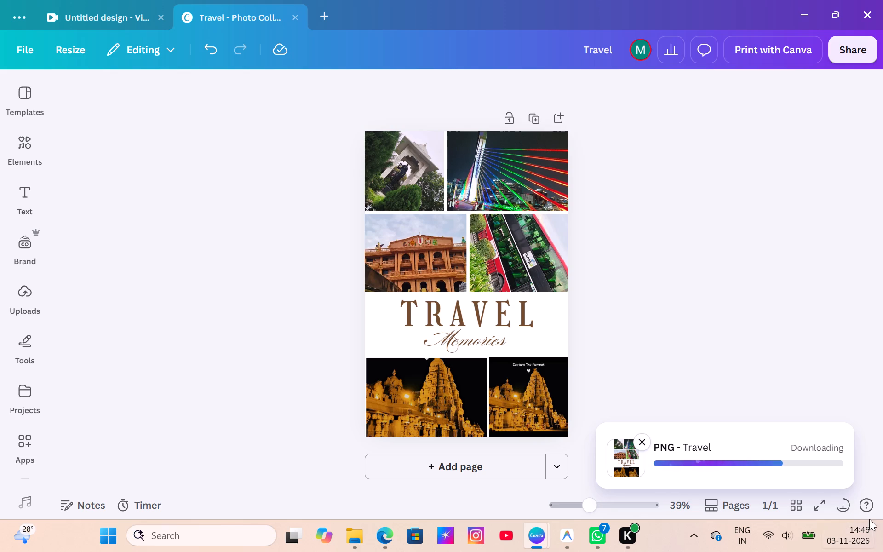
pyautogui.click(838, 507)
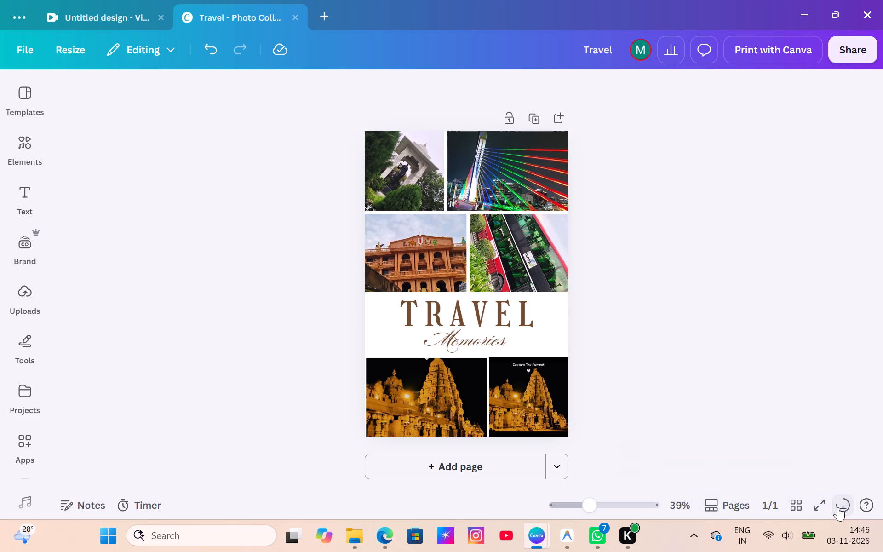
pyautogui.click(838, 507)
pyautogui.click(838, 507)
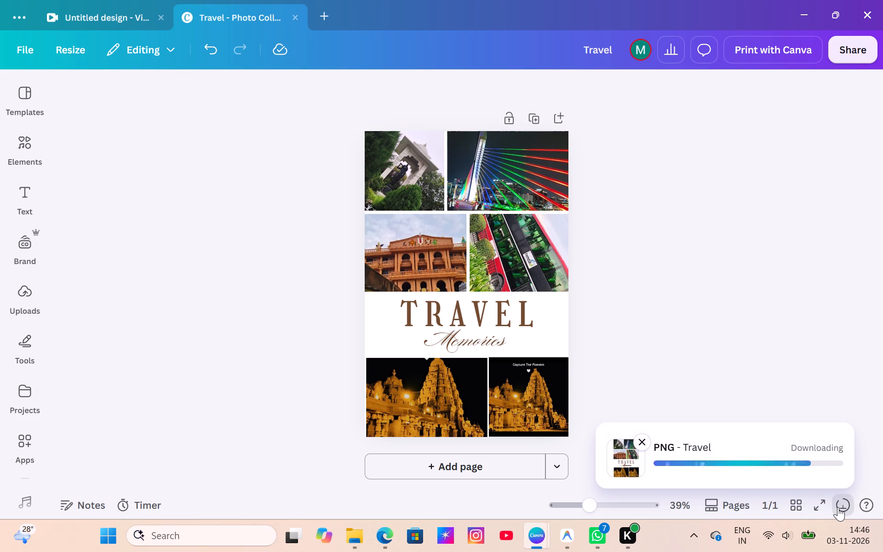
pyautogui.click(838, 507)
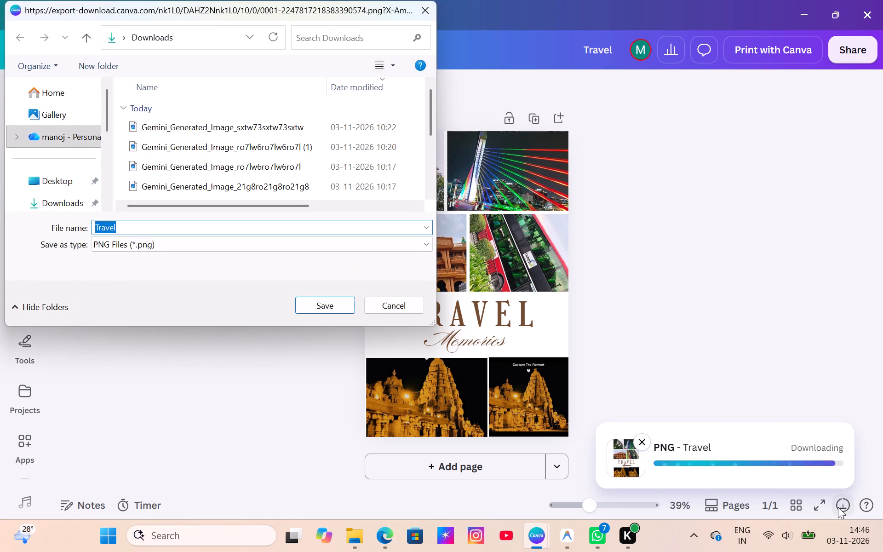
pyautogui.click(52, 201)
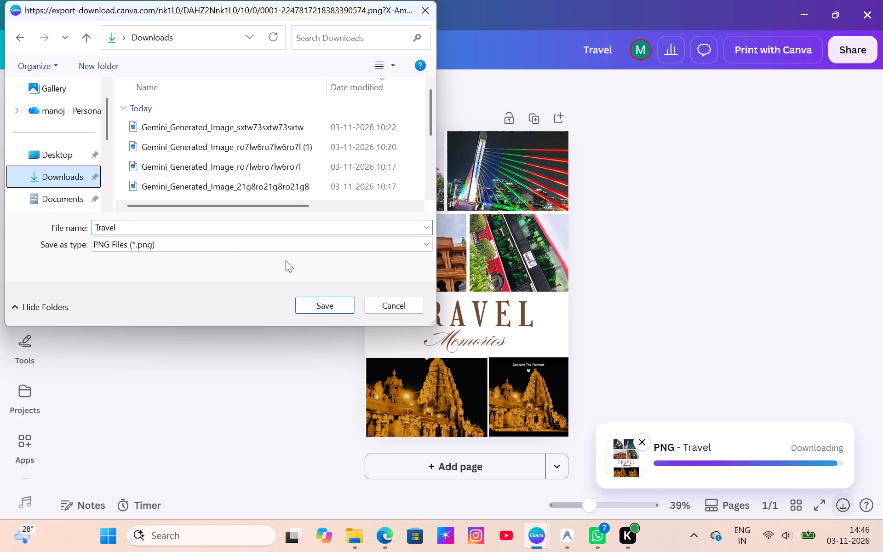
pyautogui.moveTo(321, 289); pyautogui.dragTo(375, 207)
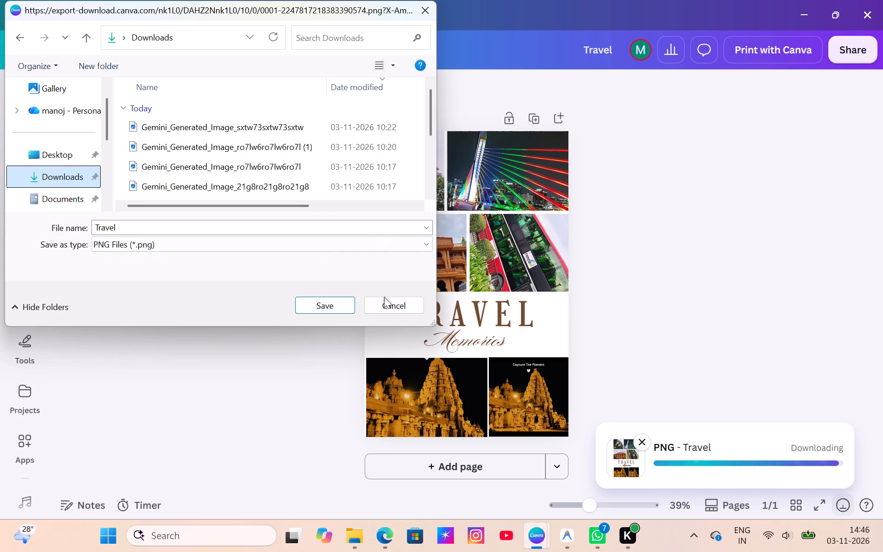
pyautogui.click(324, 292)
pyautogui.click(316, 307)
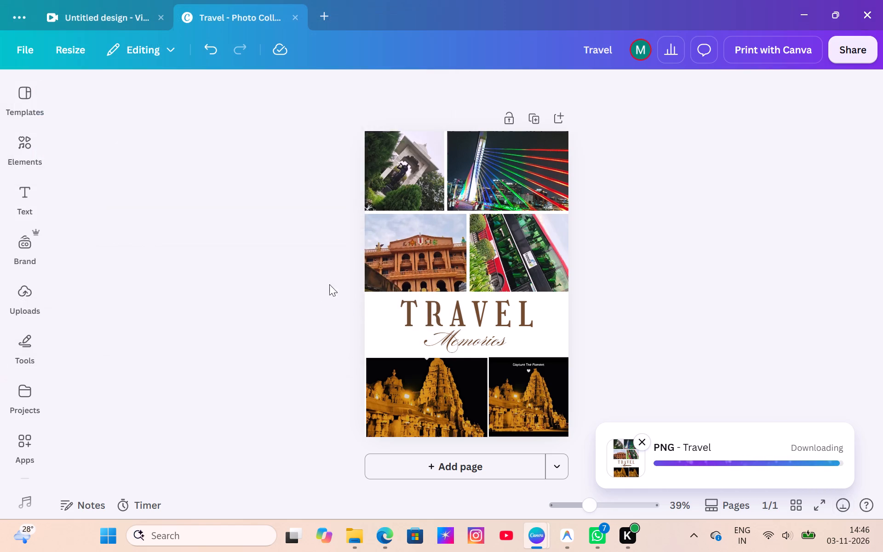
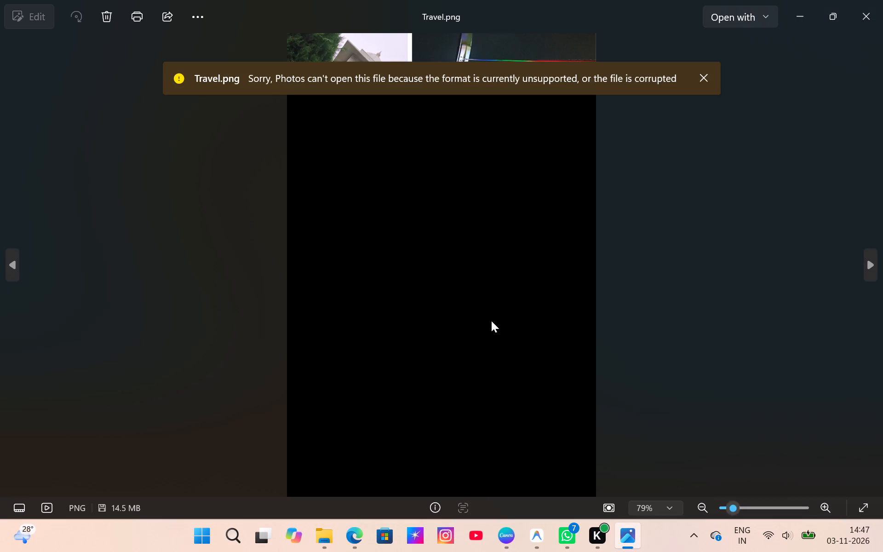
pyautogui.click(711, 246)
pyautogui.click(715, 73)
pyautogui.click(882, 0)
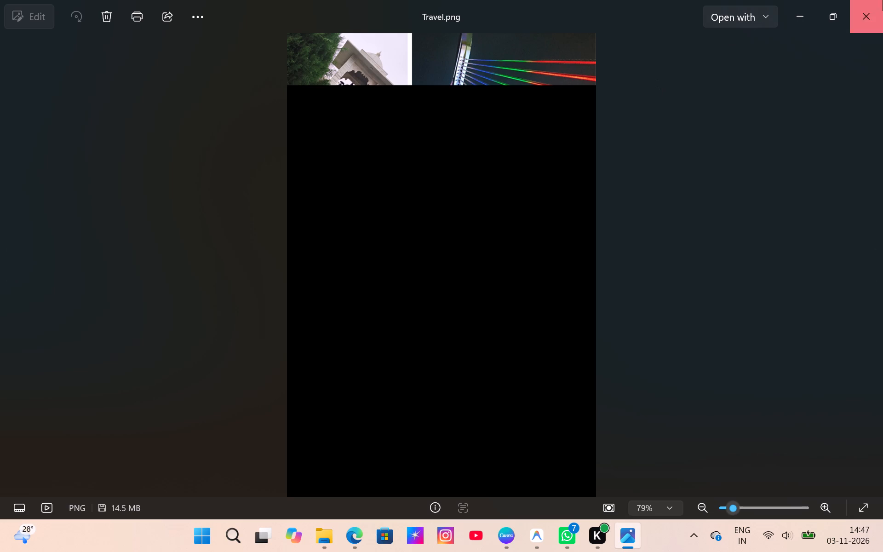
# Reopen the Travel PNG from the recent files to check the image, and close the viewer.
pyautogui.click(262, 300)
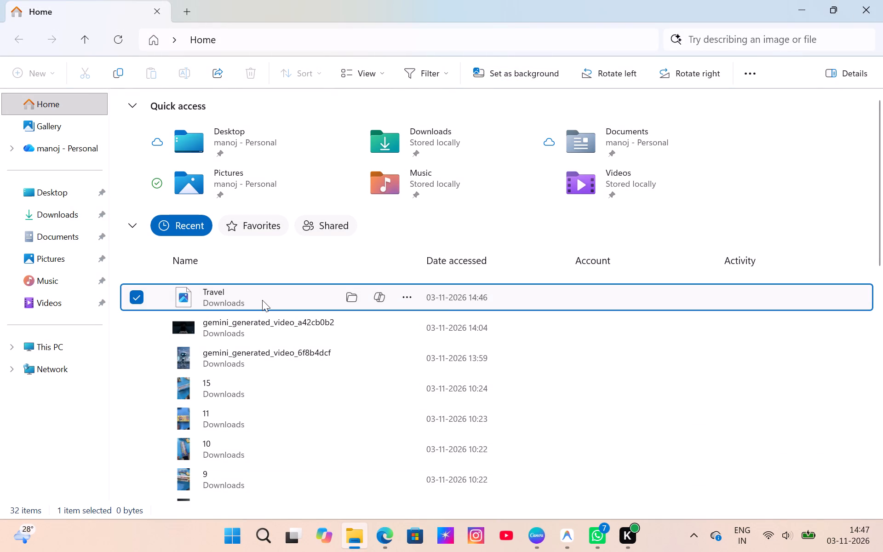
pyautogui.click(503, 291)
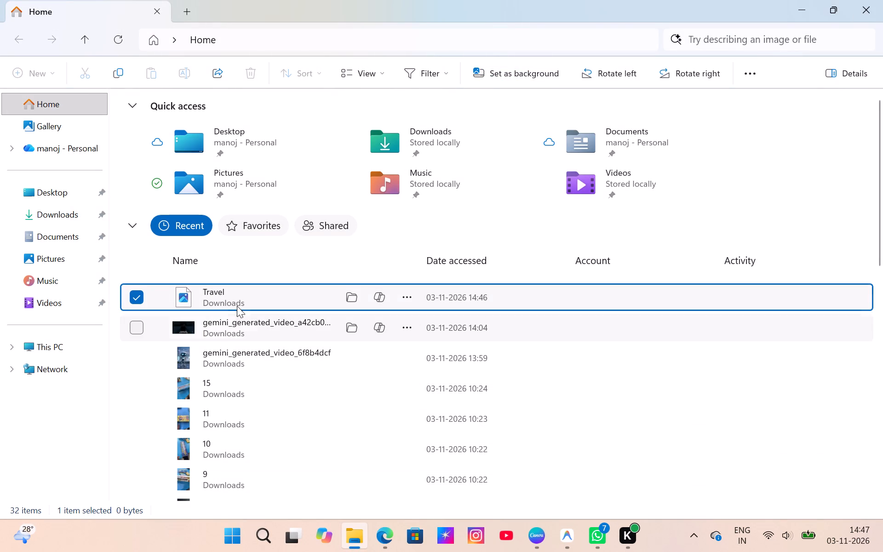
pyautogui.doubleClick(232, 298)
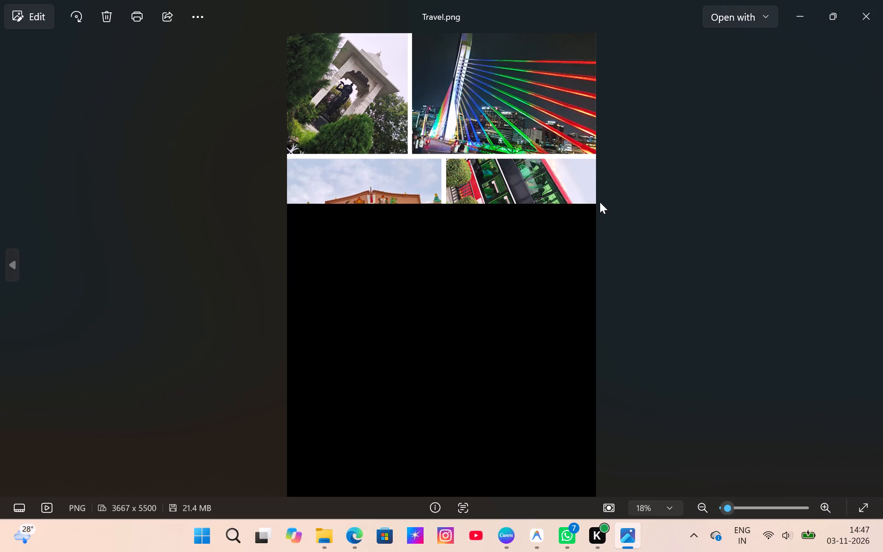
pyautogui.click(864, 0)
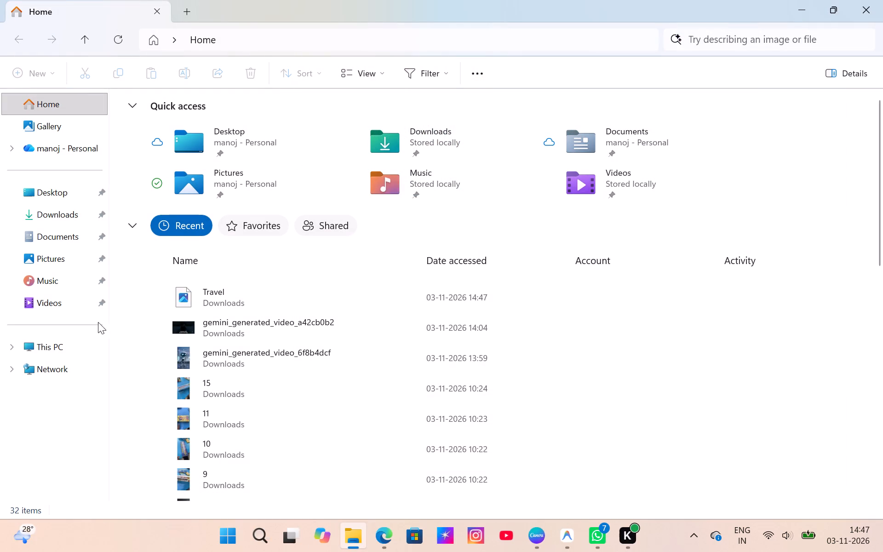
# View the recent Travel PNG again, show its containing Downloads folder, and reopen the image from there.
pyautogui.doubleClick(238, 285)
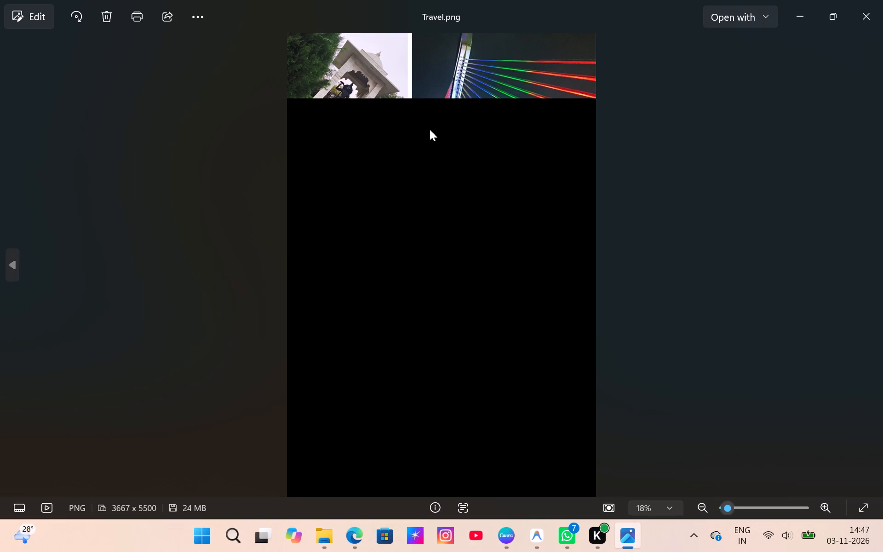
pyautogui.click(430, 121)
pyautogui.click(746, 26)
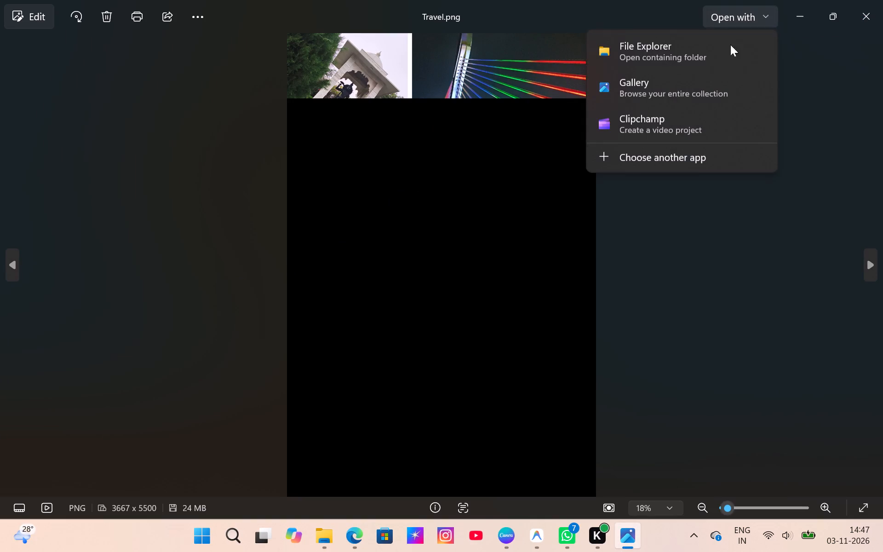
pyautogui.click(701, 56)
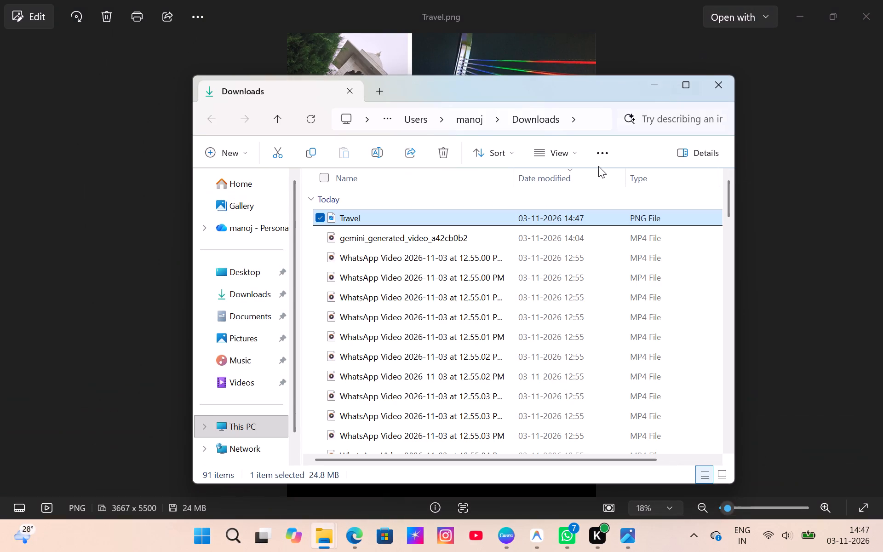
pyautogui.doubleClick(567, 212)
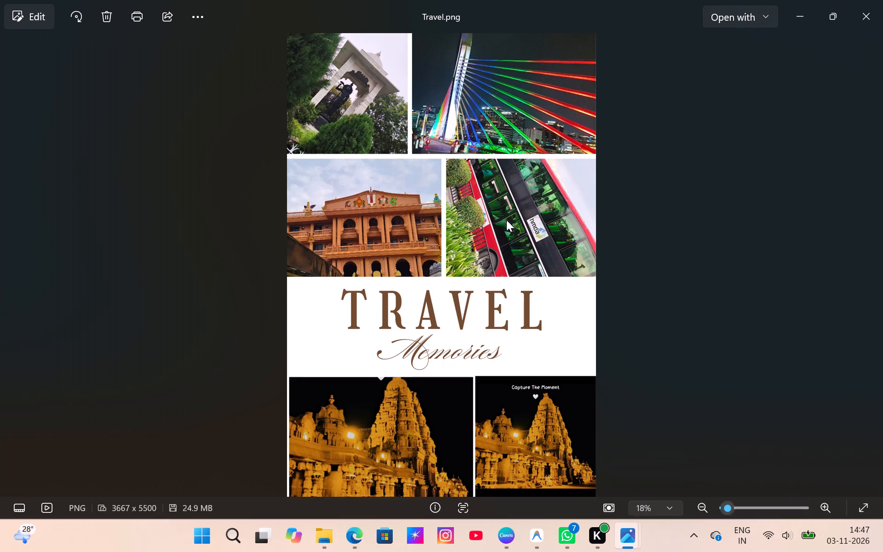
# Examine the exported Travel collage in Photos, checking the full layout and the photo and title details at different magnifications.
pyautogui.scroll(-5, 521, 253)
pyautogui.scroll(1, 482, 371)
pyautogui.moveTo(486, 372); pyautogui.dragTo(490, 372)
pyautogui.click(492, 372)
pyautogui.moveTo(492, 372); pyautogui.dragTo(493, 381)
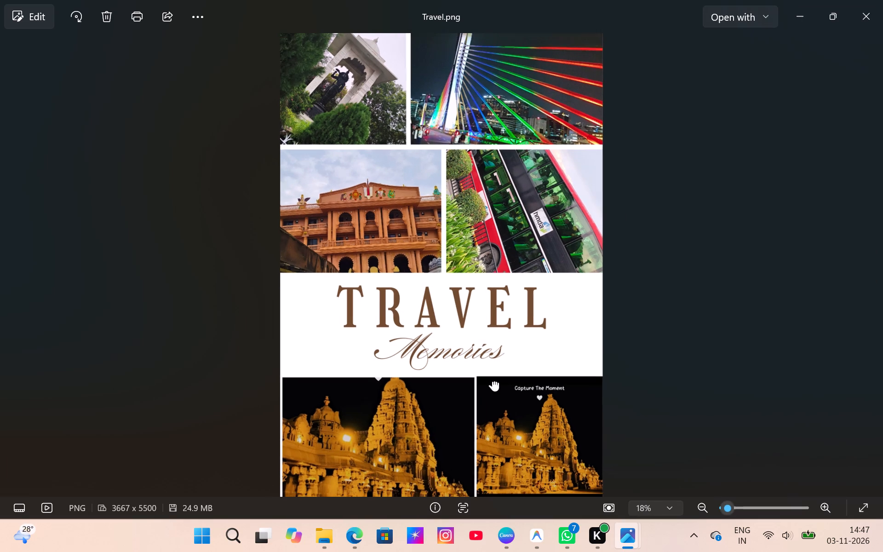
pyautogui.moveTo(493, 381); pyautogui.dragTo(510, 258)
pyautogui.click(510, 258)
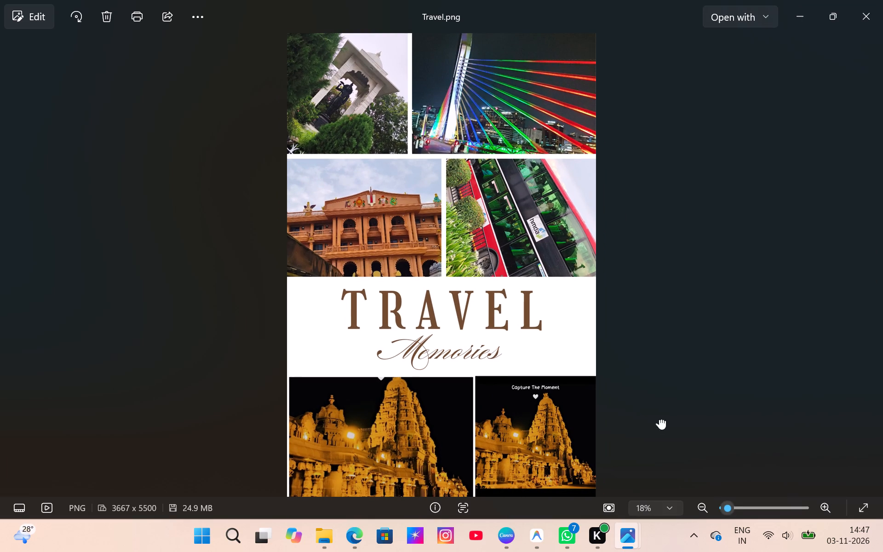
pyautogui.moveTo(735, 506); pyautogui.dragTo(882, 460)
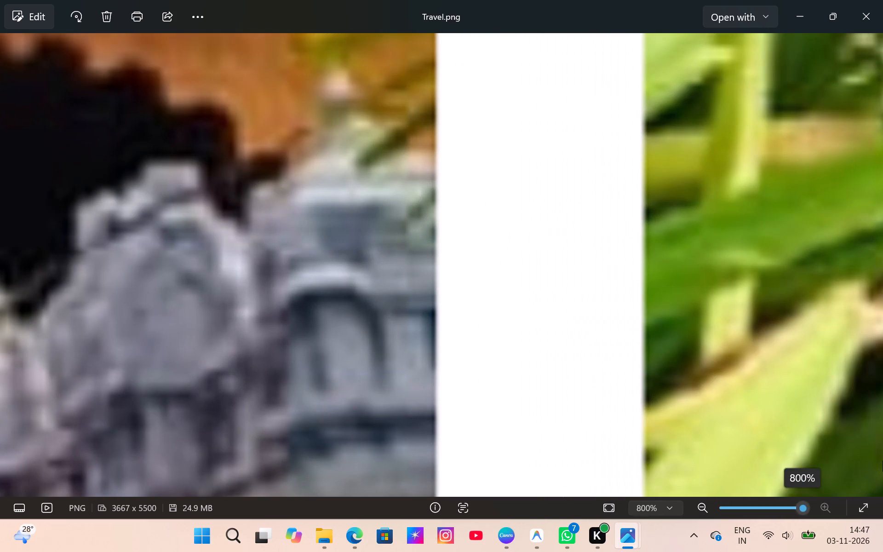
pyautogui.moveTo(882, 460); pyautogui.dragTo(798, 496)
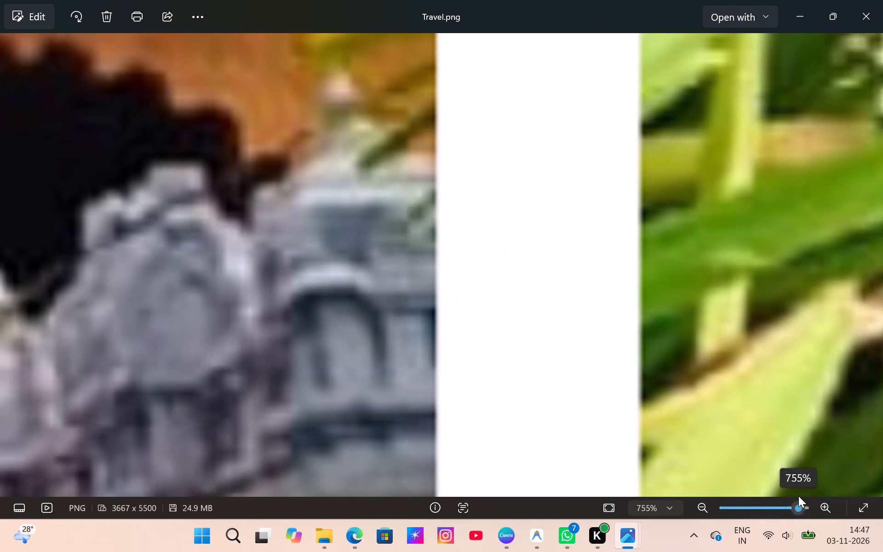
pyautogui.moveTo(798, 496); pyautogui.dragTo(647, 520)
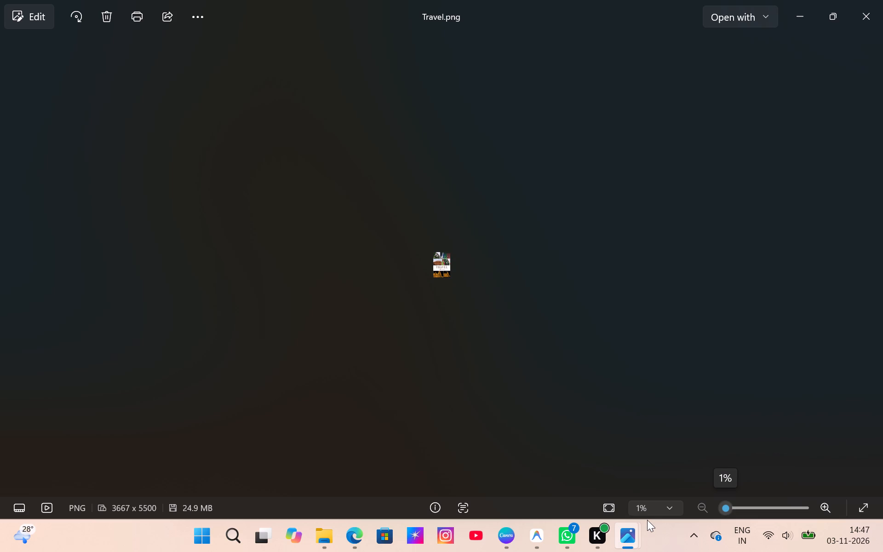
pyautogui.moveTo(647, 520); pyautogui.dragTo(757, 504)
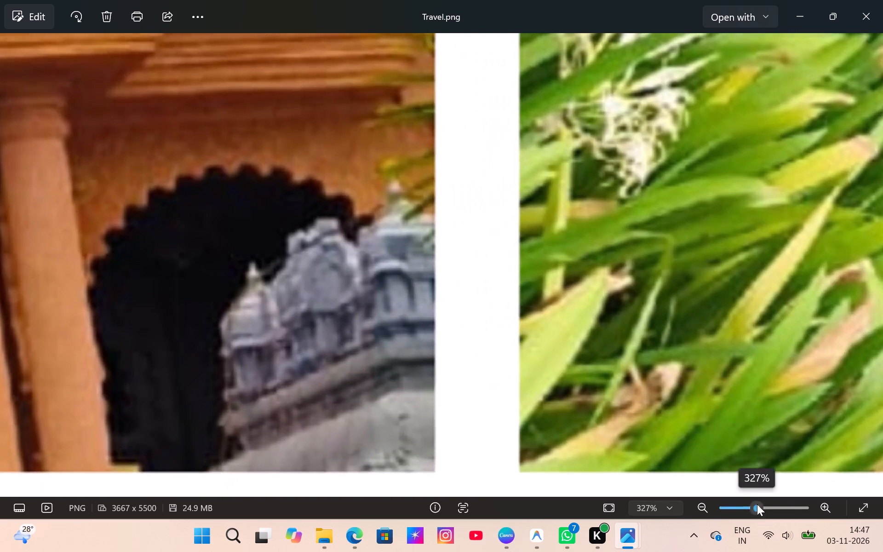
pyautogui.moveTo(757, 504); pyautogui.dragTo(764, 514)
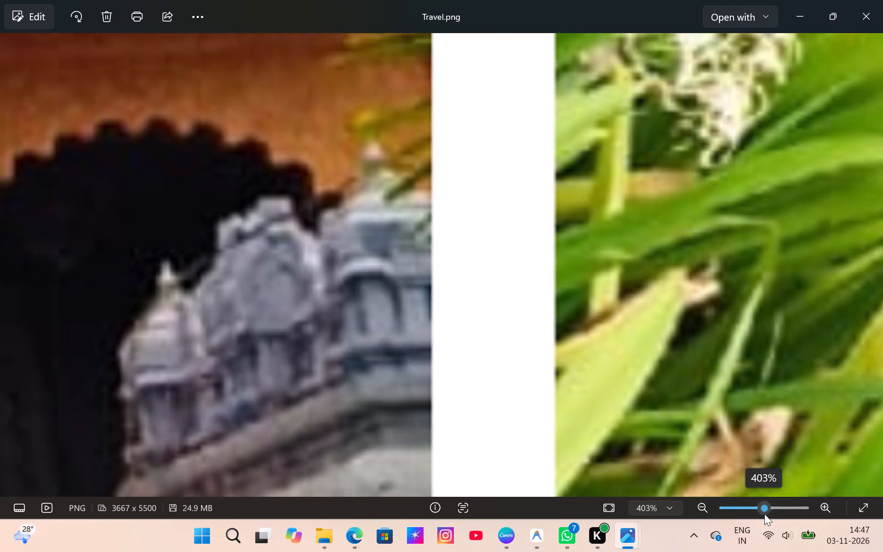
pyautogui.moveTo(764, 514); pyautogui.dragTo(723, 528)
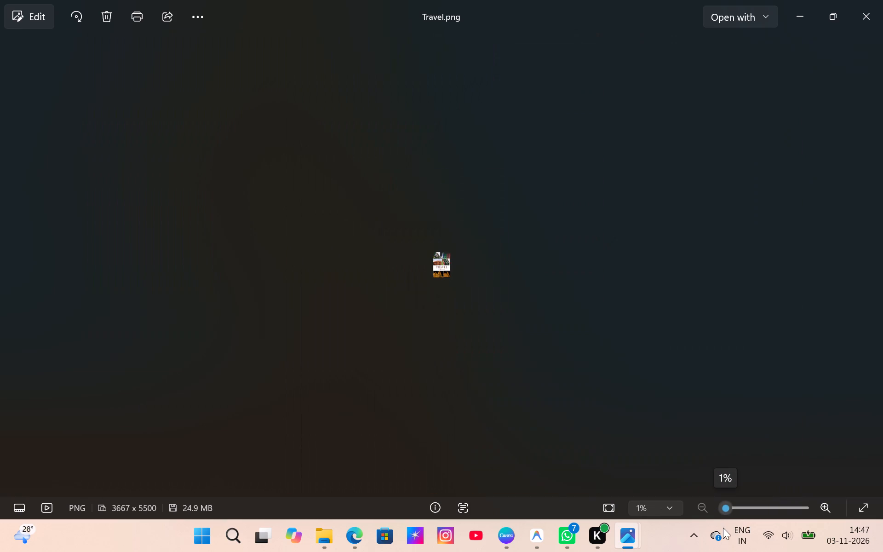
pyautogui.moveTo(723, 528); pyautogui.dragTo(737, 533)
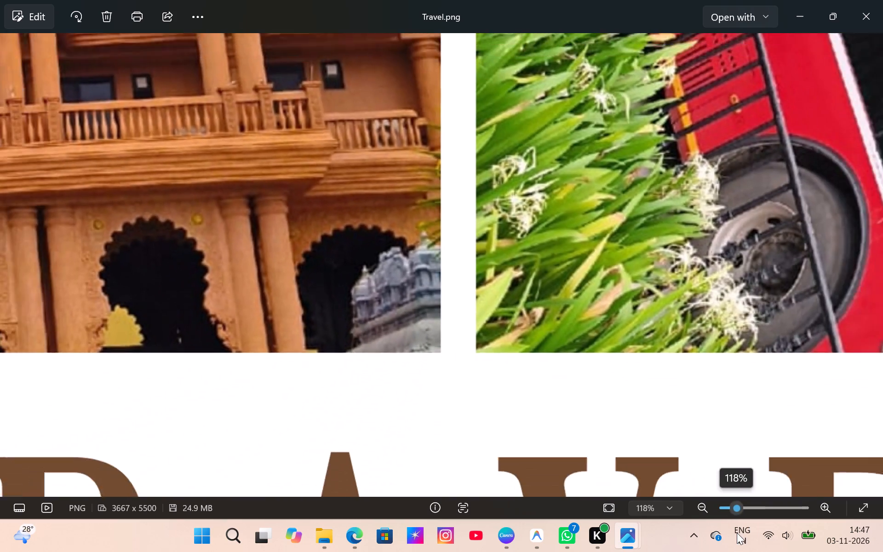
pyautogui.moveTo(737, 533); pyautogui.dragTo(730, 535)
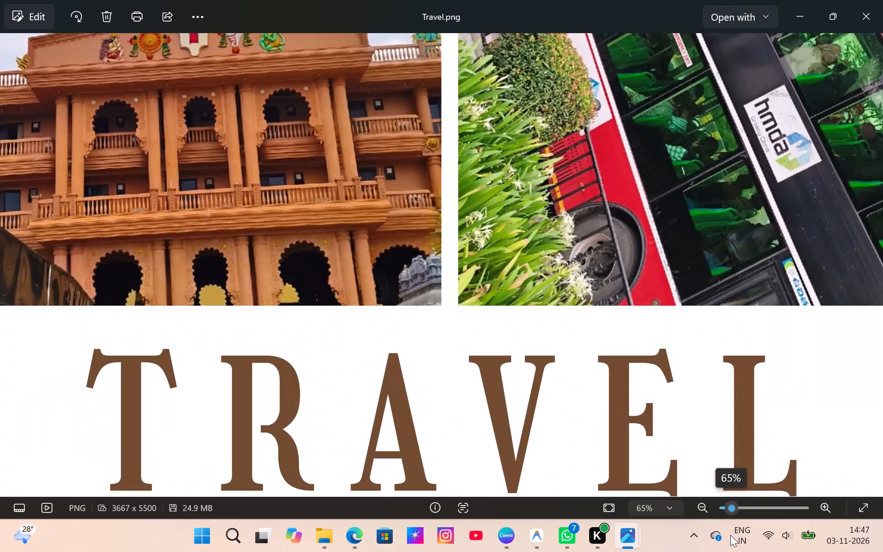
pyautogui.moveTo(730, 535); pyautogui.dragTo(727, 523)
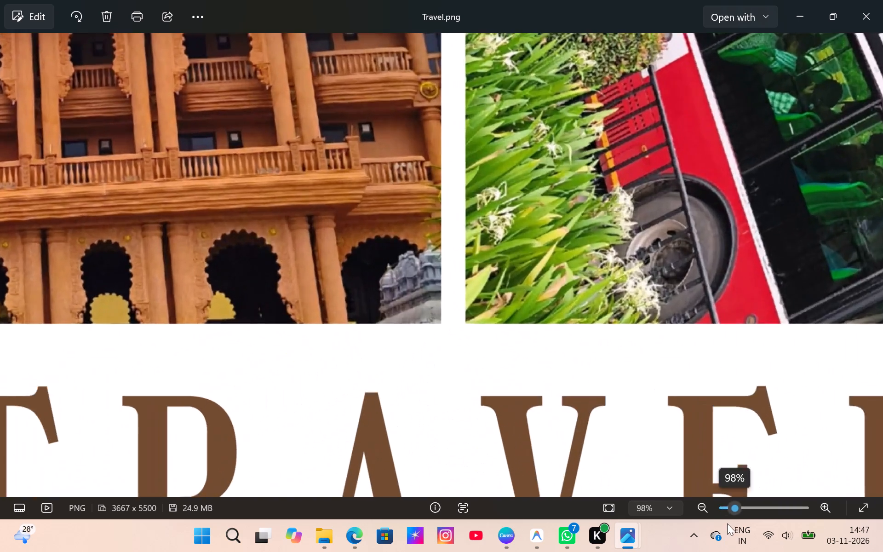
pyautogui.moveTo(727, 523); pyautogui.dragTo(736, 526)
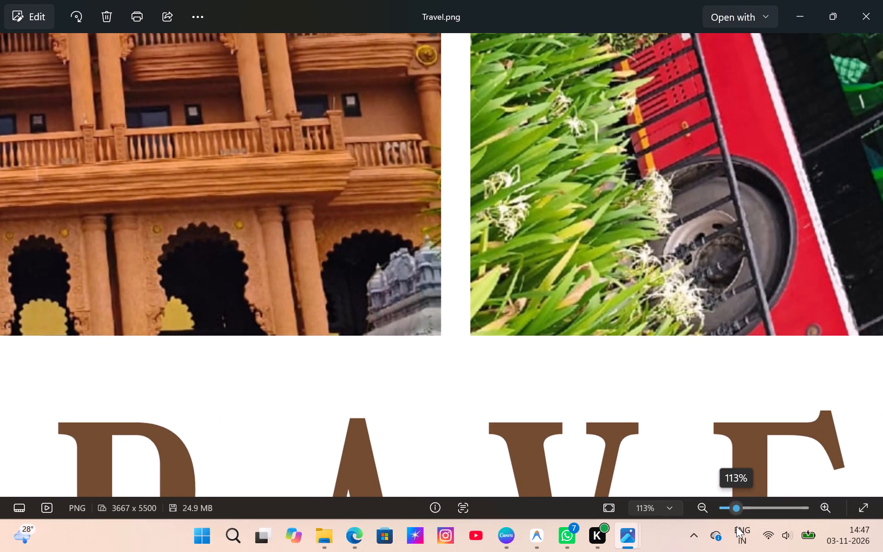
pyautogui.moveTo(736, 526); pyautogui.dragTo(730, 534)
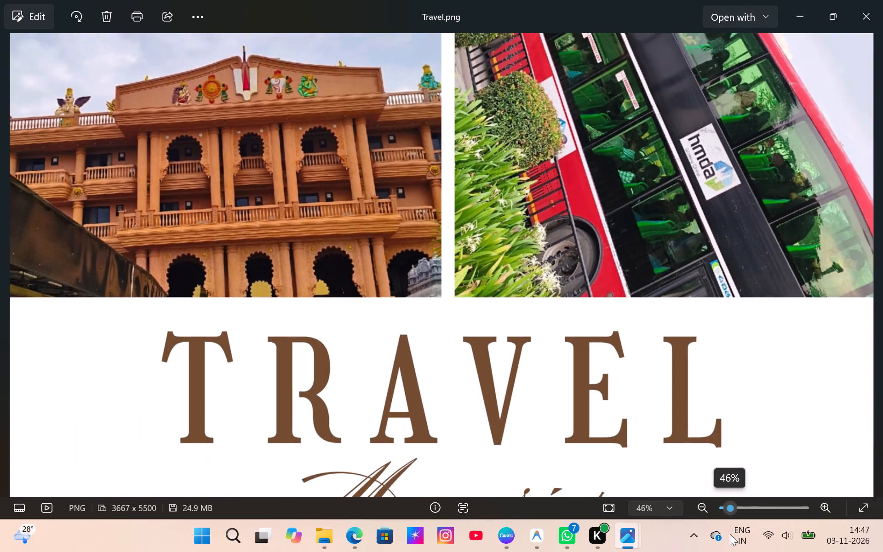
pyautogui.moveTo(730, 534); pyautogui.dragTo(726, 534)
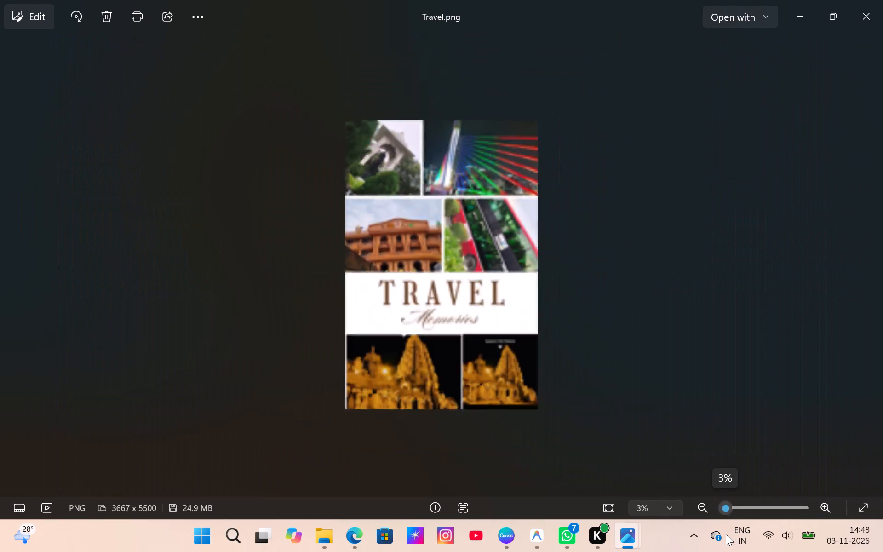
pyautogui.moveTo(726, 534); pyautogui.dragTo(727, 534)
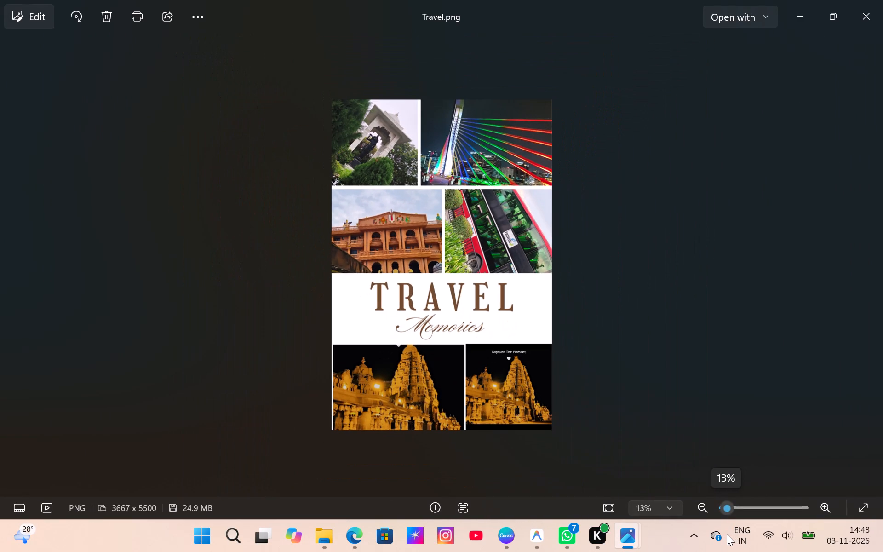
pyautogui.moveTo(727, 534); pyautogui.dragTo(728, 533)
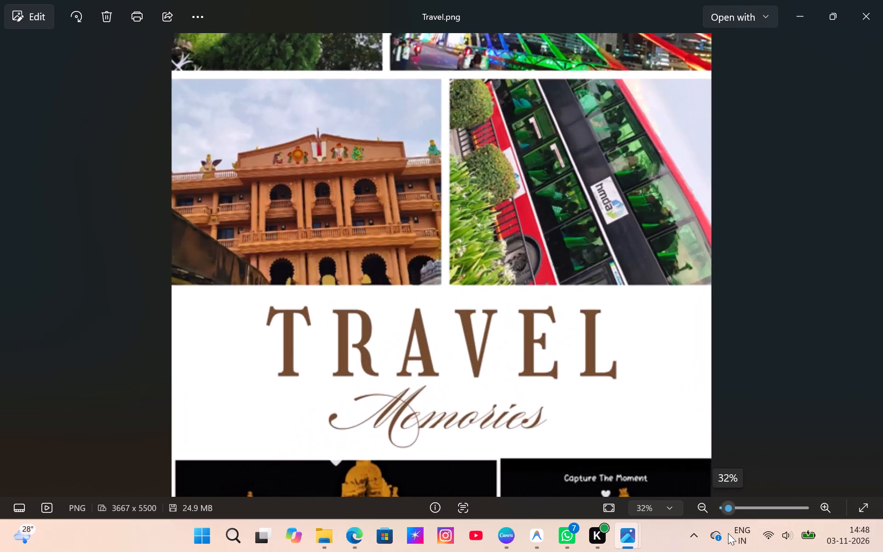
pyautogui.moveTo(728, 533); pyautogui.dragTo(727, 530)
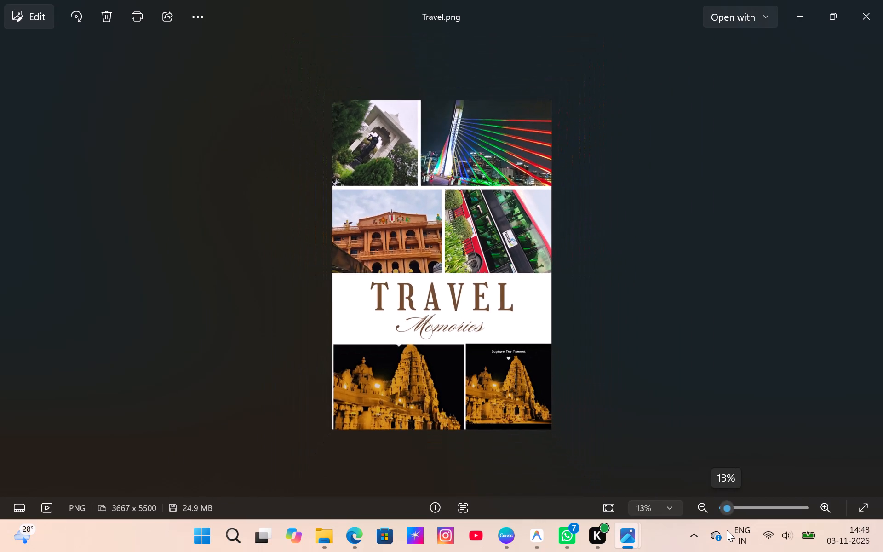
# Examine the exported Travel collage in Photos at different magnifications, from full layout to title and photo details, and minimize the viewer.
pyautogui.moveTo(727, 530); pyautogui.dragTo(727, 525)
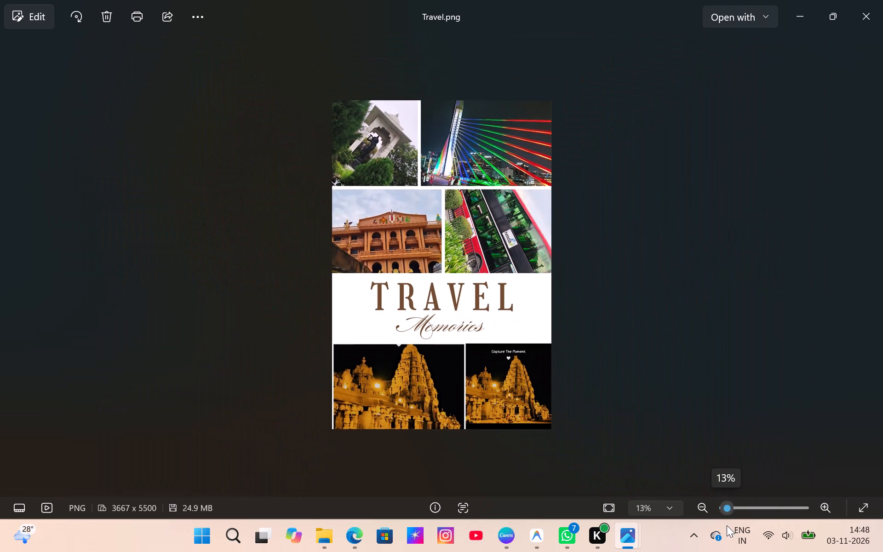
pyautogui.moveTo(727, 525); pyautogui.dragTo(728, 525)
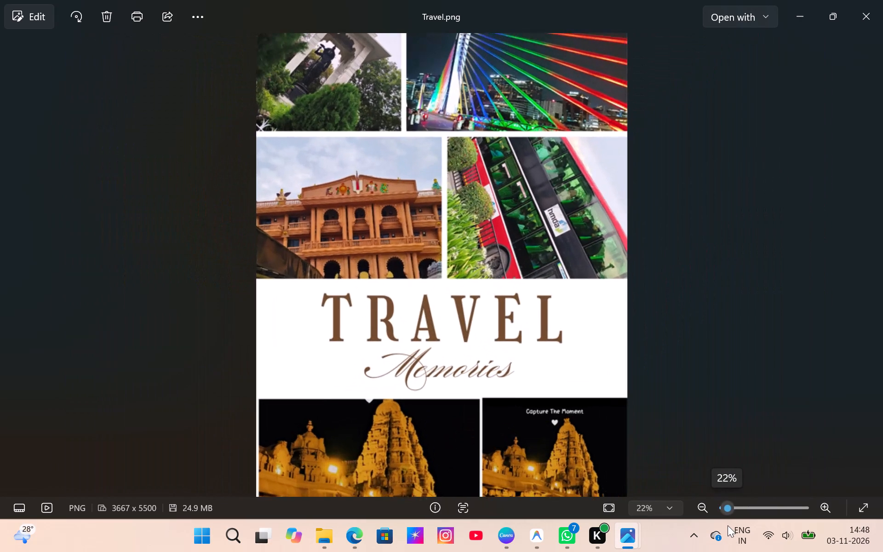
pyautogui.moveTo(728, 525); pyautogui.dragTo(727, 527)
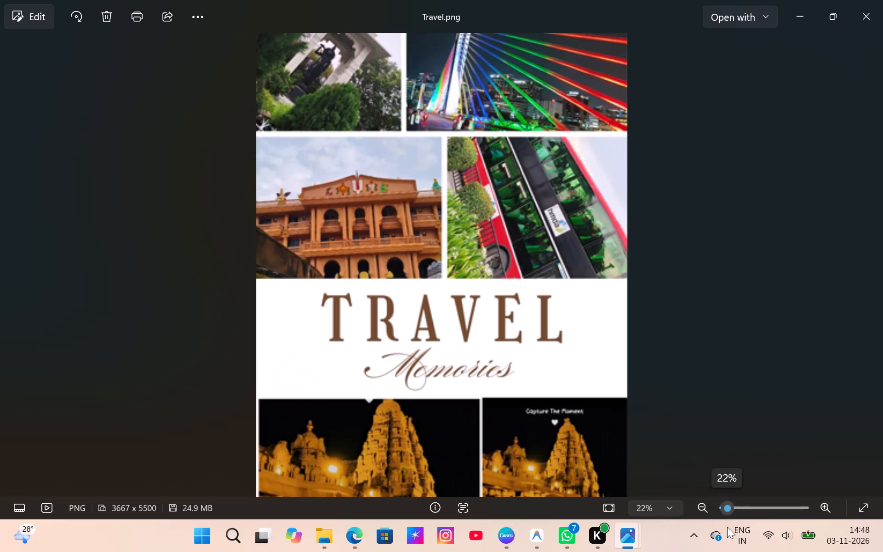
pyautogui.moveTo(727, 527); pyautogui.dragTo(734, 528)
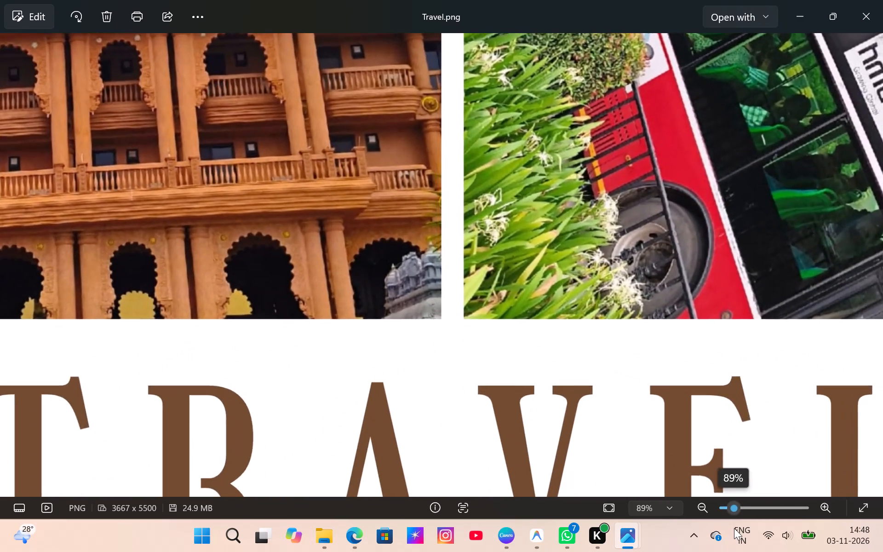
pyautogui.moveTo(734, 528); pyautogui.dragTo(728, 541)
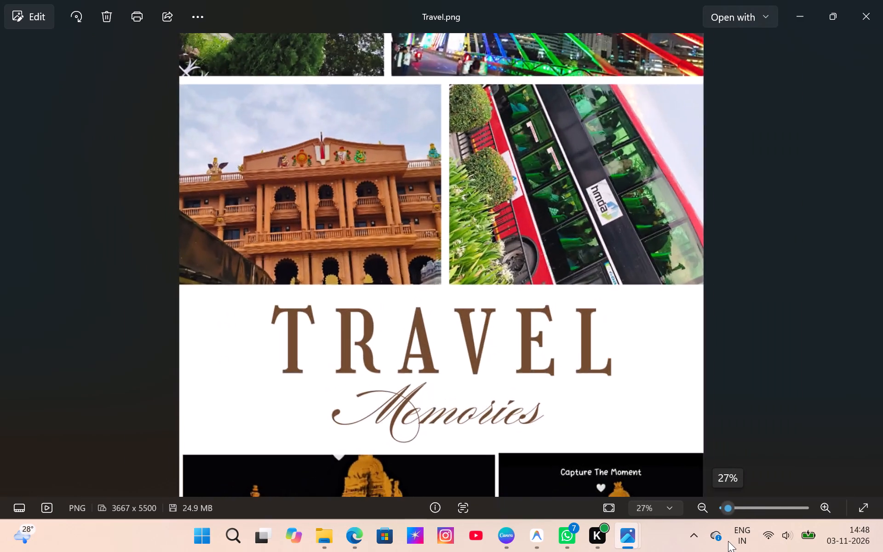
pyautogui.moveTo(728, 541); pyautogui.dragTo(727, 541)
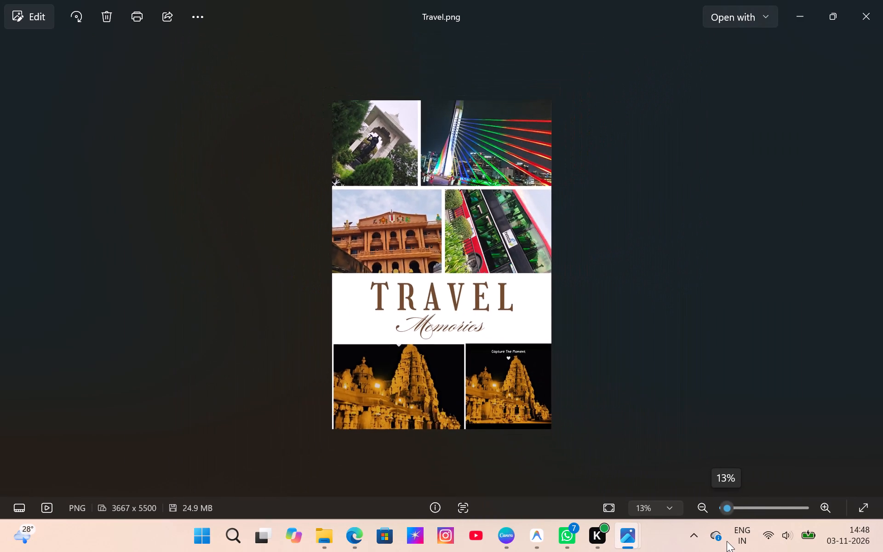
pyautogui.moveTo(727, 541); pyautogui.dragTo(727, 542)
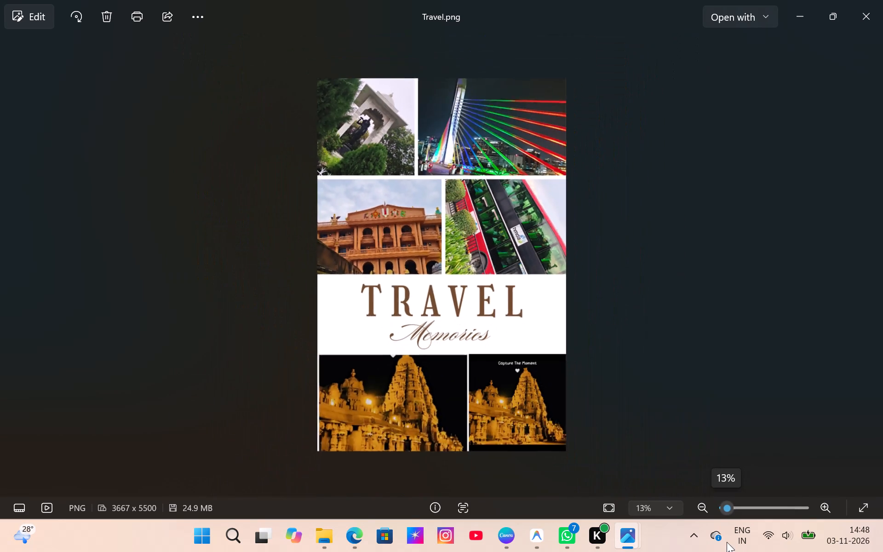
pyautogui.moveTo(727, 542); pyautogui.dragTo(524, 545)
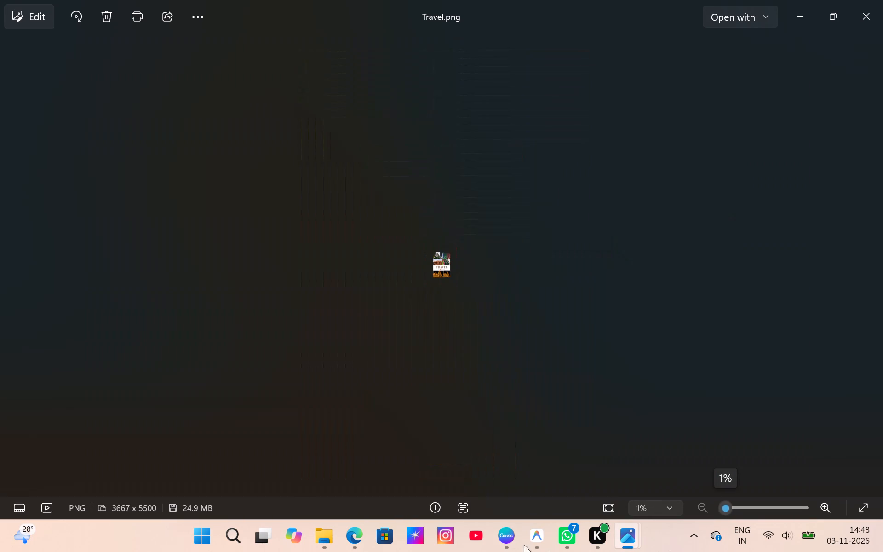
pyautogui.moveTo(524, 545); pyautogui.dragTo(520, 545)
pyautogui.click(801, 16)
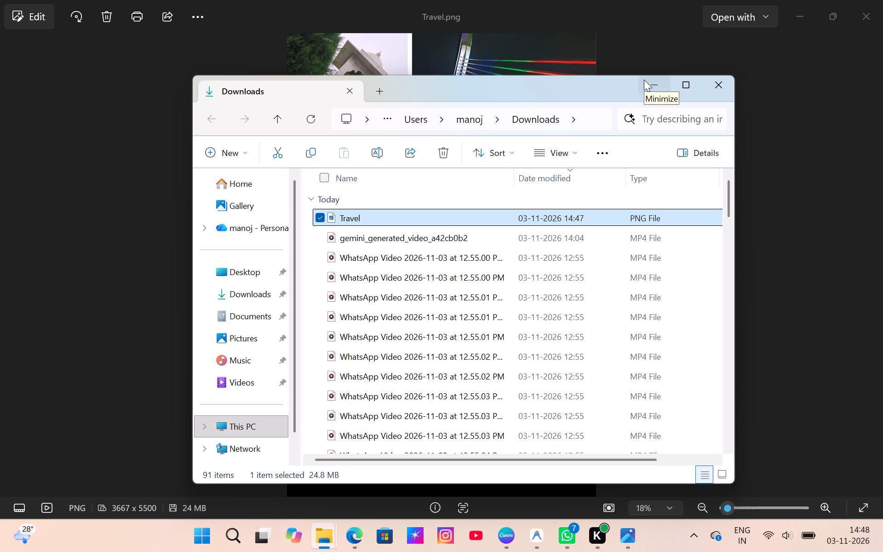
# Reopen the Travel PNG from Downloads for another check, and close the open image viewers and the Downloads window.
pyautogui.doubleClick(430, 222)
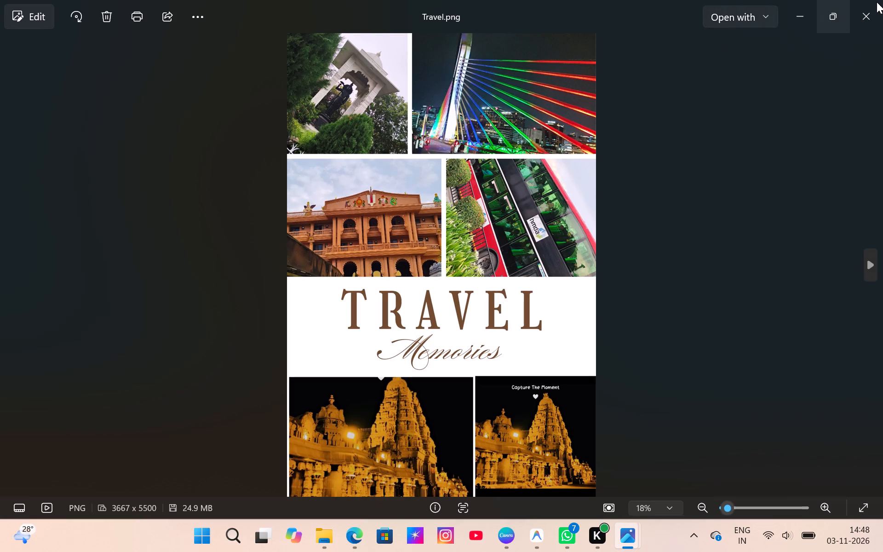
pyautogui.click(882, 0)
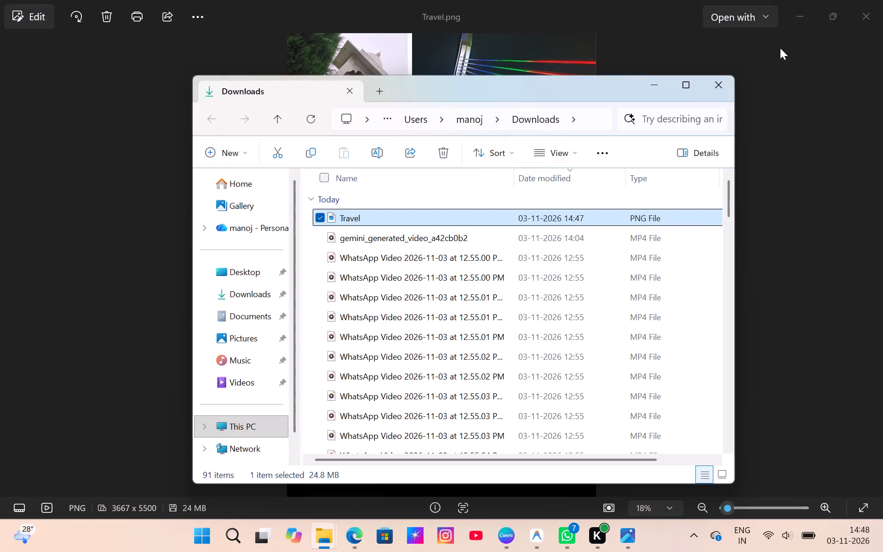
pyautogui.click(857, 9)
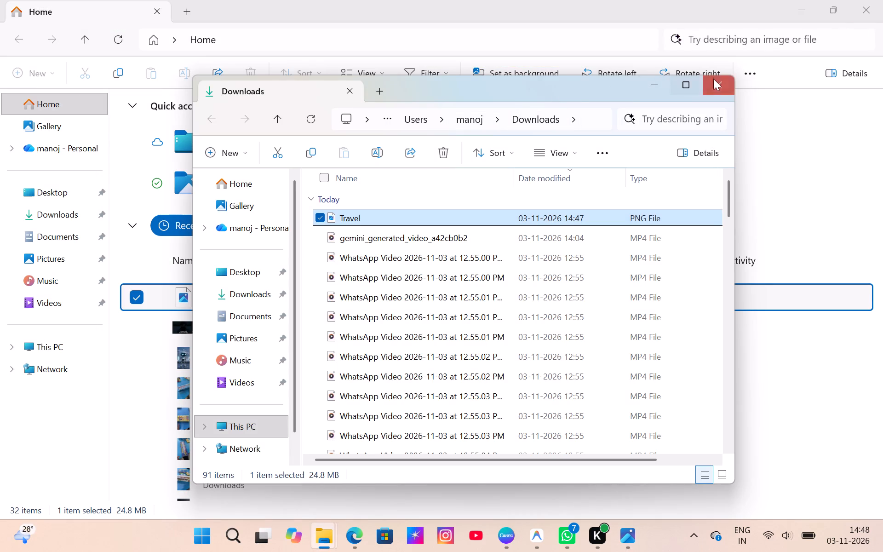
pyautogui.click(716, 79)
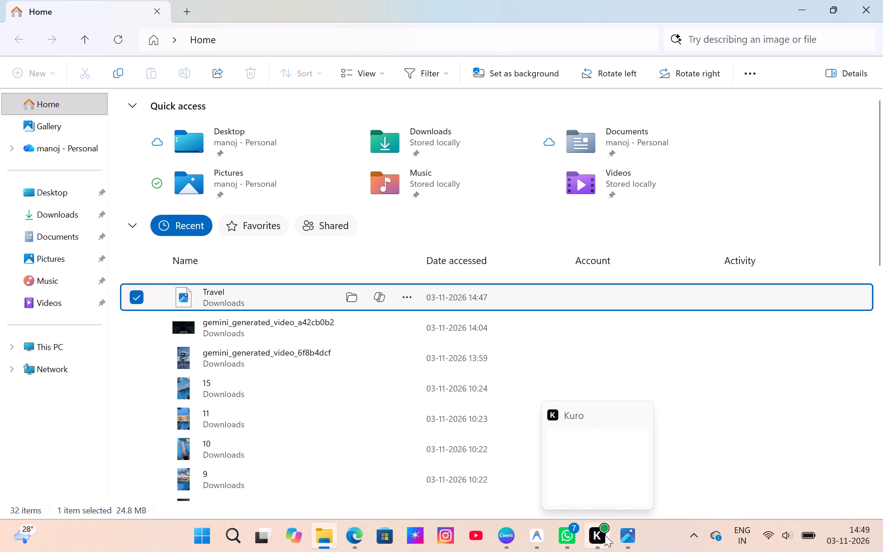
# Switch to the Travel photo collage in Canva and look through the templates similar to the Brown Neutral Modern Travel Memories one.
pyautogui.click(510, 536)
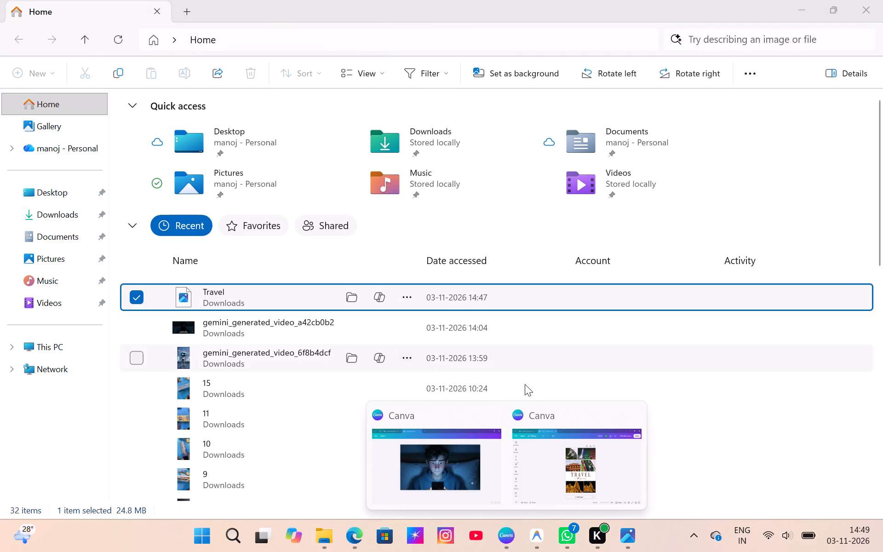
pyautogui.click(580, 457)
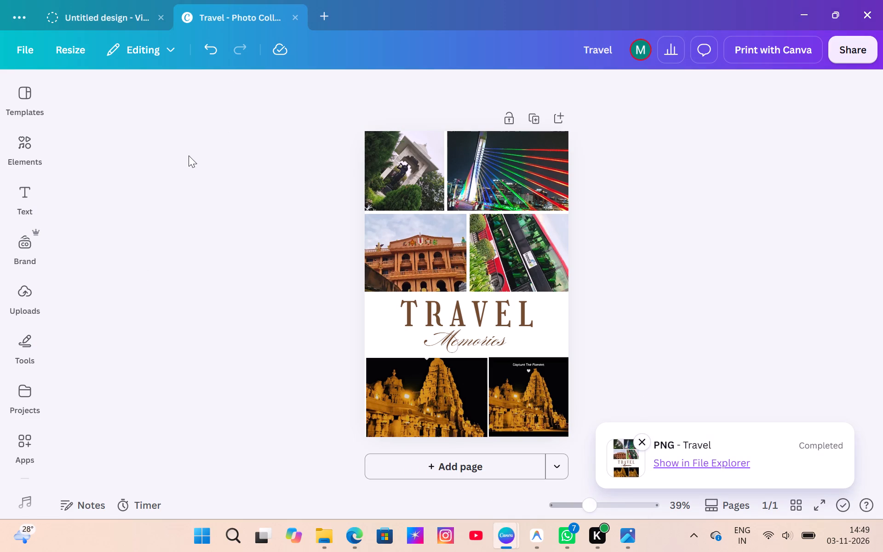
pyautogui.click(11, 94)
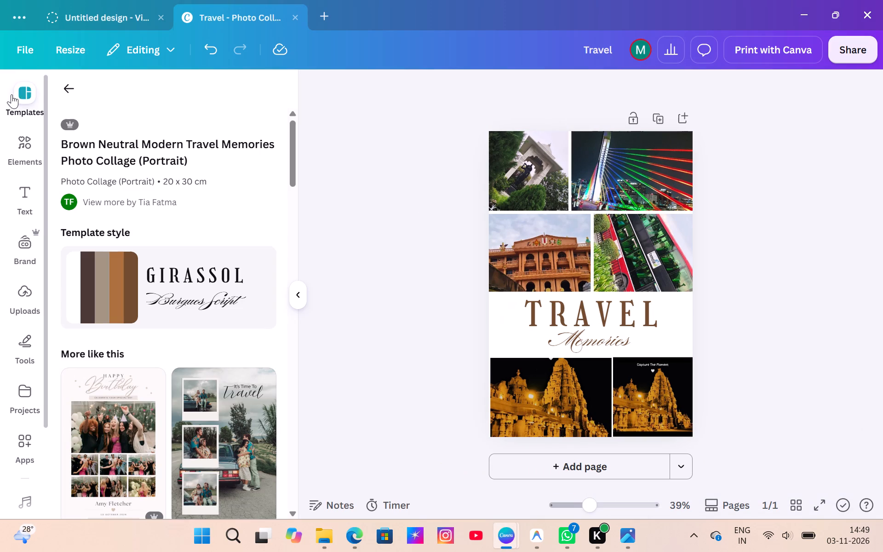
pyautogui.scroll(-9, 150, 217)
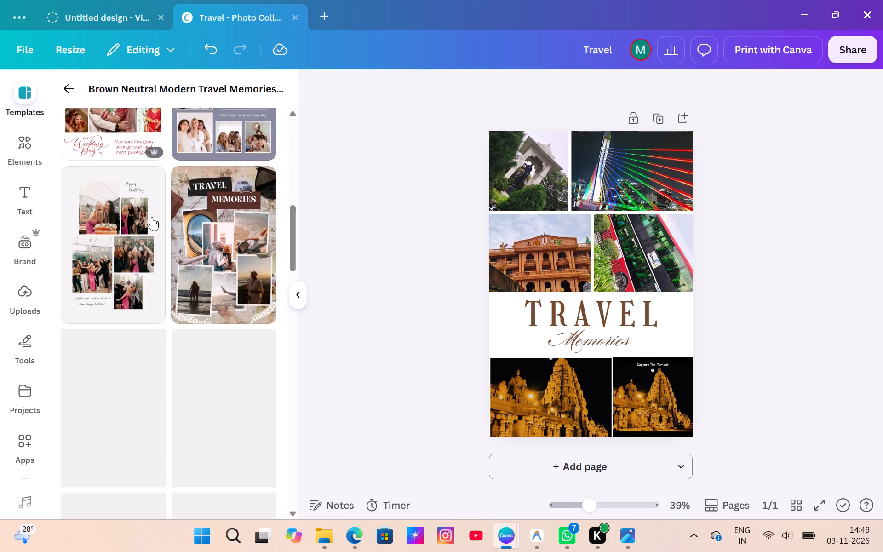
pyautogui.scroll(-3, 153, 212)
pyautogui.scroll(19, 153, 211)
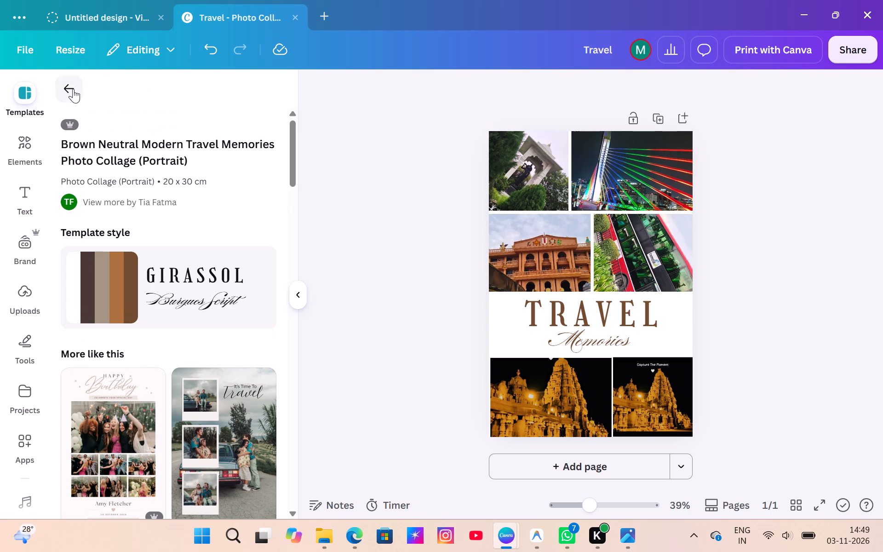
# Return to the full Photo Collage (Portrait) template library and search it for travel.
pyautogui.click(73, 89)
pyautogui.click(132, 108)
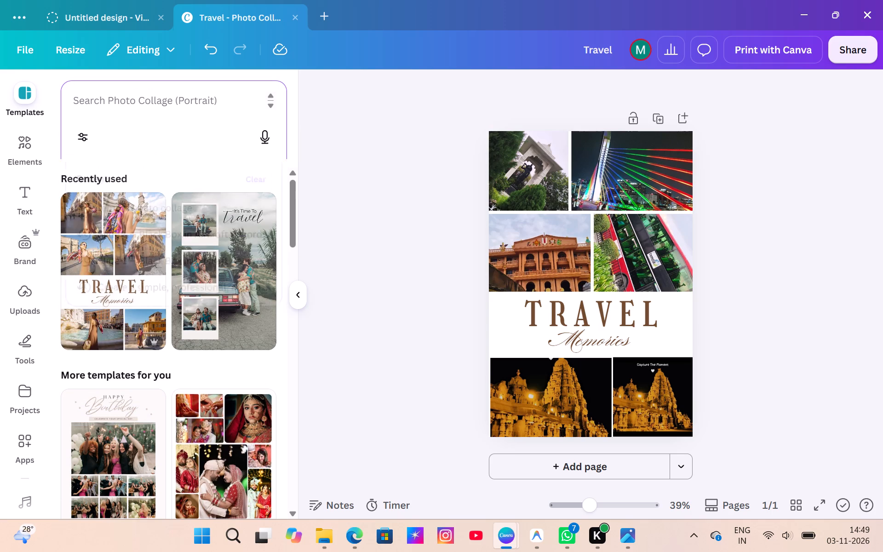
pyautogui.write('tra')
pyautogui.write('ve')
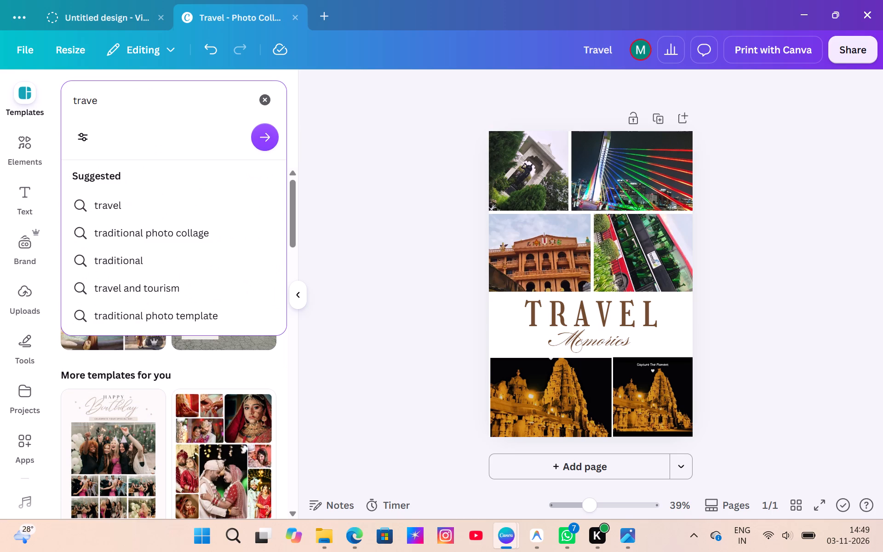
pyautogui.click(139, 212)
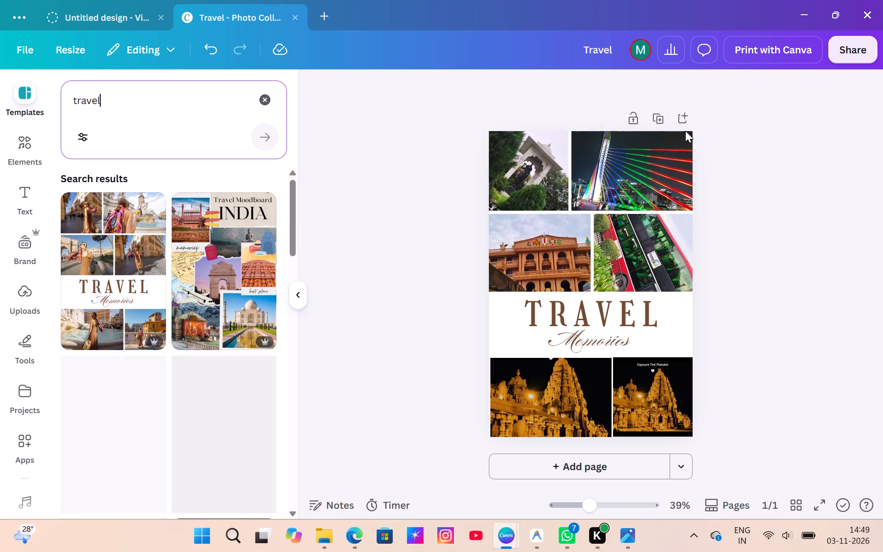
# Apply the Beige Brown Refined Scrapbook Travel Journey Photo Collage template with the Turkey theme to the page, and select its background.
pyautogui.scroll(-4, 174, 356)
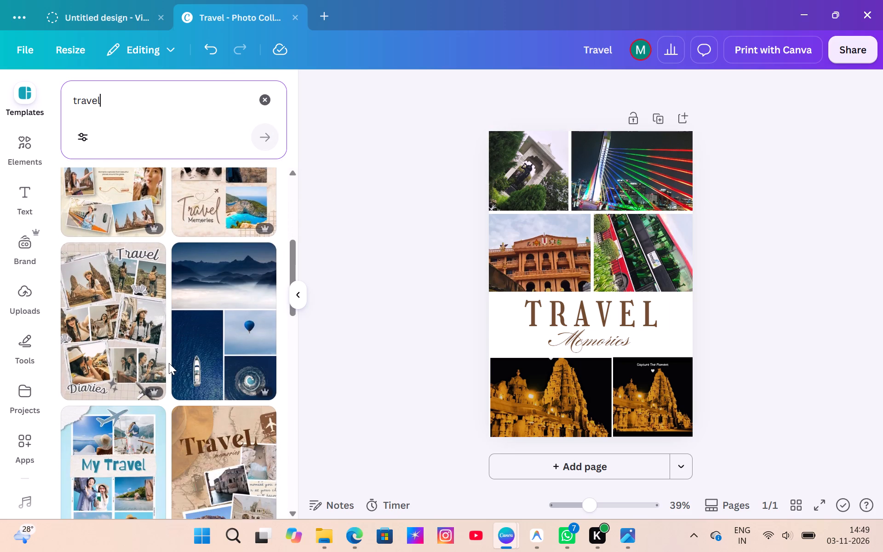
pyautogui.scroll(-5, 169, 364)
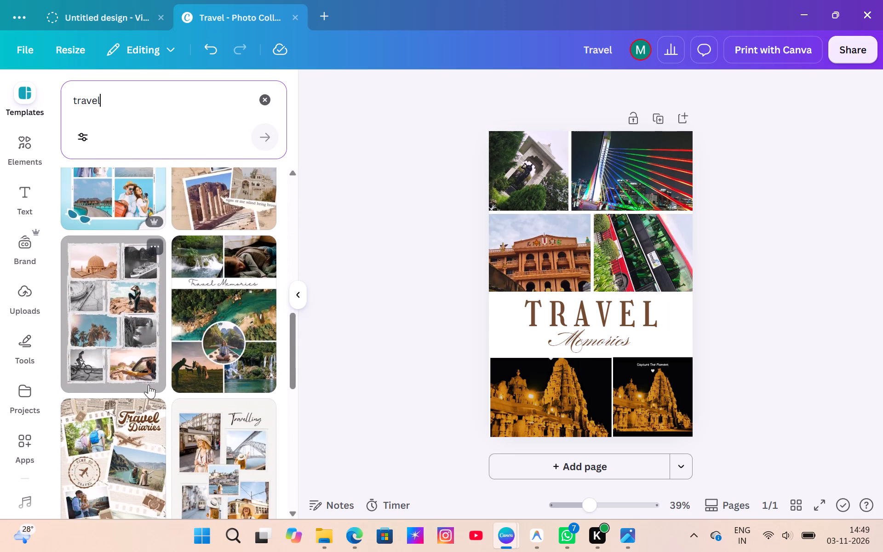
pyautogui.scroll(-7, 149, 385)
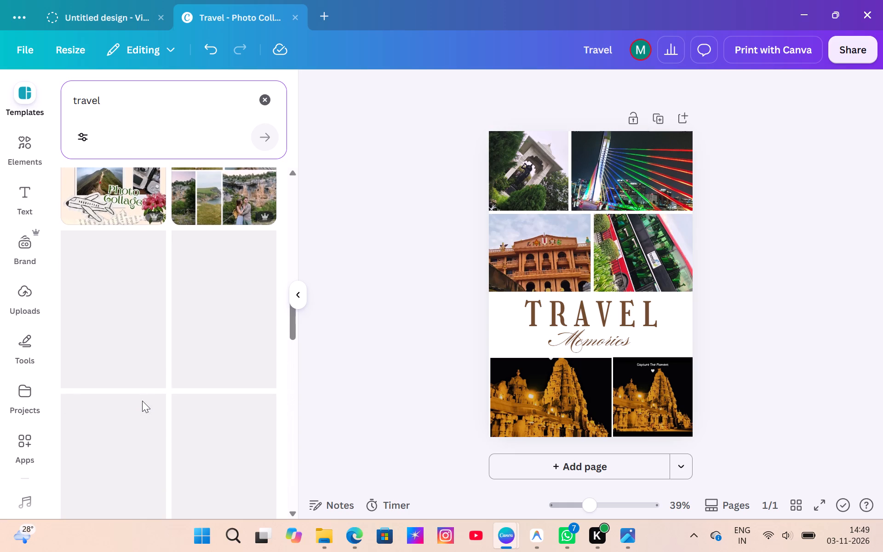
pyautogui.scroll(-1, 92, 405)
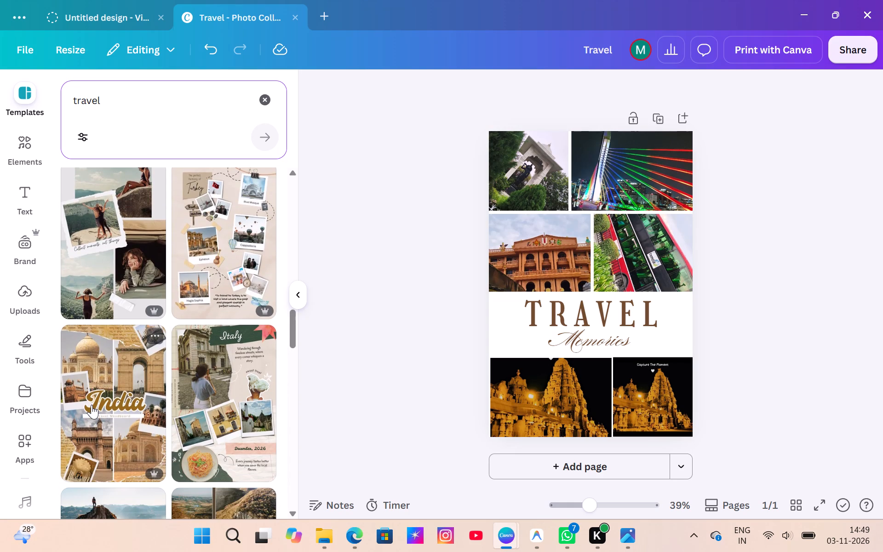
pyautogui.click(210, 281)
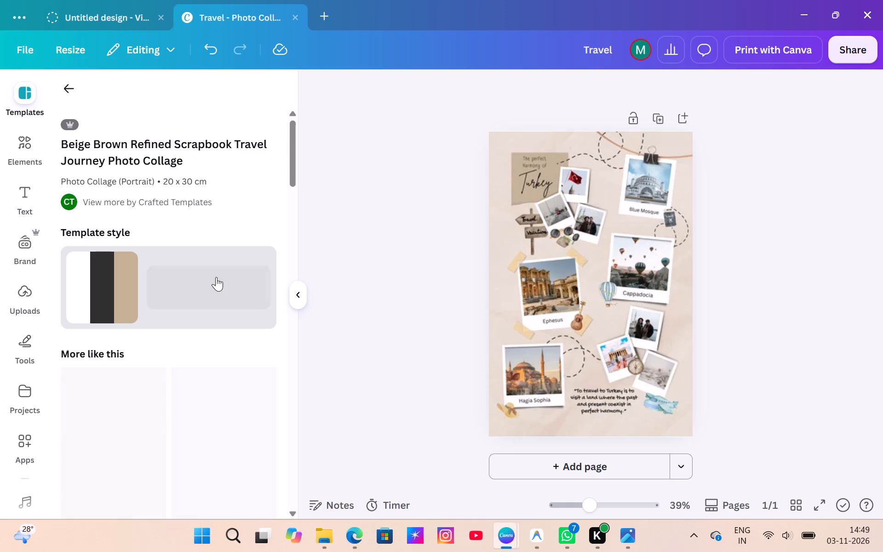
pyautogui.click(615, 217)
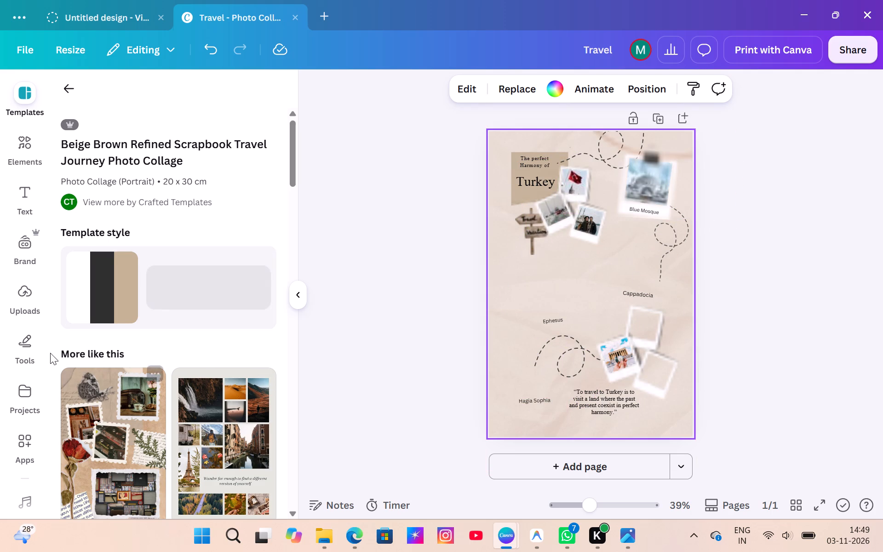
# Go back to the travel template results and browse further collage layouts.
pyautogui.click(62, 76)
pyautogui.scroll(-1, 156, 226)
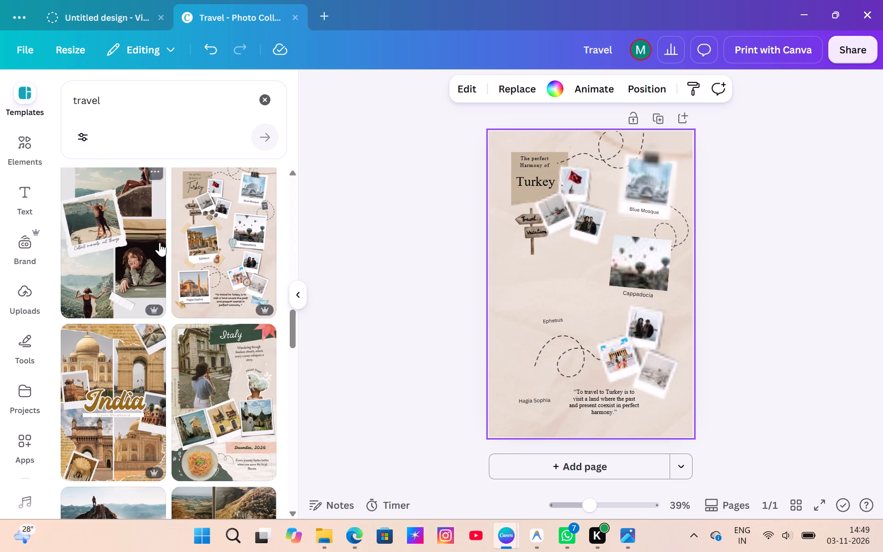
pyautogui.scroll(-1, 160, 242)
pyautogui.scroll(2, 161, 264)
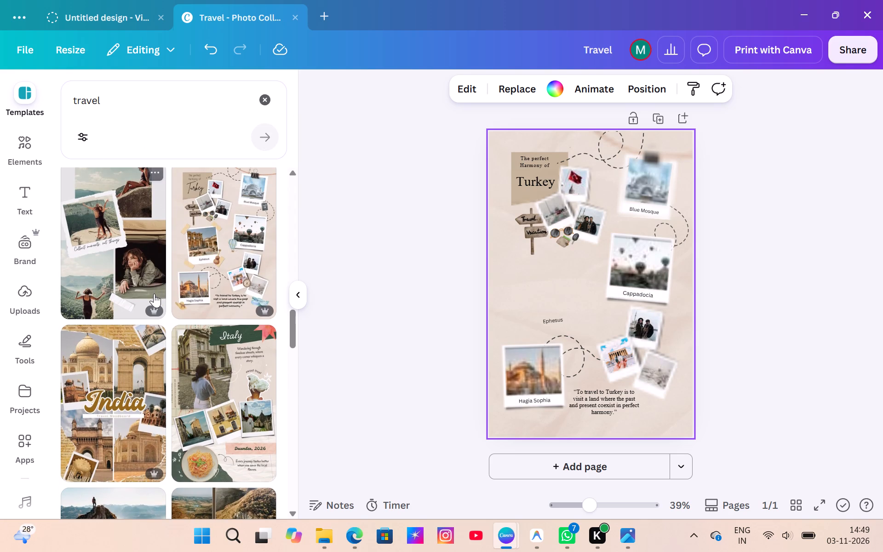
pyautogui.scroll(-10, 154, 293)
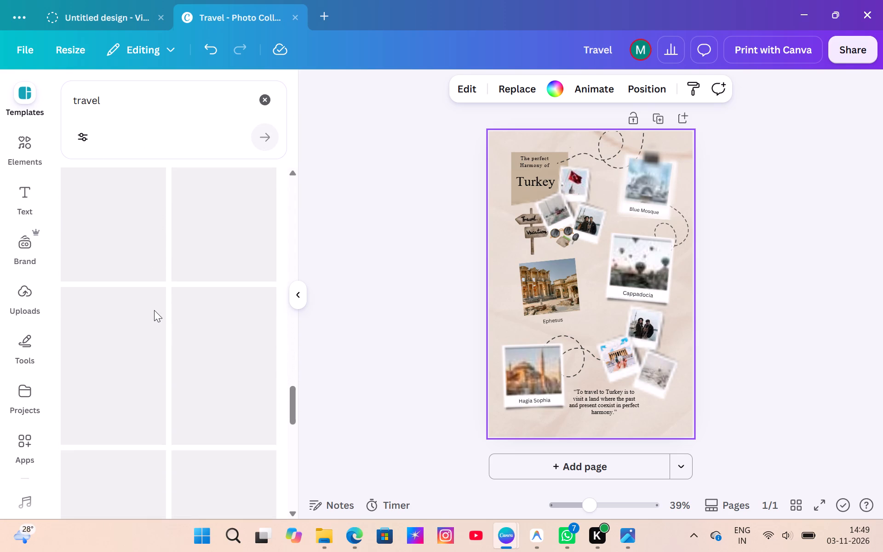
pyautogui.scroll(2, 154, 310)
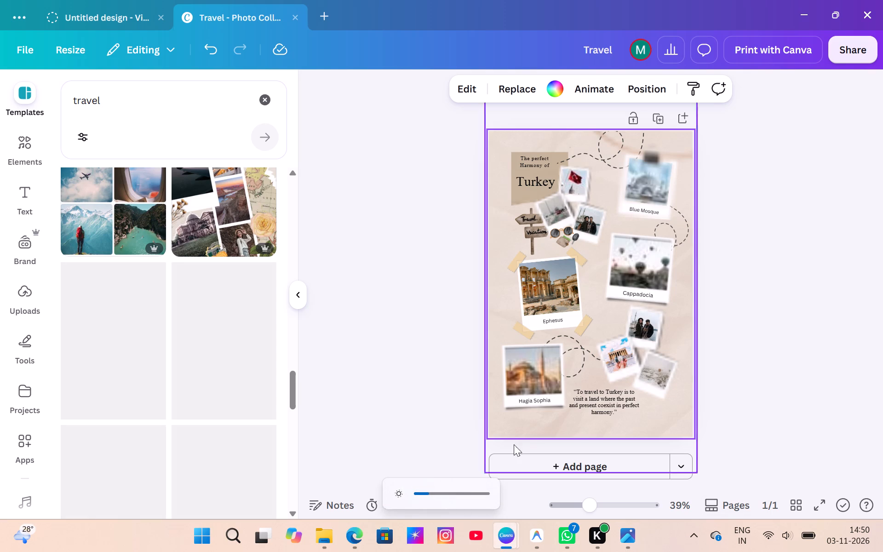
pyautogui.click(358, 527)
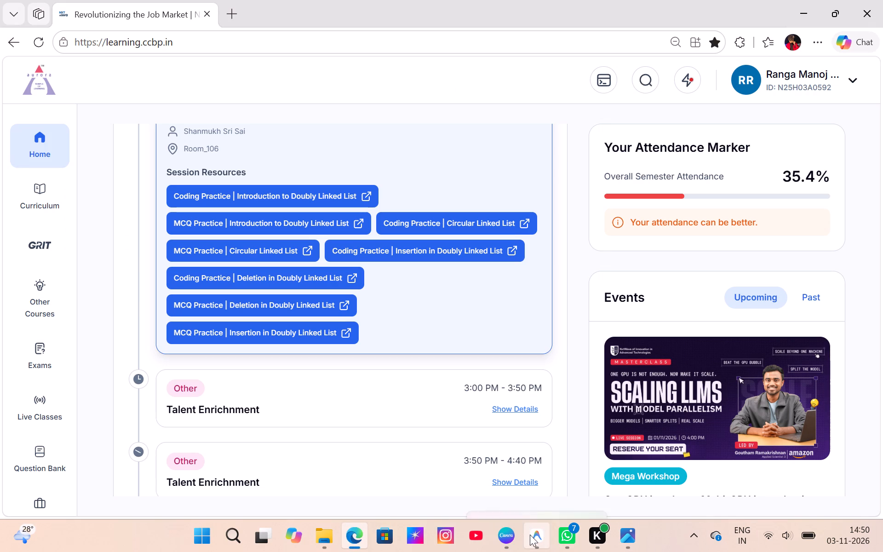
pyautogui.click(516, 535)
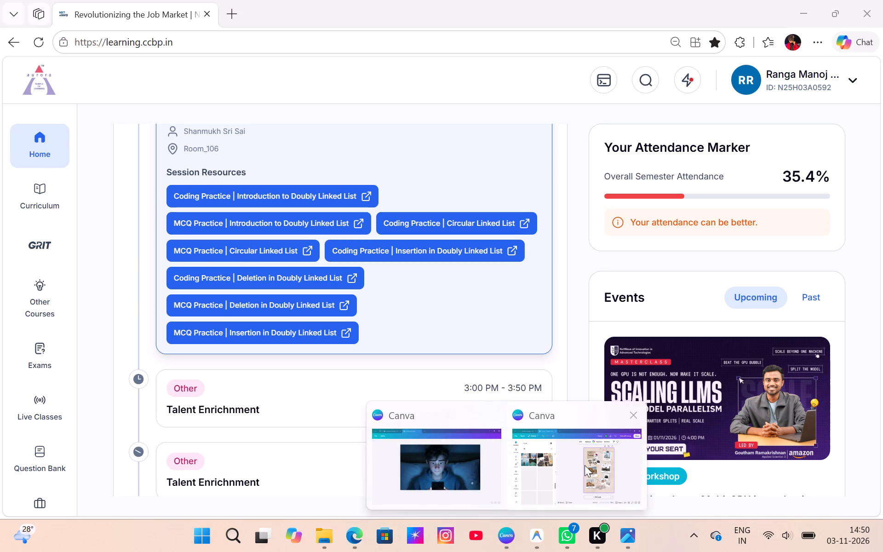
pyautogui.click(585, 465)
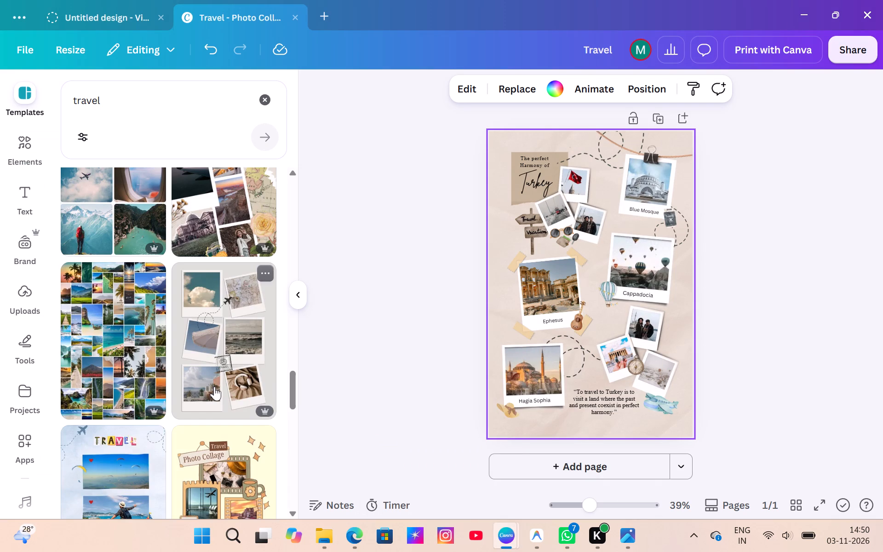
# Browse further down the travel template results for other photo collage and scrapbook layouts.
pyautogui.scroll(-3, 214, 386)
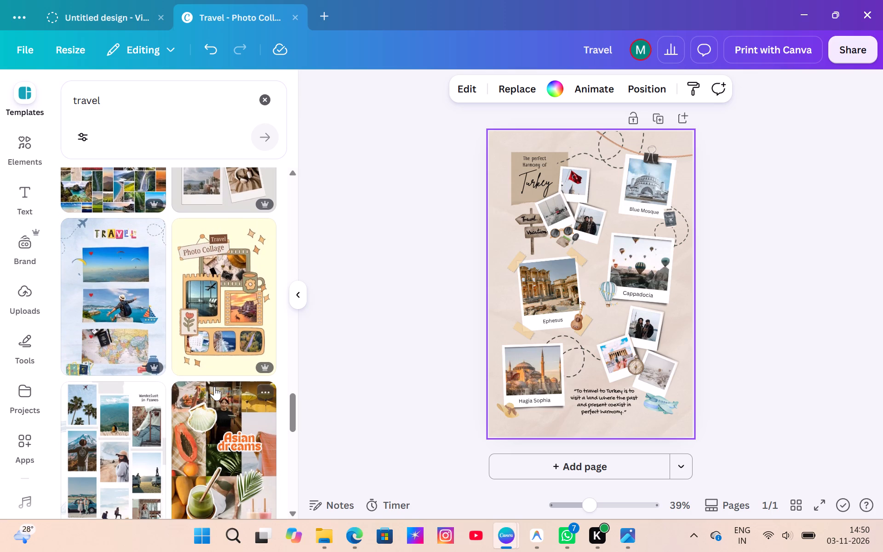
pyautogui.scroll(-2, 214, 386)
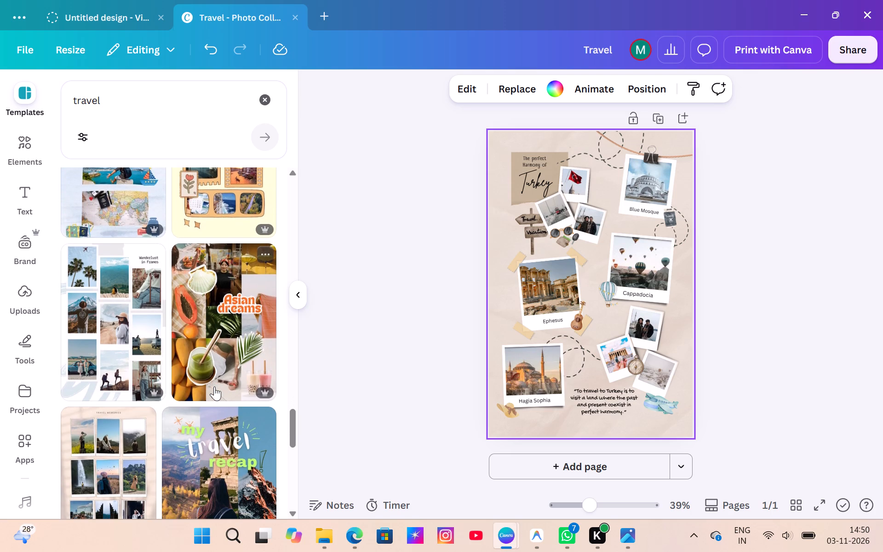
pyautogui.scroll(-2, 214, 386)
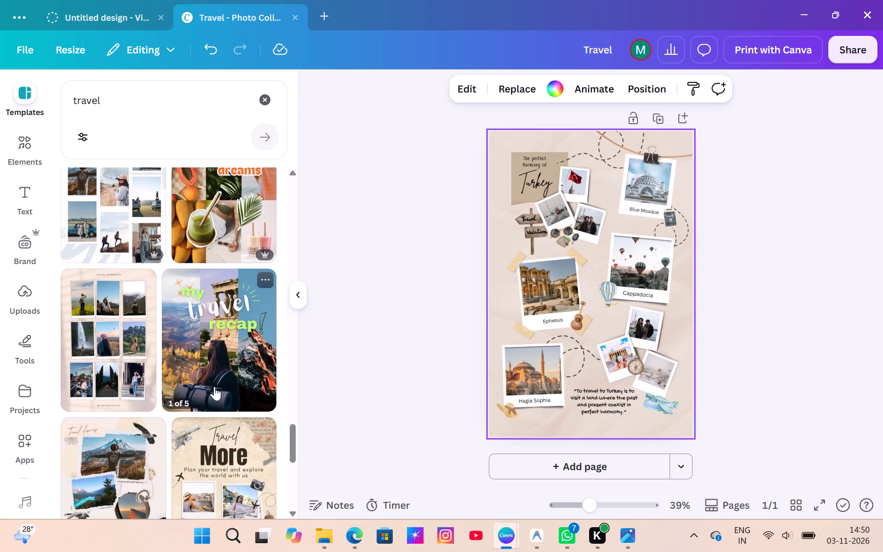
pyautogui.scroll(-4, 214, 386)
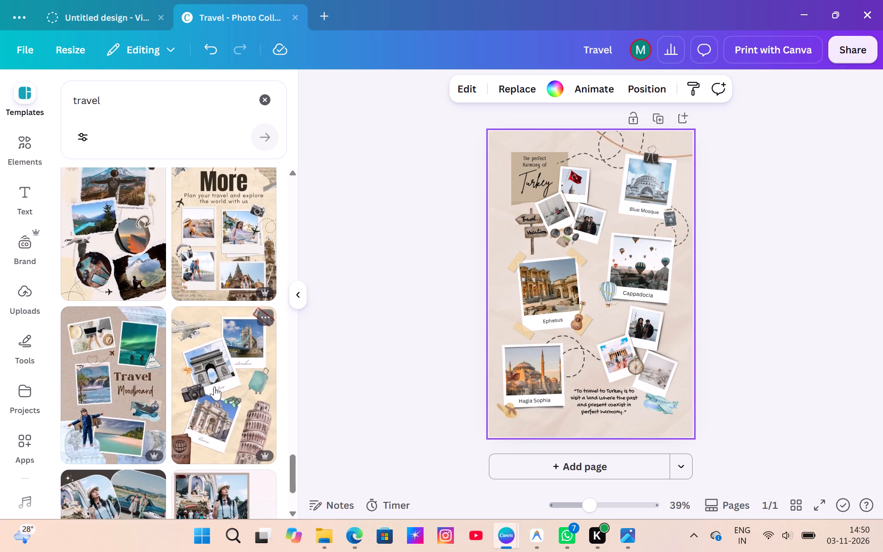
pyautogui.scroll(-3, 214, 386)
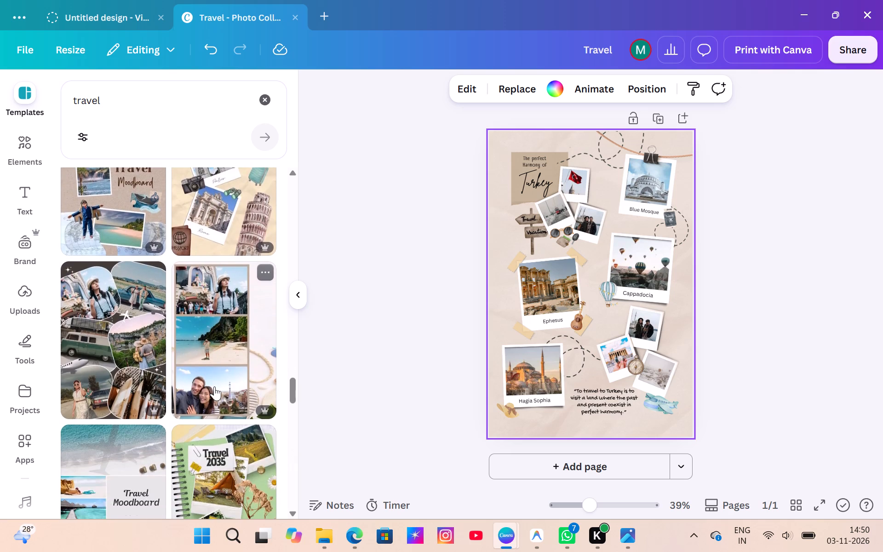
pyautogui.scroll(-8, 214, 386)
pyautogui.scroll(1, 214, 386)
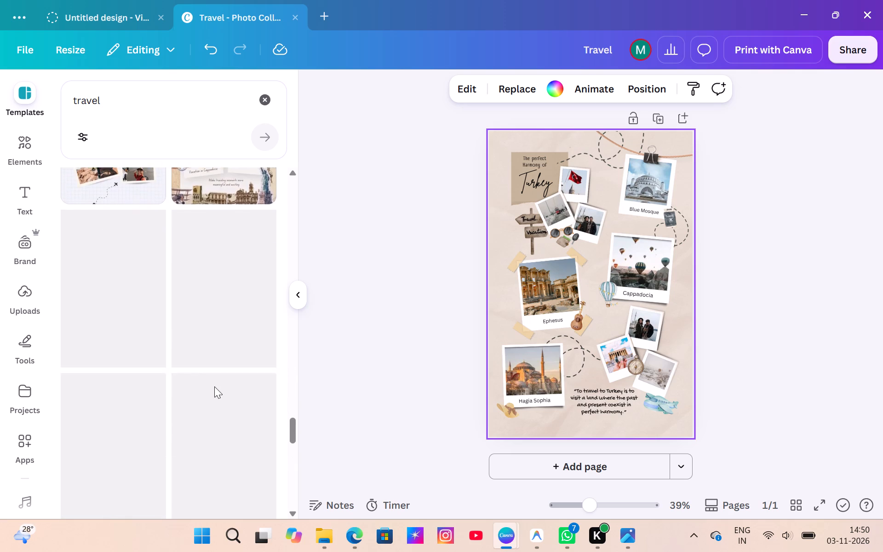
# Clear the travel search and search the Photo Collage (Portrait) templates for the suggested term potrait.
pyautogui.click(264, 94)
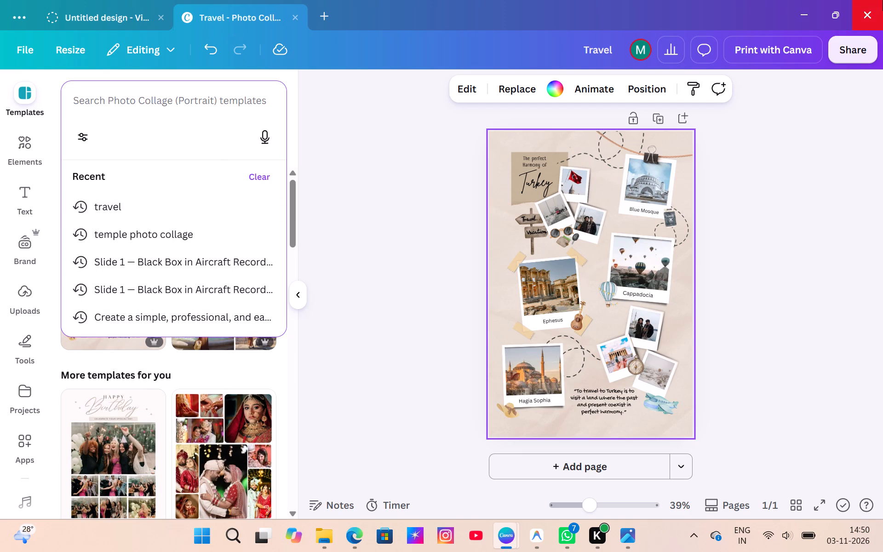
pyautogui.click(642, 47)
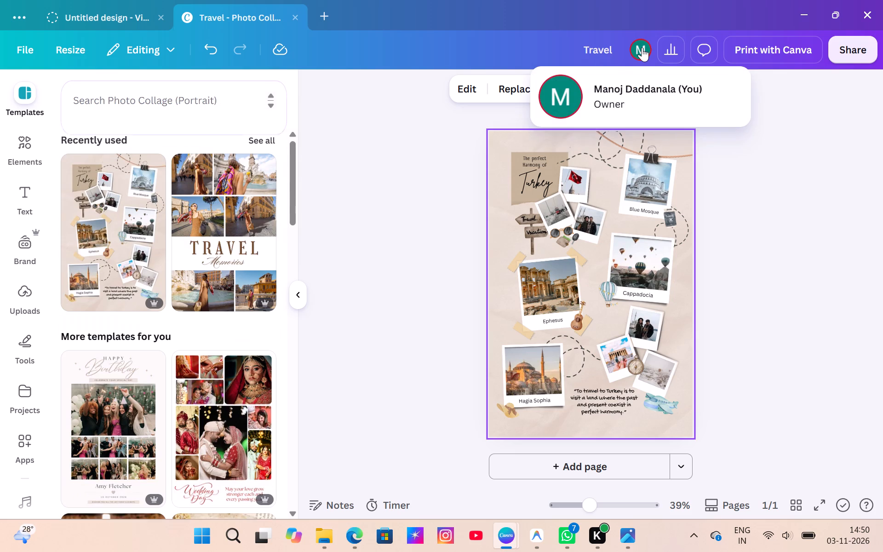
pyautogui.click(404, 146)
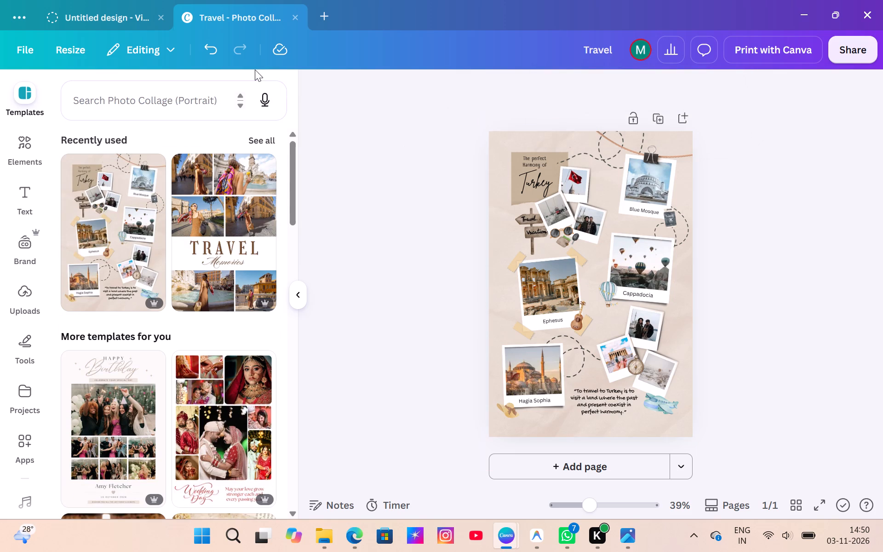
pyautogui.click(210, 103)
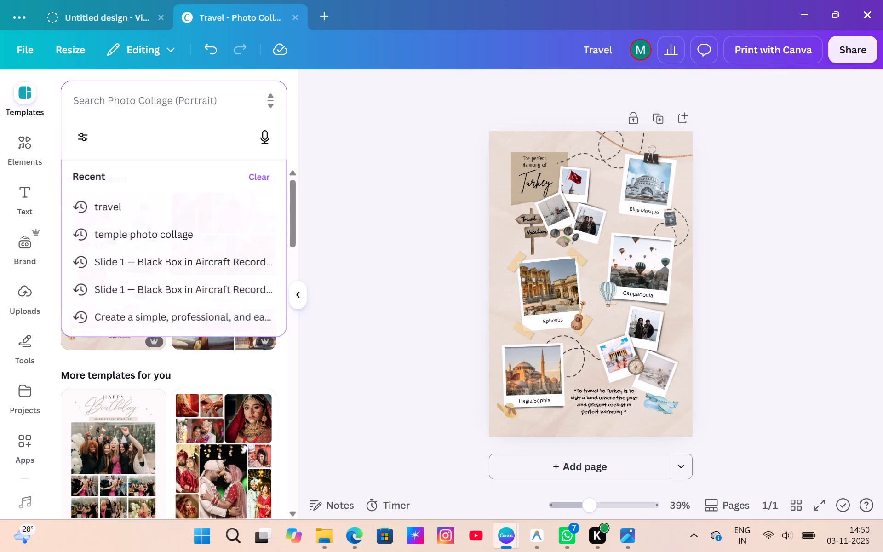
pyautogui.write('potrat')
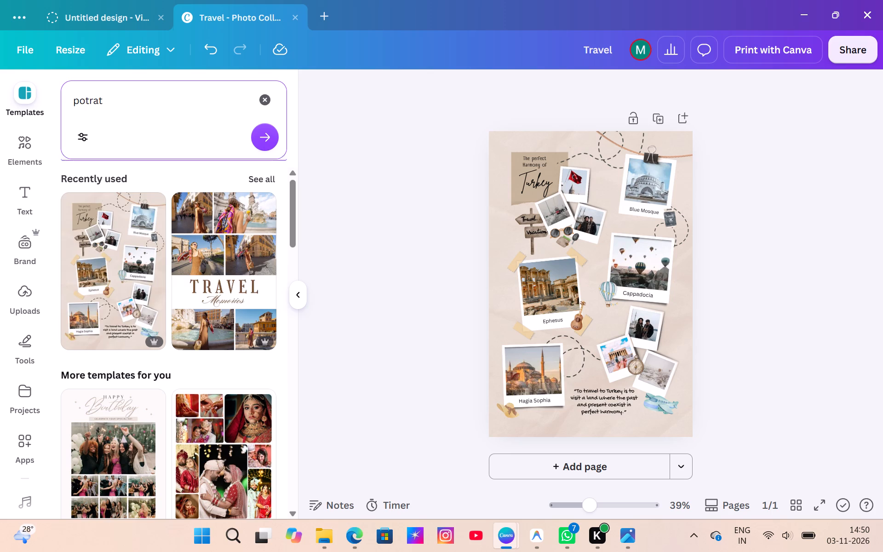
pyautogui.press('BackSpace')
pyautogui.press('BackSpace')
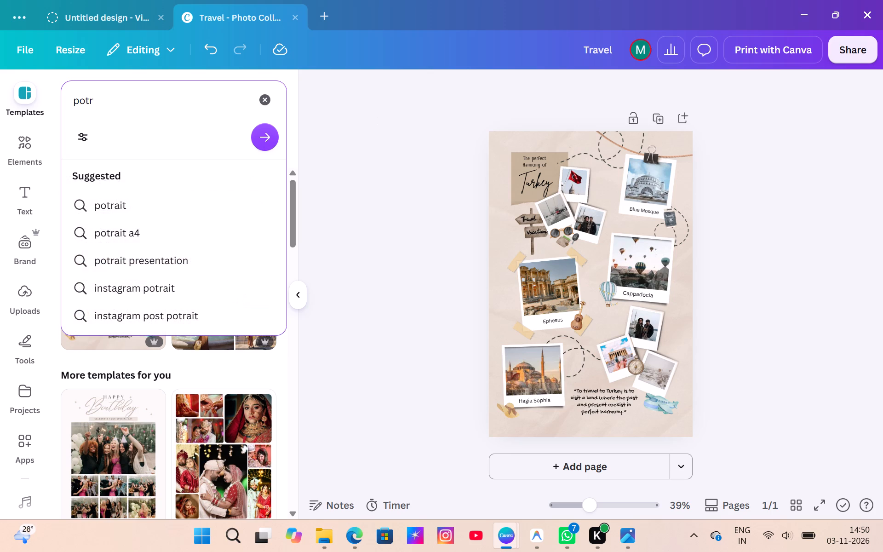
pyautogui.click(177, 210)
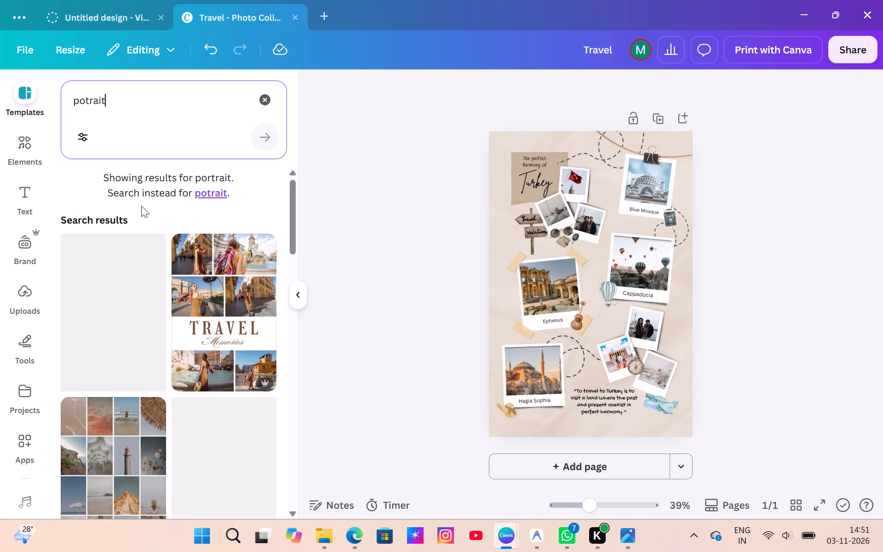
# Apply the Monochrome Simple Fashion Photo Collage template to the page.
pyautogui.scroll(-1, 139, 232)
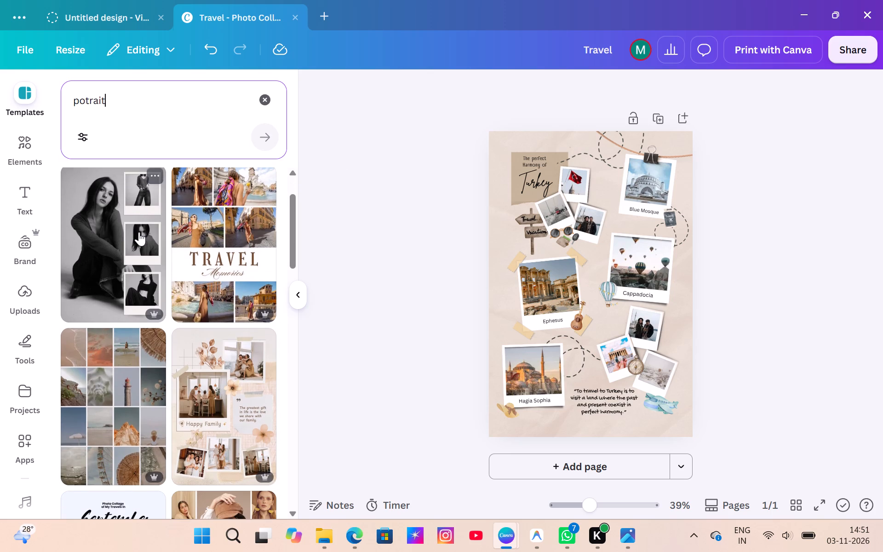
pyautogui.click(109, 245)
# Delete the large black-and-white portrait photo that forms the page background.
pyautogui.click(572, 268)
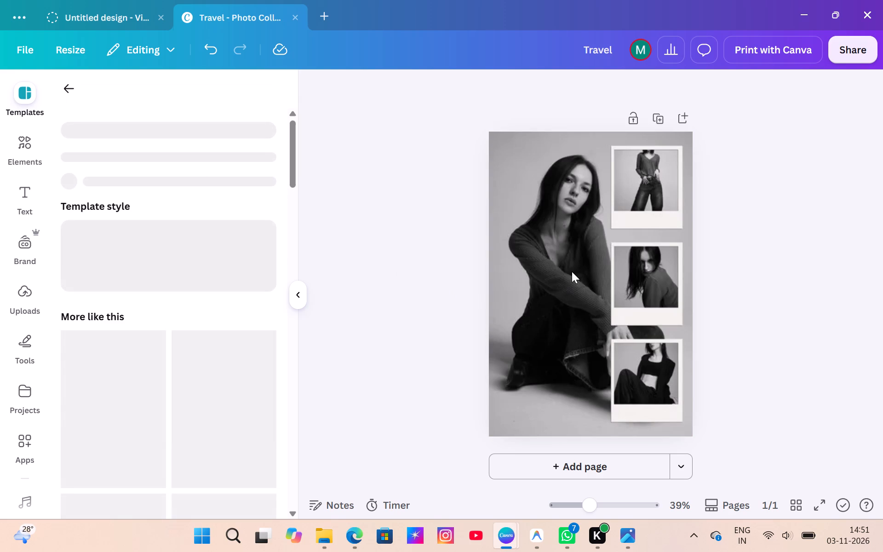
pyautogui.click(567, 276)
pyautogui.click(567, 276)
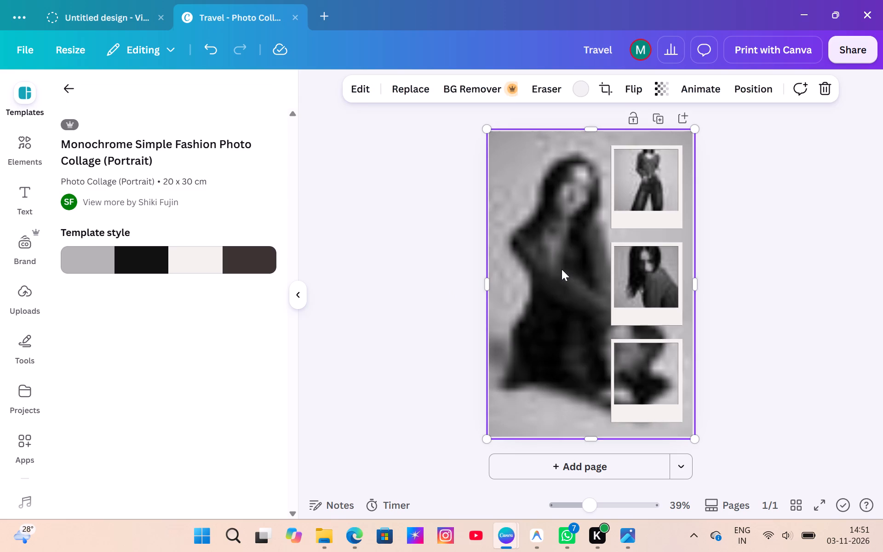
pyautogui.click(562, 269)
pyautogui.click(574, 170)
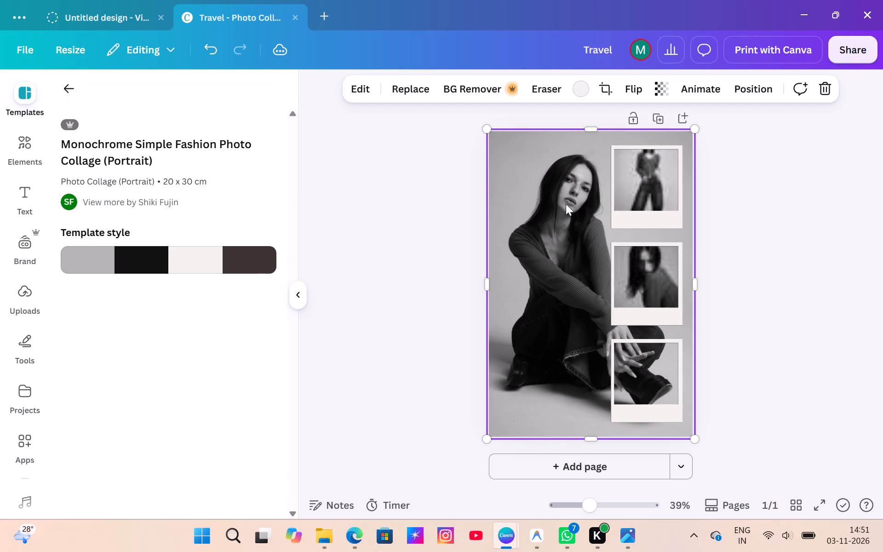
pyautogui.moveTo(566, 204); pyautogui.dragTo(565, 210, button='right')
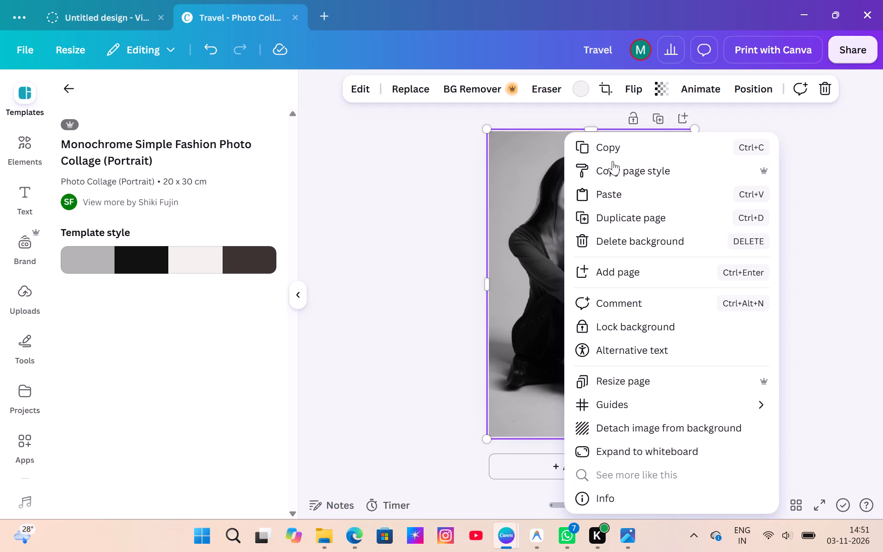
pyautogui.click(623, 242)
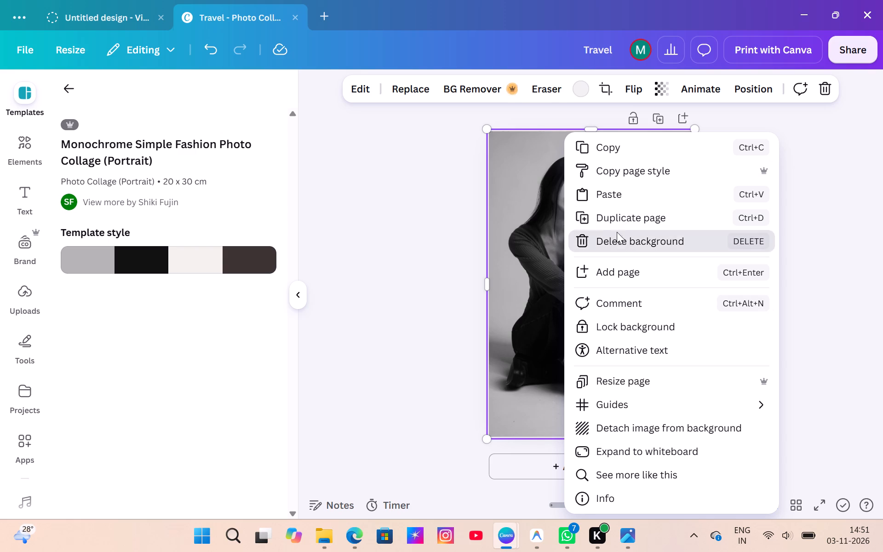
pyautogui.click(624, 207)
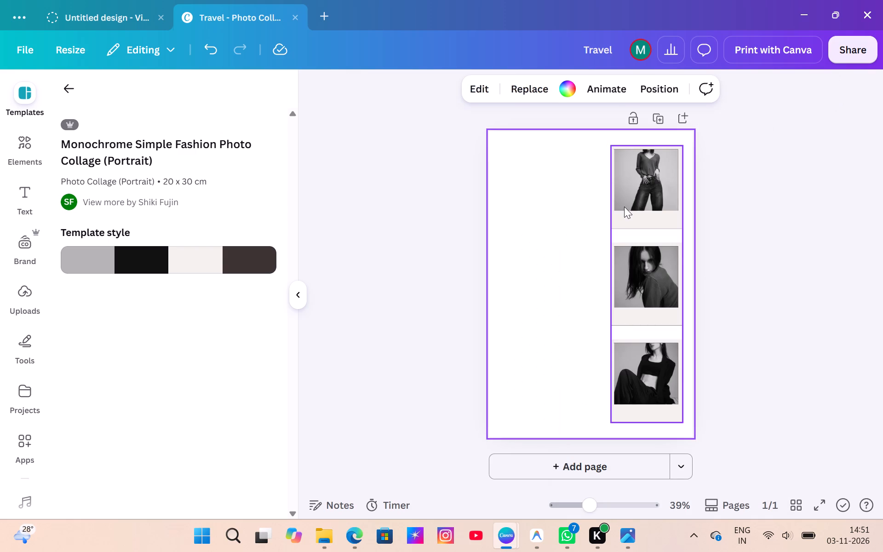
pyautogui.click(588, 215)
# Delete the sample photos from the three stacked polaroid frames, keeping the empty frames.
pyautogui.click(653, 189)
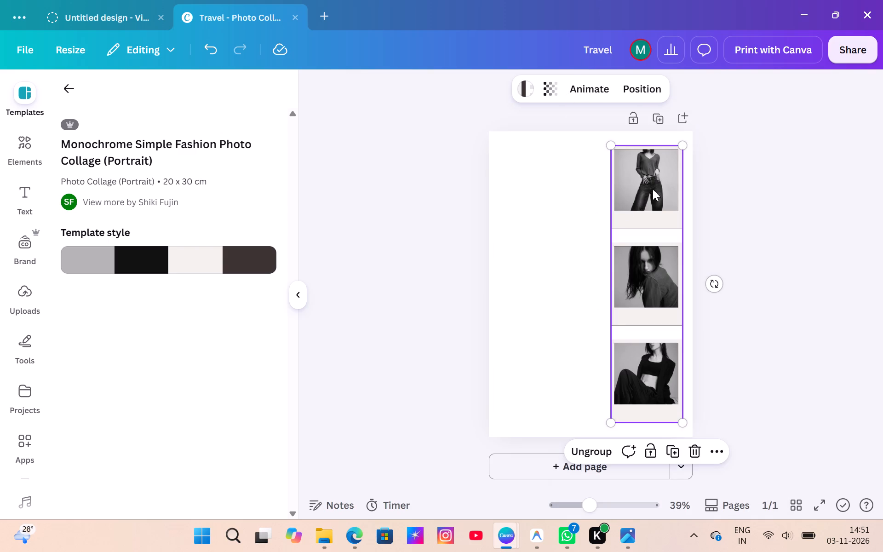
pyautogui.click(653, 189)
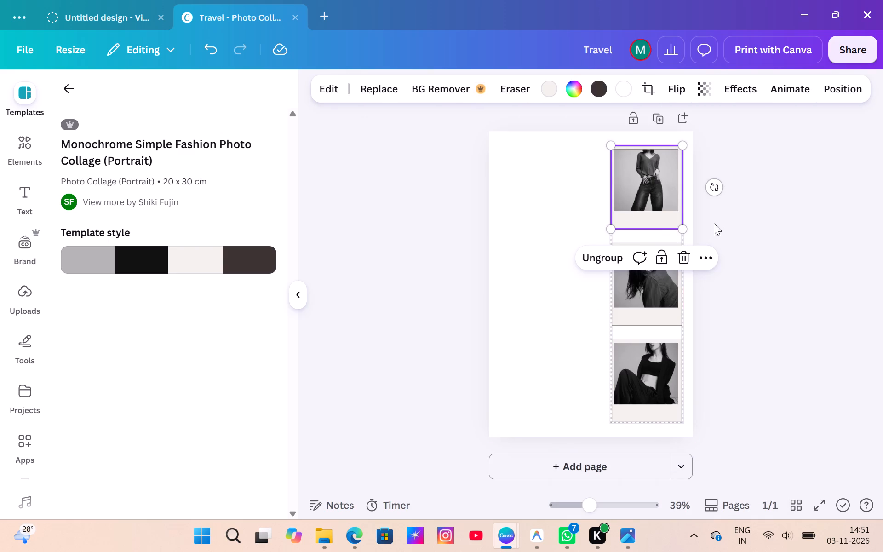
pyautogui.click(684, 260)
pyautogui.moveTo(685, 291); pyautogui.dragTo(684, 285)
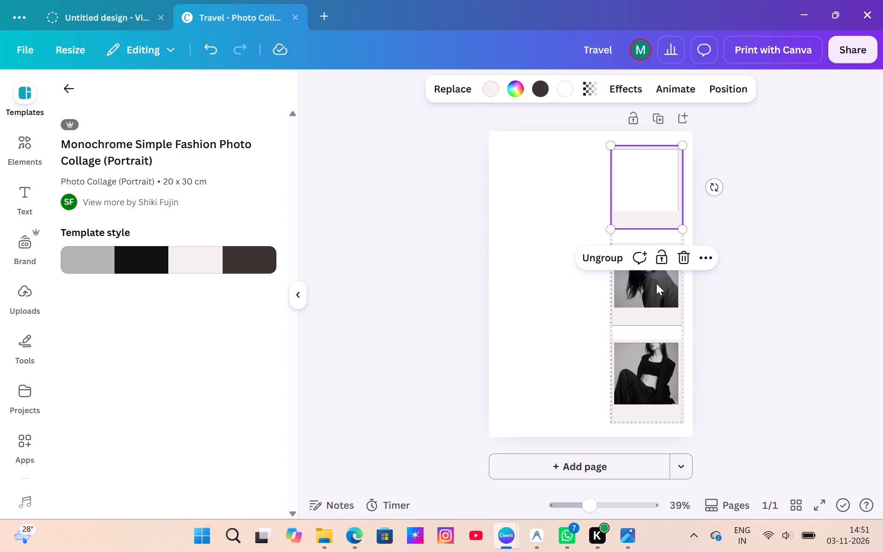
pyautogui.click(656, 283)
pyautogui.click(692, 209)
pyautogui.click(686, 257)
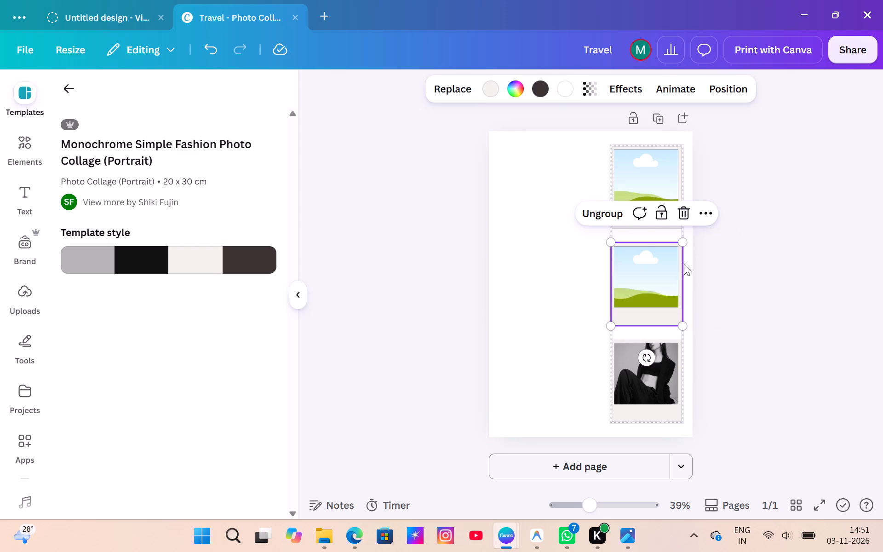
pyautogui.click(650, 382)
pyautogui.click(688, 305)
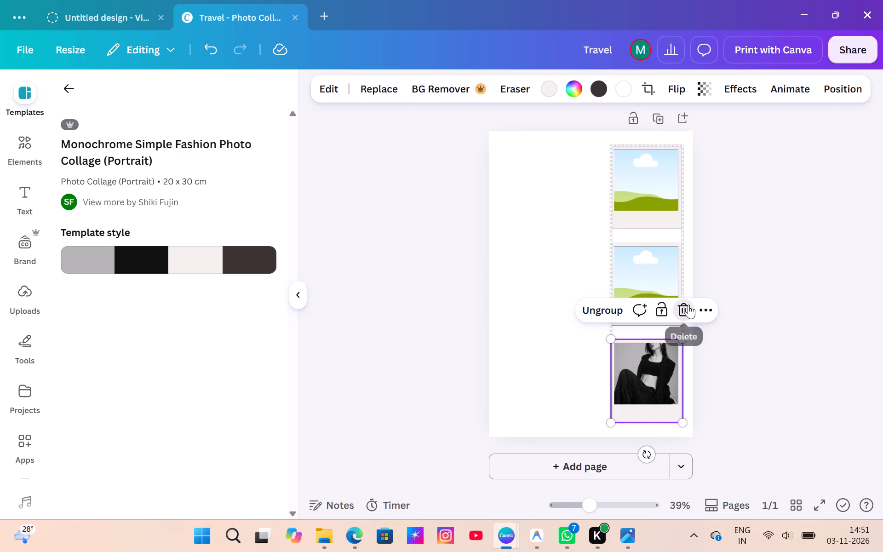
pyautogui.click(659, 339)
pyautogui.click(573, 335)
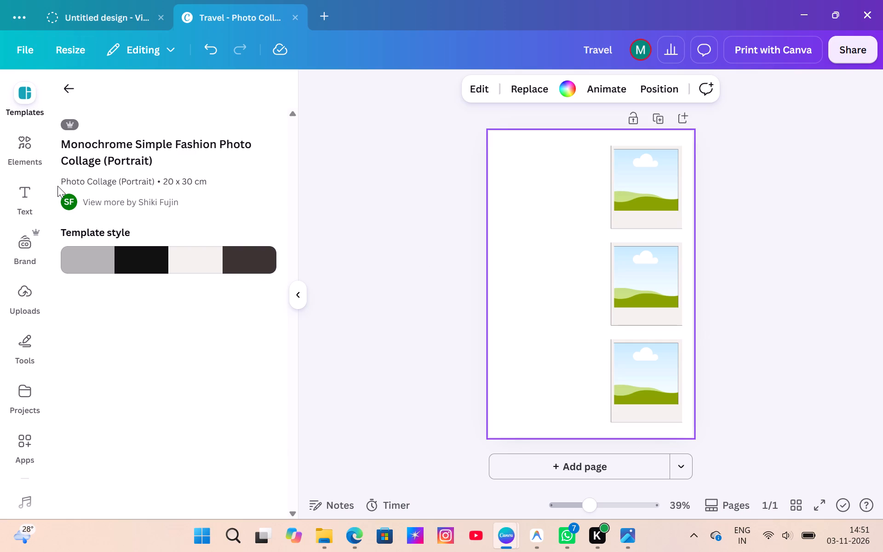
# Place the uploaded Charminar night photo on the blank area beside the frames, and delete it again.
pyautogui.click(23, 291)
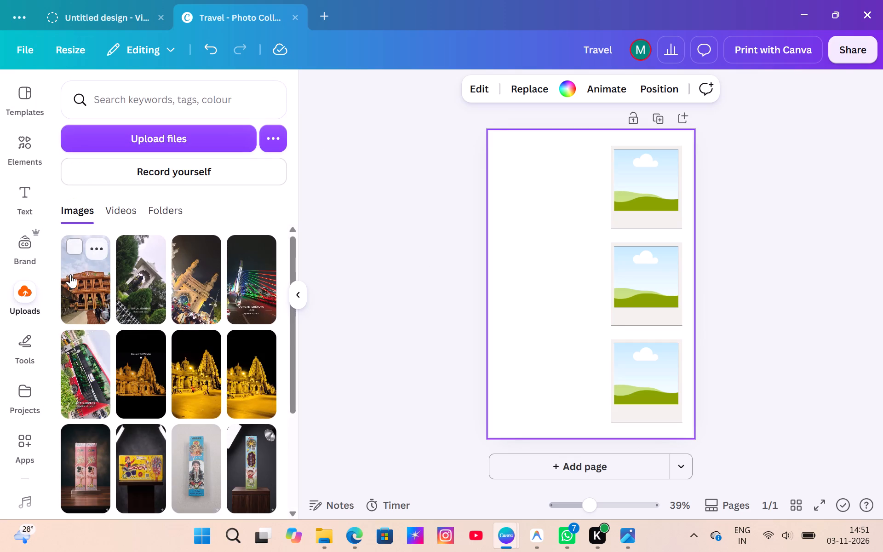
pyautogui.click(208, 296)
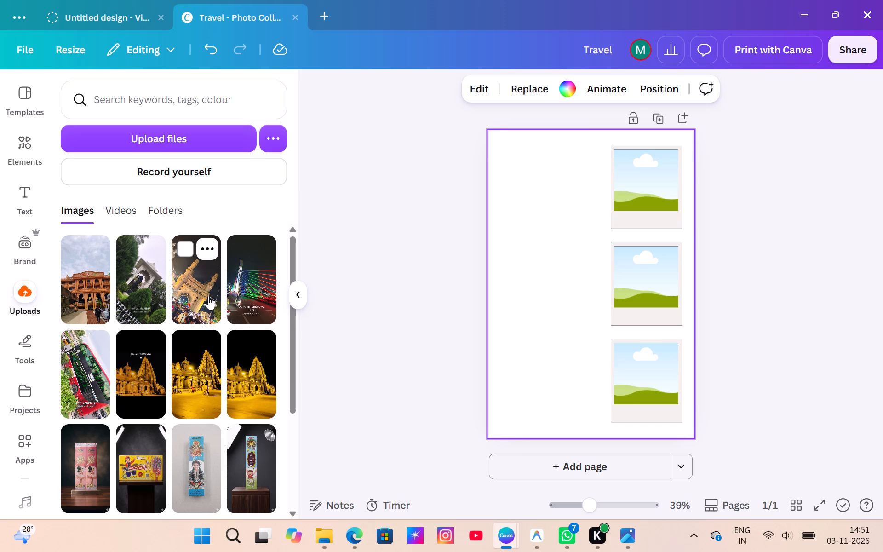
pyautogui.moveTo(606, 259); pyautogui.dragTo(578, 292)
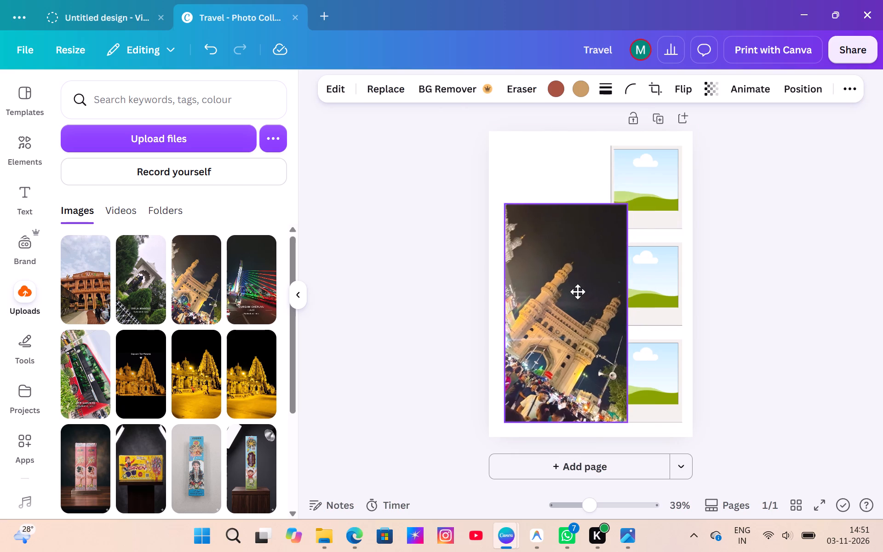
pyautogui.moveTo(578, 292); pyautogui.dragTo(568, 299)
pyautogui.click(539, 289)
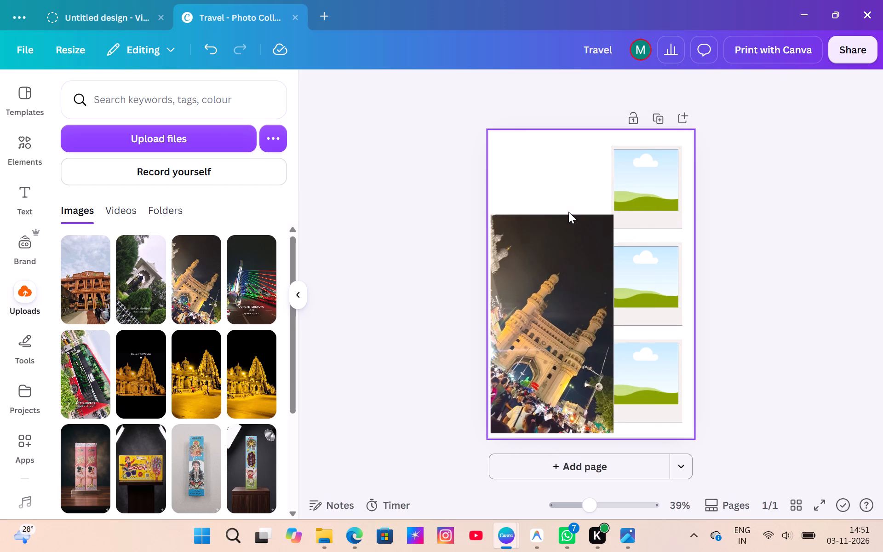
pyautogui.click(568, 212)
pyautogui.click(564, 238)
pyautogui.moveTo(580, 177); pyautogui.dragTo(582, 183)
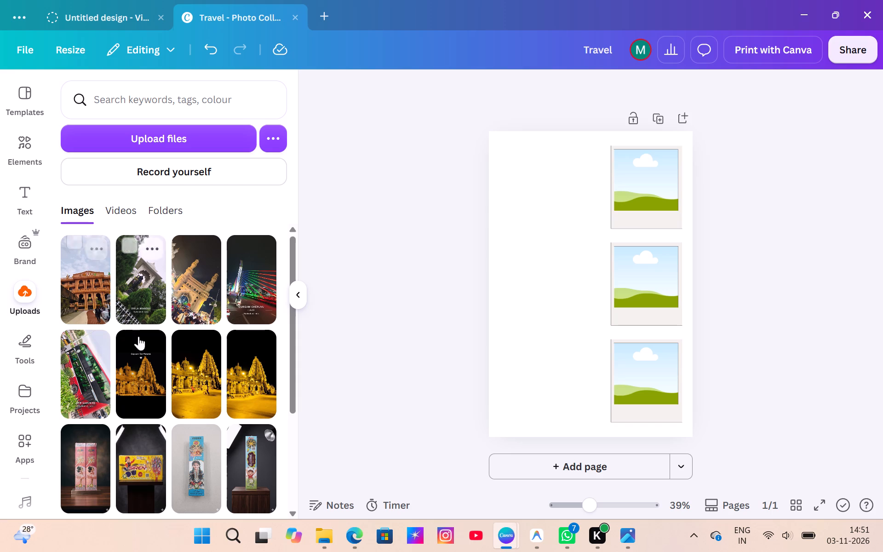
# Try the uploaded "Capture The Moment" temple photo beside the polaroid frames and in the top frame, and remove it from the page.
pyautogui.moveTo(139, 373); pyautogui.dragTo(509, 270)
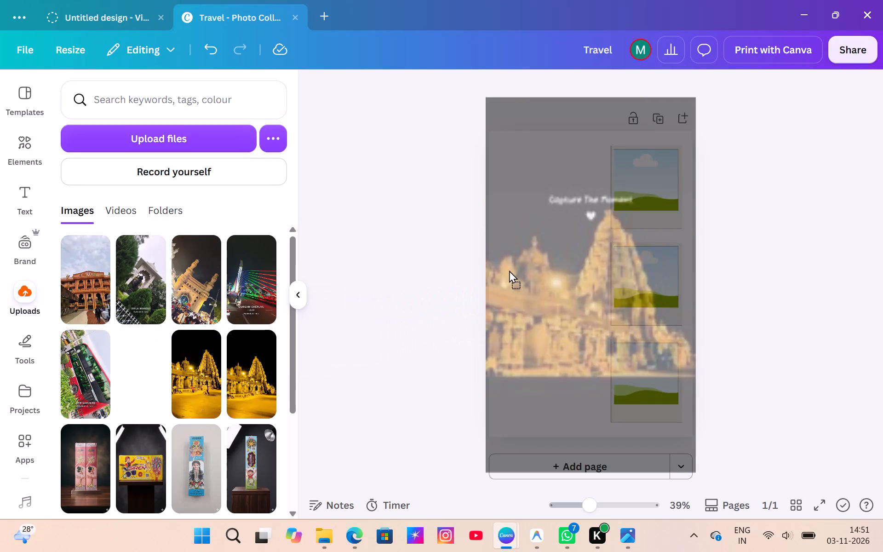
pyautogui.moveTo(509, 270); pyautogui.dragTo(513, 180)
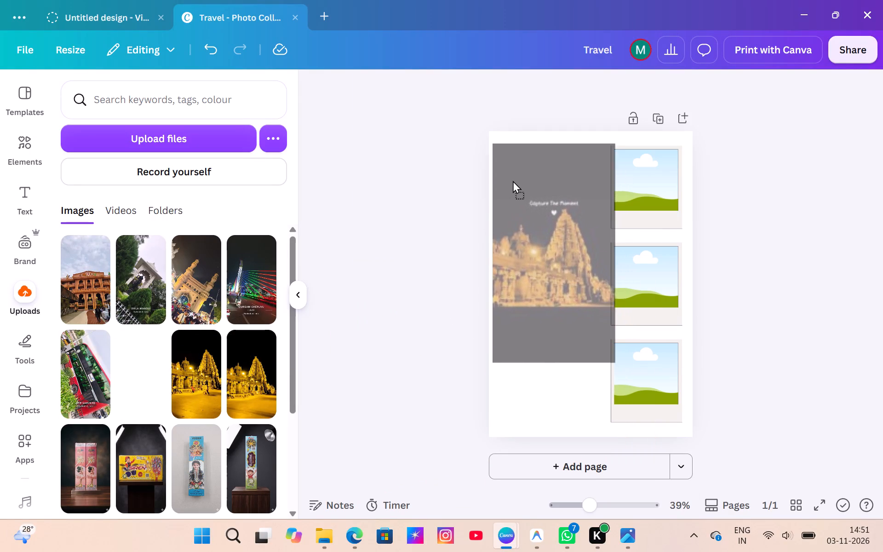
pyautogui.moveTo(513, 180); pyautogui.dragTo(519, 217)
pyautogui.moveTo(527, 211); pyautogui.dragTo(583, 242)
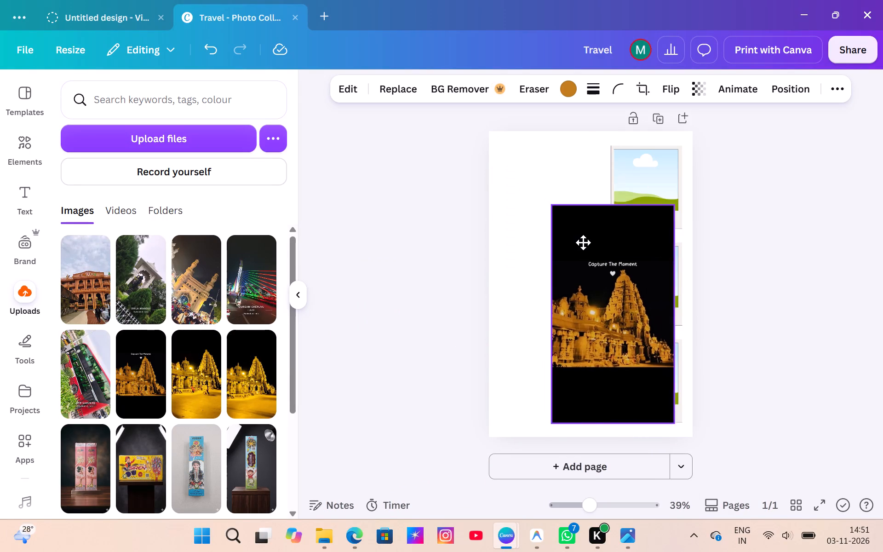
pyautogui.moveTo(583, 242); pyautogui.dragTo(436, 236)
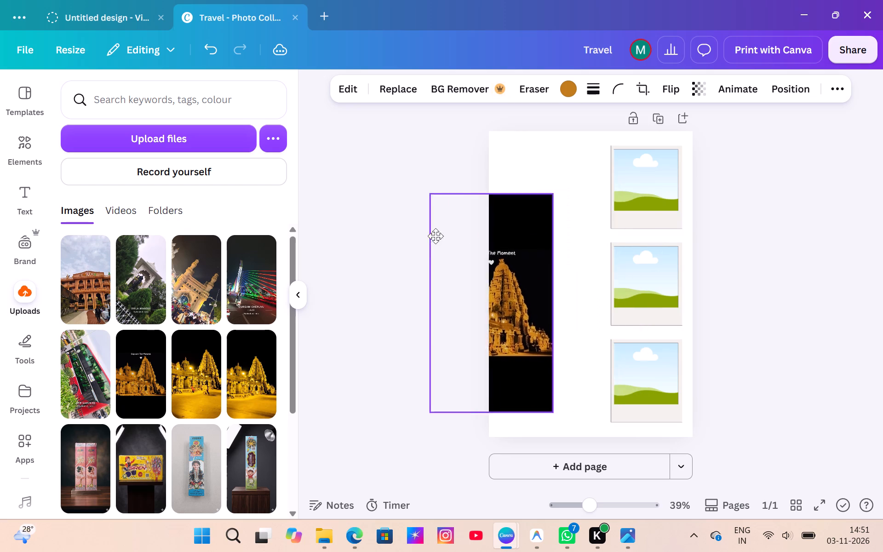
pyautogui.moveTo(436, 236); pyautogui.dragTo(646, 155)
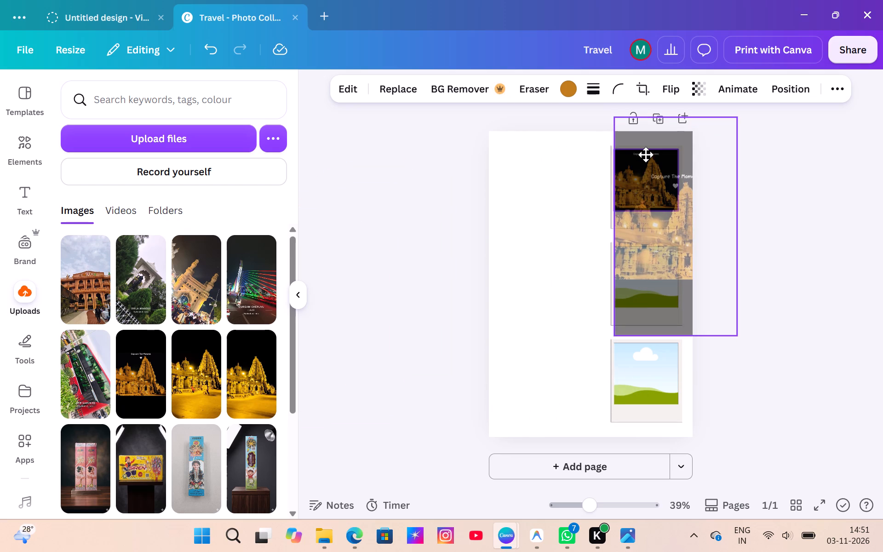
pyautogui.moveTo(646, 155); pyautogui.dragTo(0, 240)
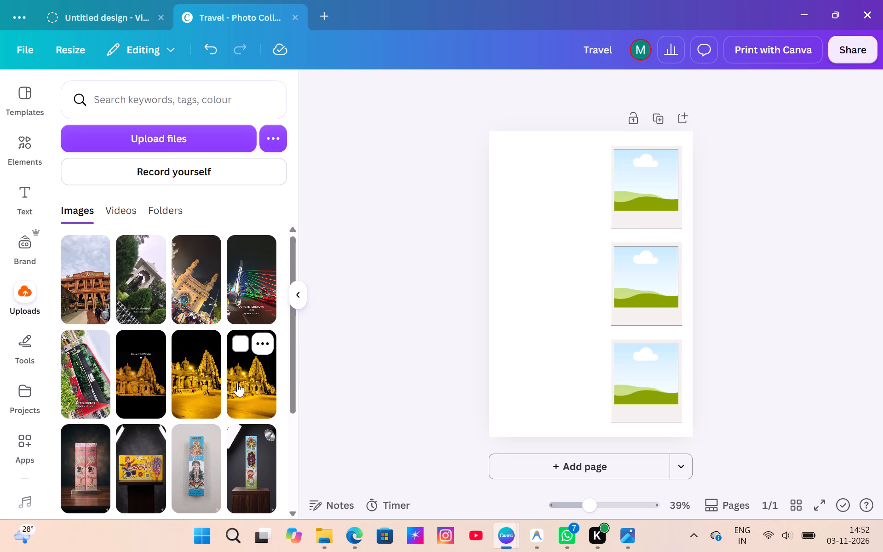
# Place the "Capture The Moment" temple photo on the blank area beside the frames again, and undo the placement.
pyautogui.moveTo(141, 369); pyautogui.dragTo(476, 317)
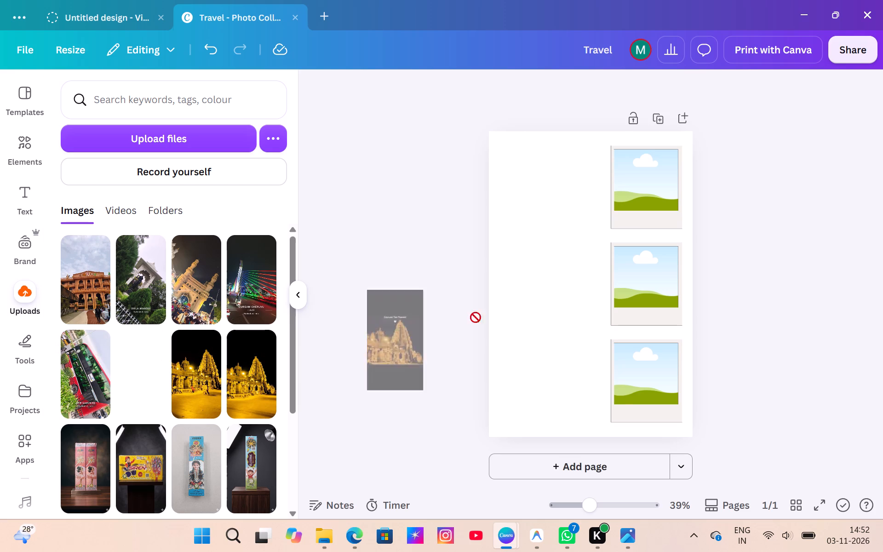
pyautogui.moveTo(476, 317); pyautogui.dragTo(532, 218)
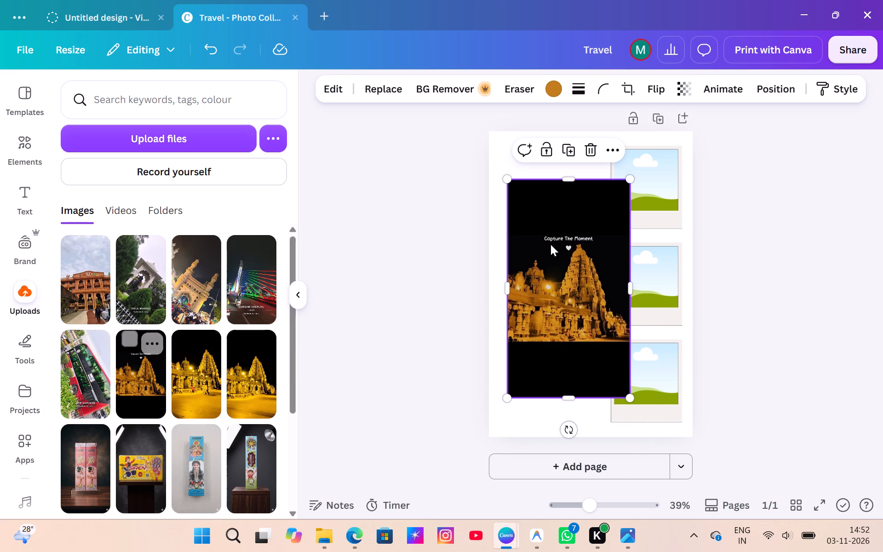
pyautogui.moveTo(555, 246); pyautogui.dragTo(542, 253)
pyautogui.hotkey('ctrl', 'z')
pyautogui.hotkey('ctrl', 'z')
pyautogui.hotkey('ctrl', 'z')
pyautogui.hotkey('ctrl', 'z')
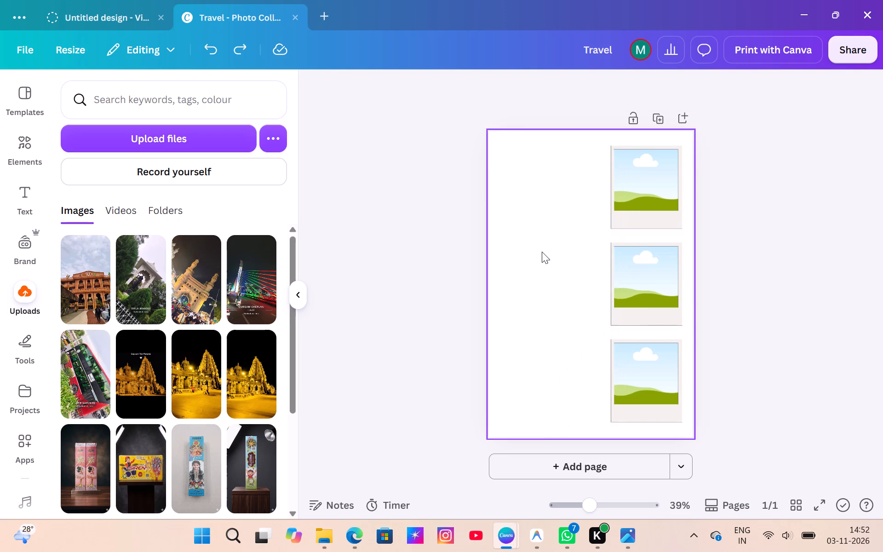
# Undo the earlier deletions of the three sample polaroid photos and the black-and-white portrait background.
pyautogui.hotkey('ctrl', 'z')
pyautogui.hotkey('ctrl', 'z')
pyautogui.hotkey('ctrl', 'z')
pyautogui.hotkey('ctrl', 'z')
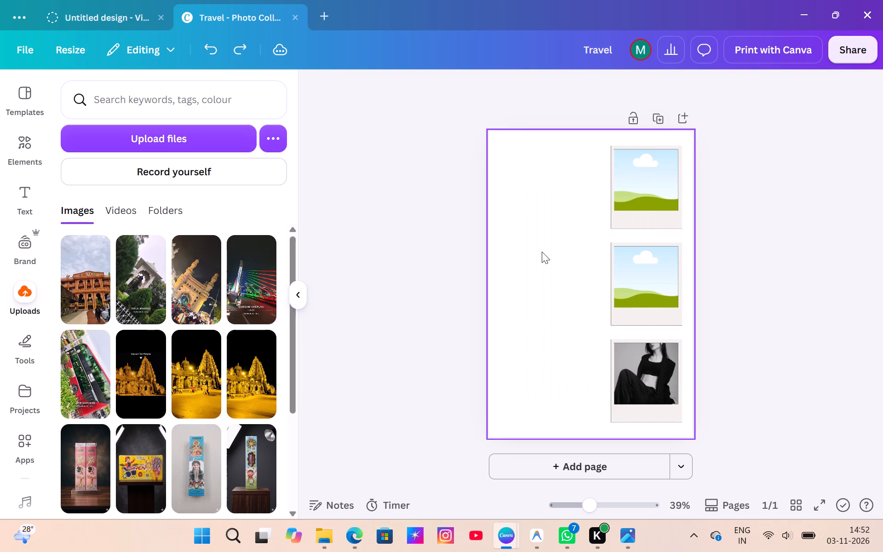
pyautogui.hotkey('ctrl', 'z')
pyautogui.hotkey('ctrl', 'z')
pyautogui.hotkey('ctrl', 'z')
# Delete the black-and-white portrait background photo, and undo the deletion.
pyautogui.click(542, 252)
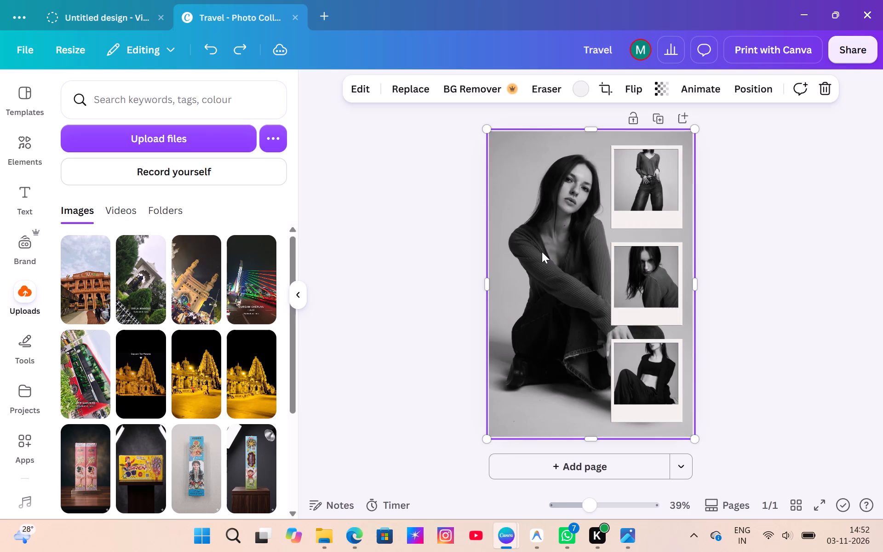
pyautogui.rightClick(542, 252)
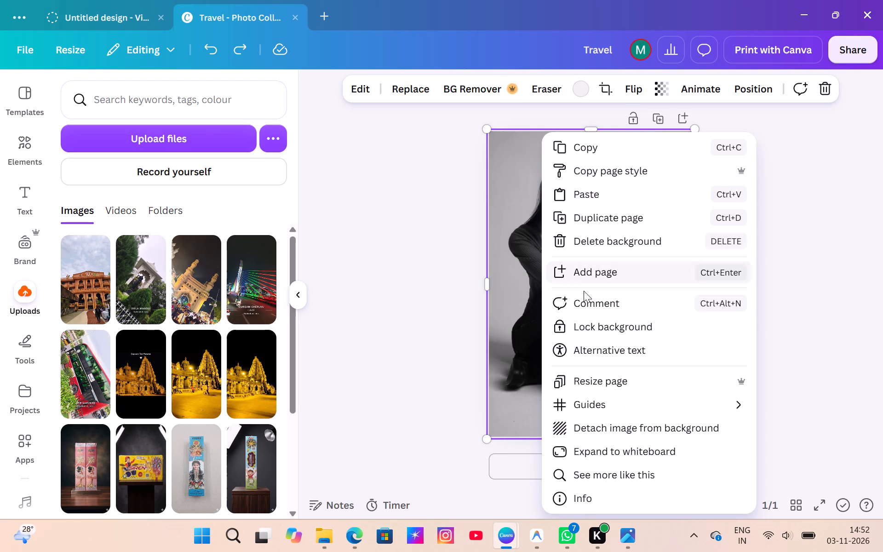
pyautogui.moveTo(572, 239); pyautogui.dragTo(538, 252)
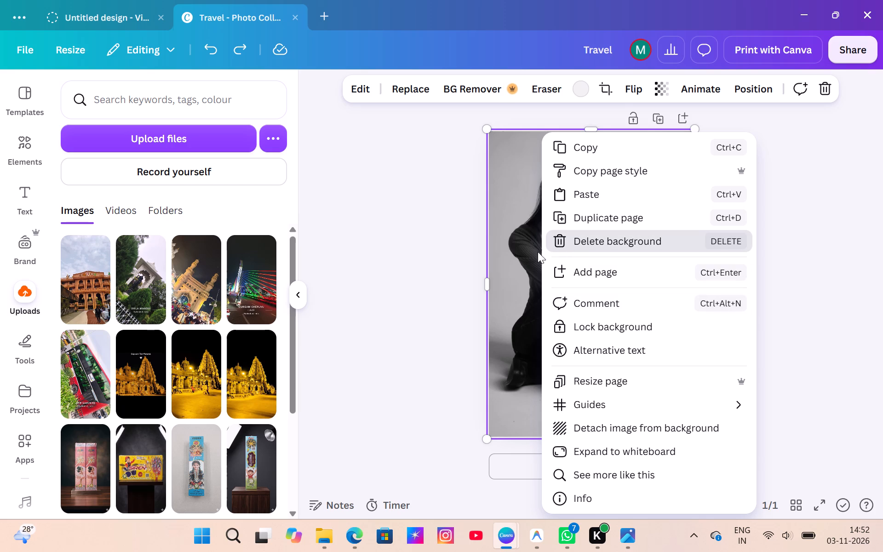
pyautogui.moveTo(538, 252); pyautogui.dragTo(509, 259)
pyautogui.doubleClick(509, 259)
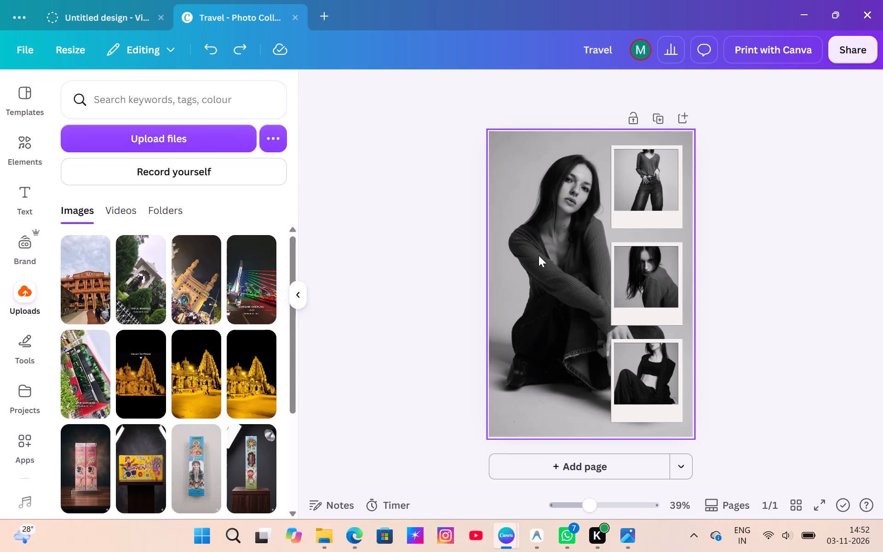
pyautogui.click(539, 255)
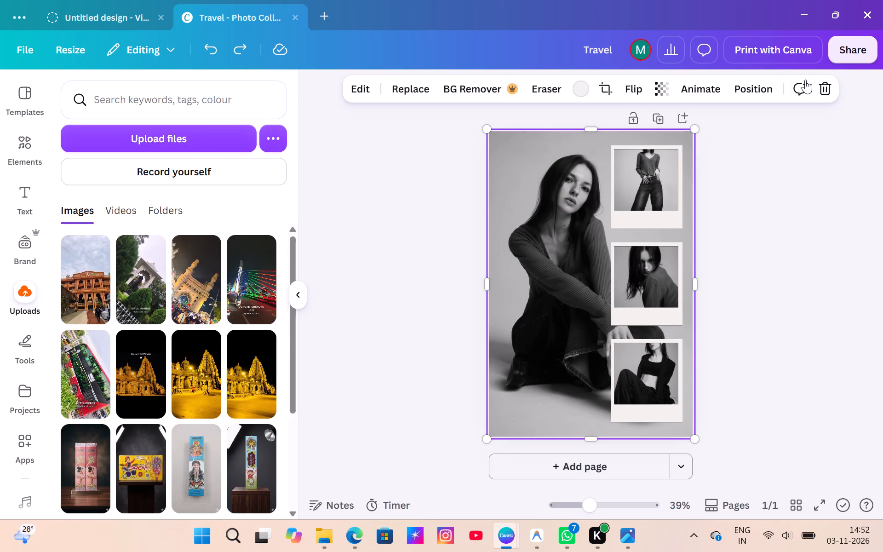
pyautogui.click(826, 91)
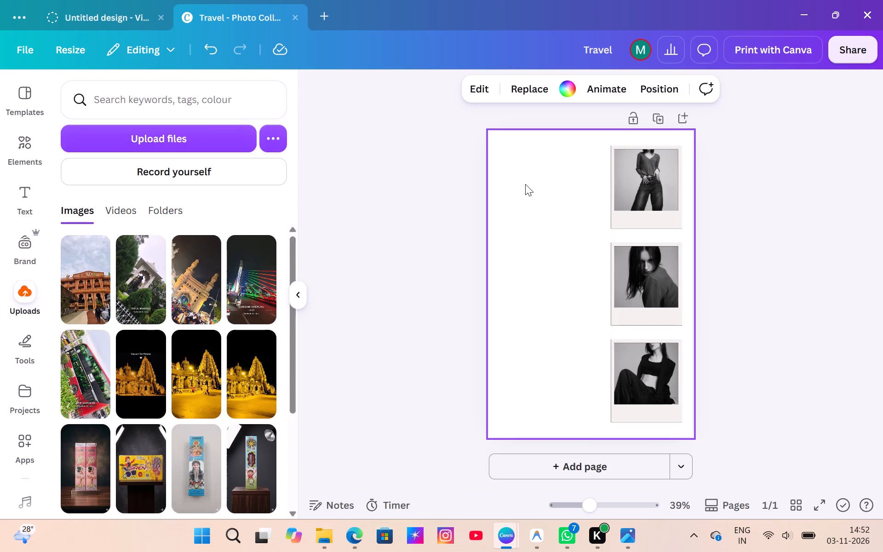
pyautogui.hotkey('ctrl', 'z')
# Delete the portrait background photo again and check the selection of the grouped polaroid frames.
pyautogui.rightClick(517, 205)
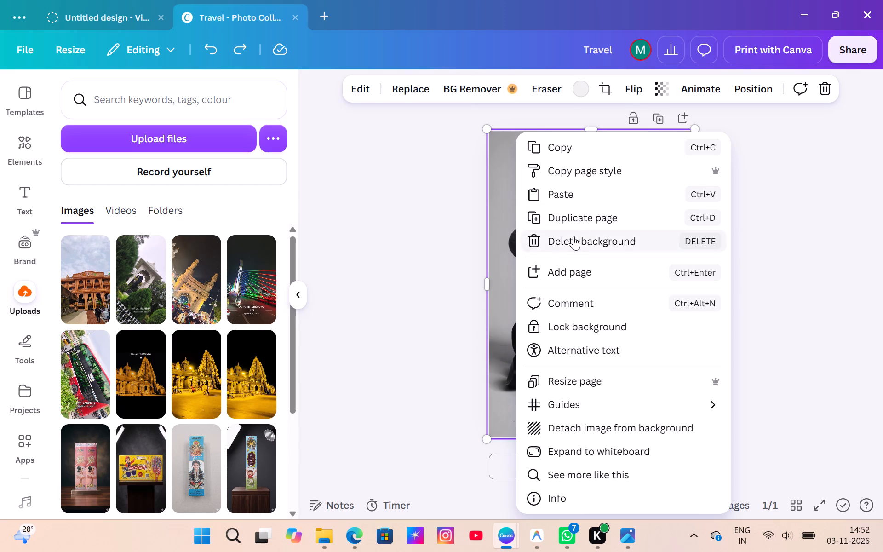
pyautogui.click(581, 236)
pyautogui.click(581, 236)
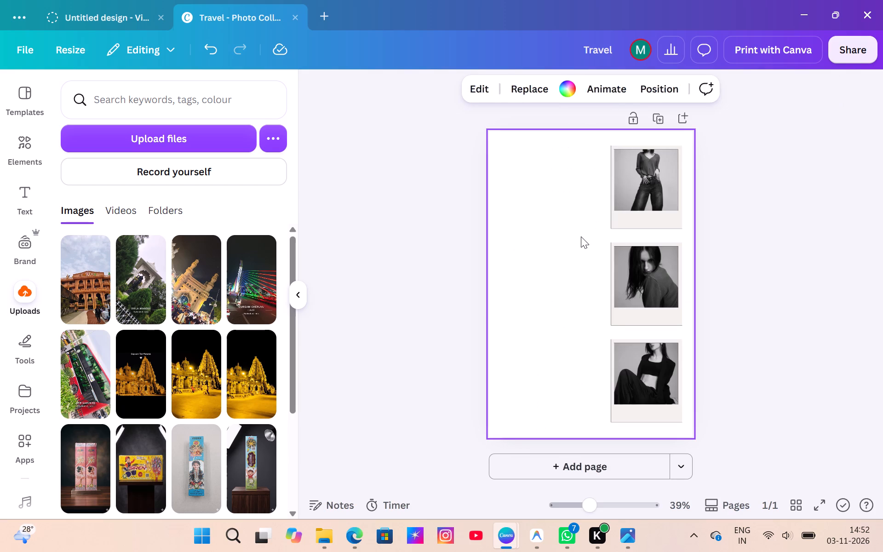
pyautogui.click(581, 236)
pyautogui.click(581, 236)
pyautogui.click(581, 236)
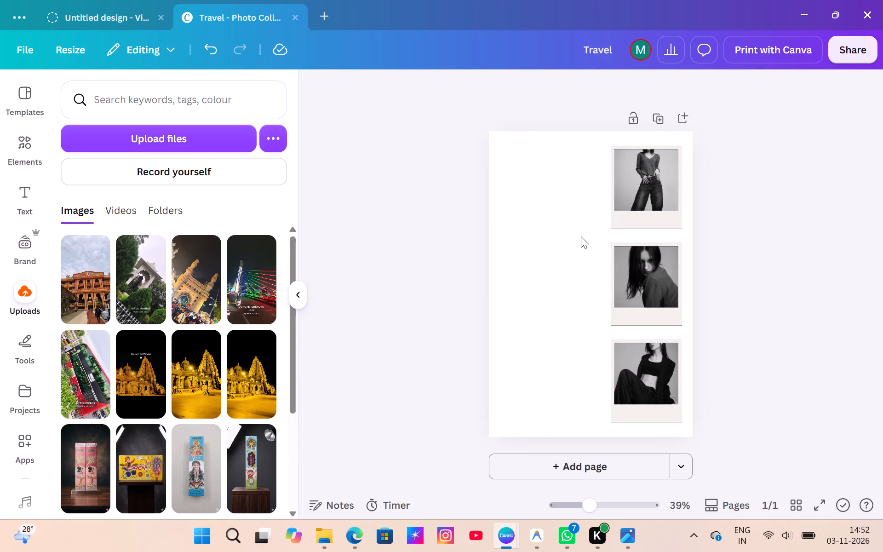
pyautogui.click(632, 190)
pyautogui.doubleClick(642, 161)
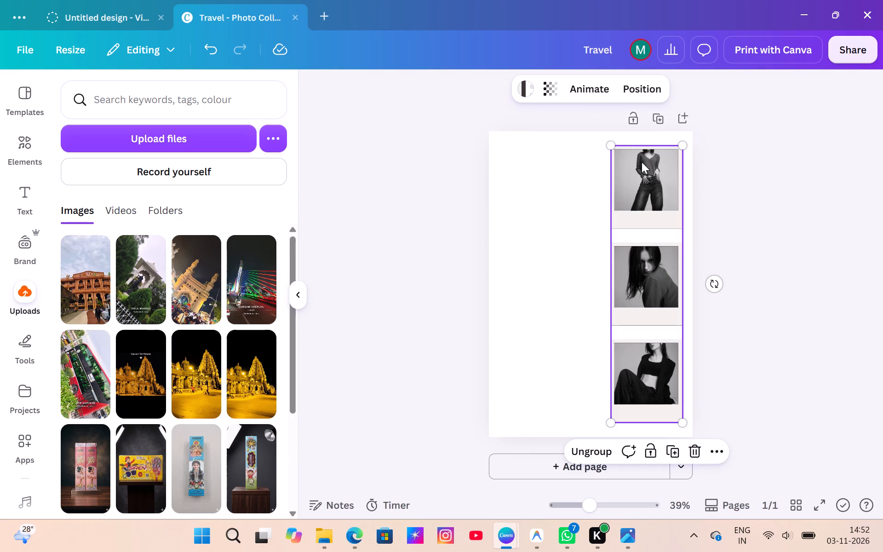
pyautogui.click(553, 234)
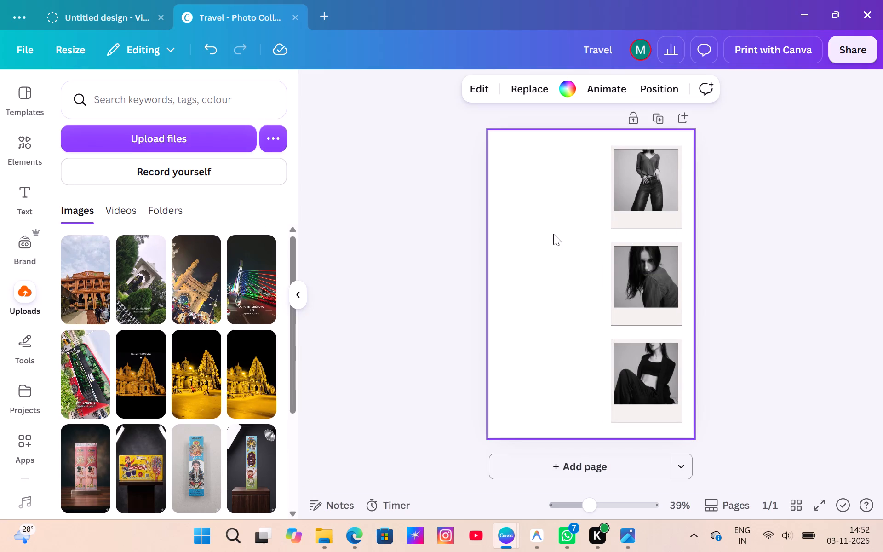
# Undo the background deletion and the Monochrome template to return to the Travel Memories collage, and reopen the templates.
pyautogui.hotkey('ctrl', 'z')
pyautogui.hotkey('ctrl', 'z')
pyautogui.hotkey('ctrl', 'z')
pyautogui.keyDown('ctrl'); pyautogui.click(552, 231); pyautogui.keyUp('ctrl')
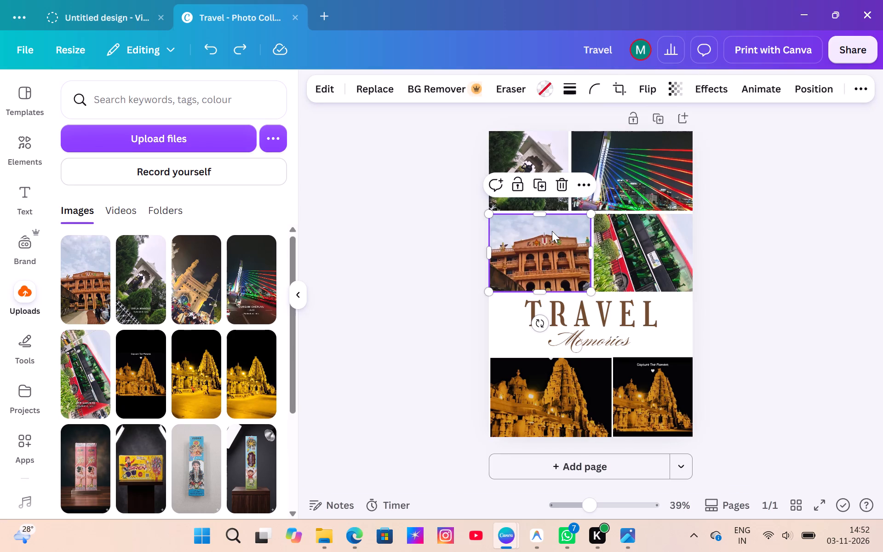
pyautogui.keyDown('ctrl'); pyautogui.click(24, 109); pyautogui.keyUp('ctrl')
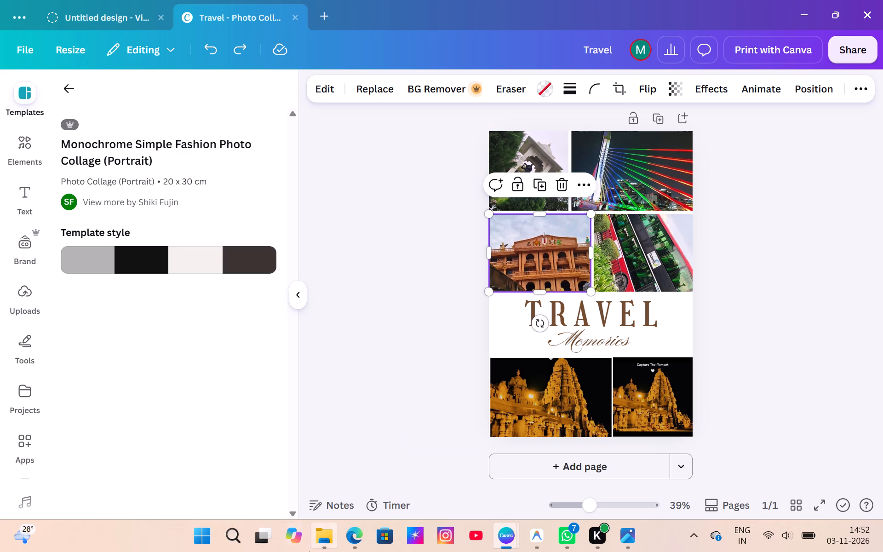
# Switch to Microsoft Edge and open the Convert Array To Doubly Linked List question from today's Introduction to Doubly Linked List coding practice.
pyautogui.click(357, 547)
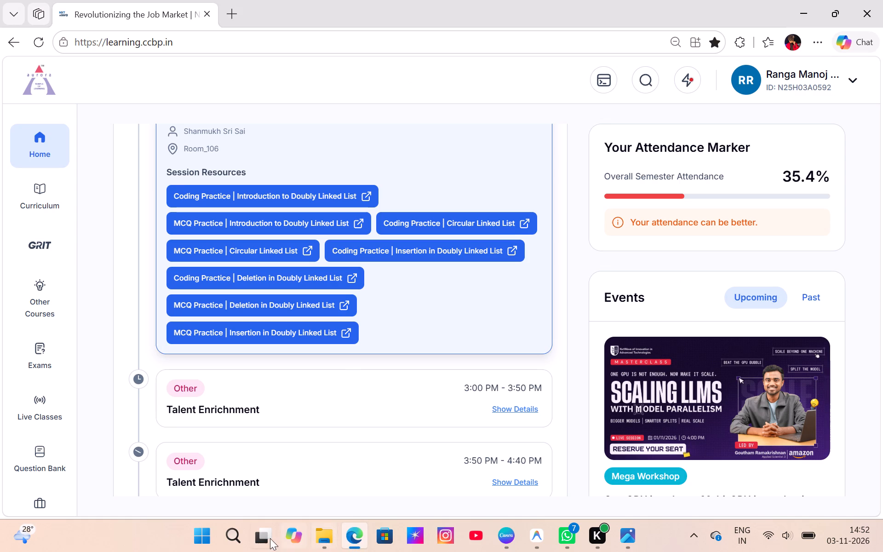
pyautogui.click(278, 193)
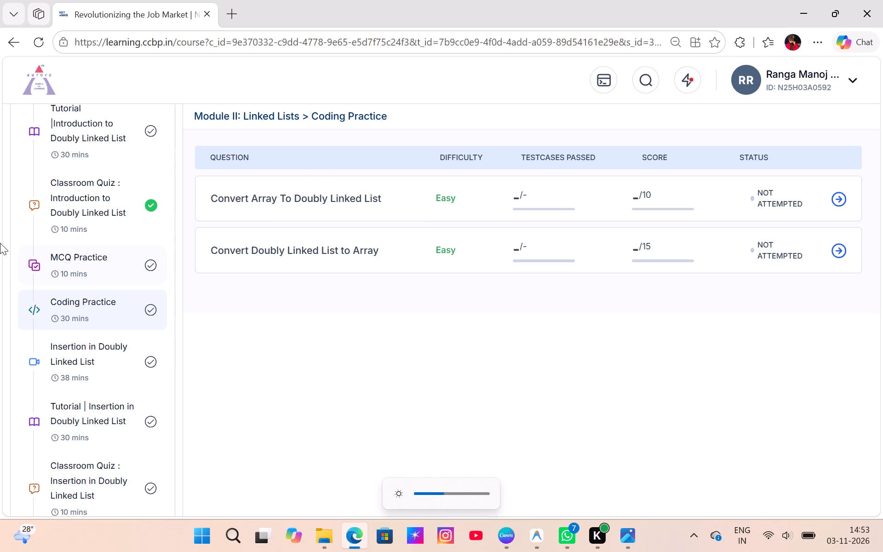
pyautogui.click(596, 183)
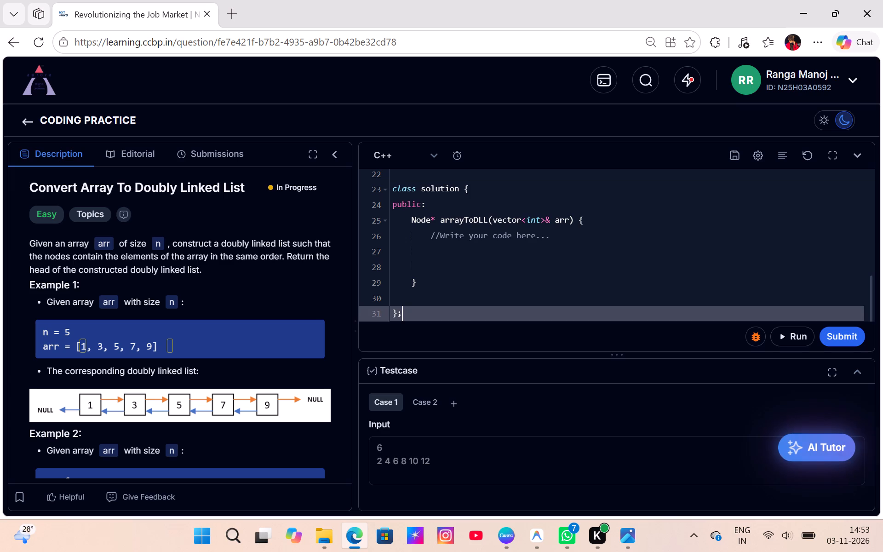
# Select the question's C++ starter code and return to the coding practice list, choosing to save the code before leaving.
pyautogui.moveTo(430, 319); pyautogui.dragTo(379, 198)
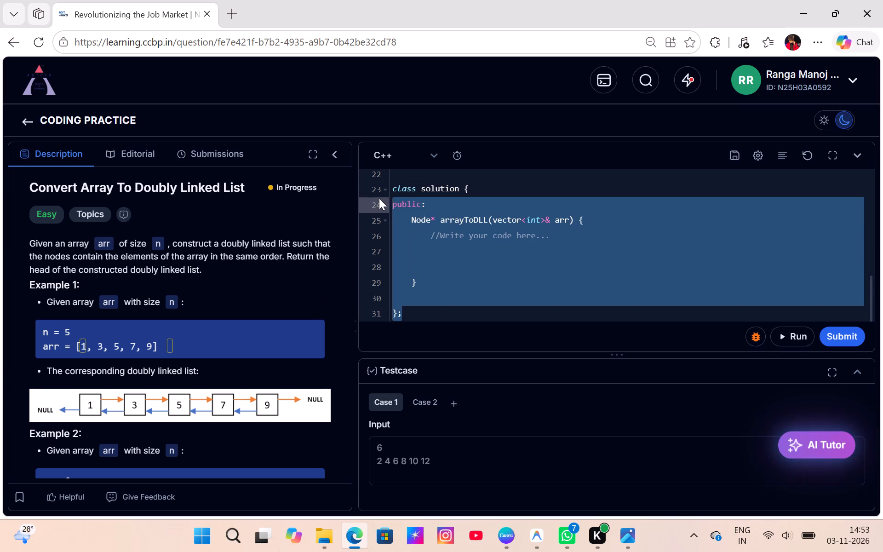
pyautogui.moveTo(379, 198); pyautogui.dragTo(356, 182)
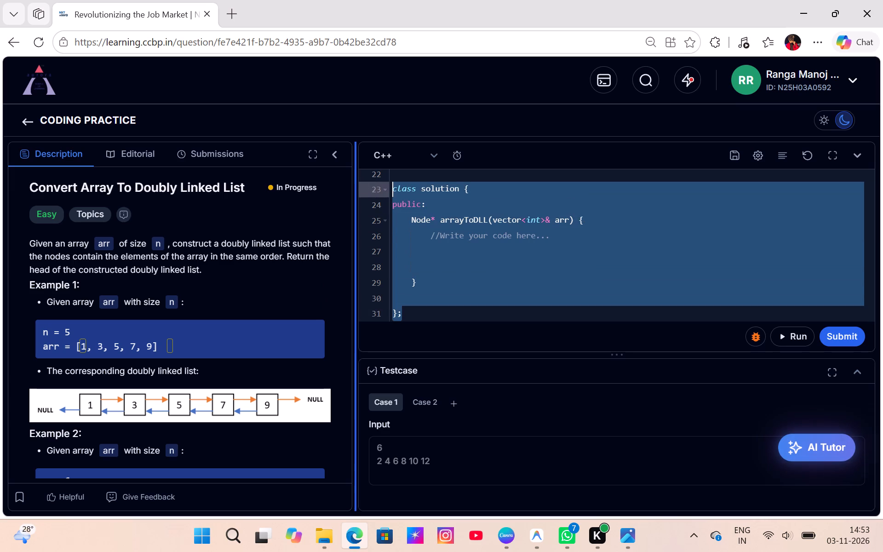
pyautogui.moveTo(356, 182); pyautogui.dragTo(356, 155)
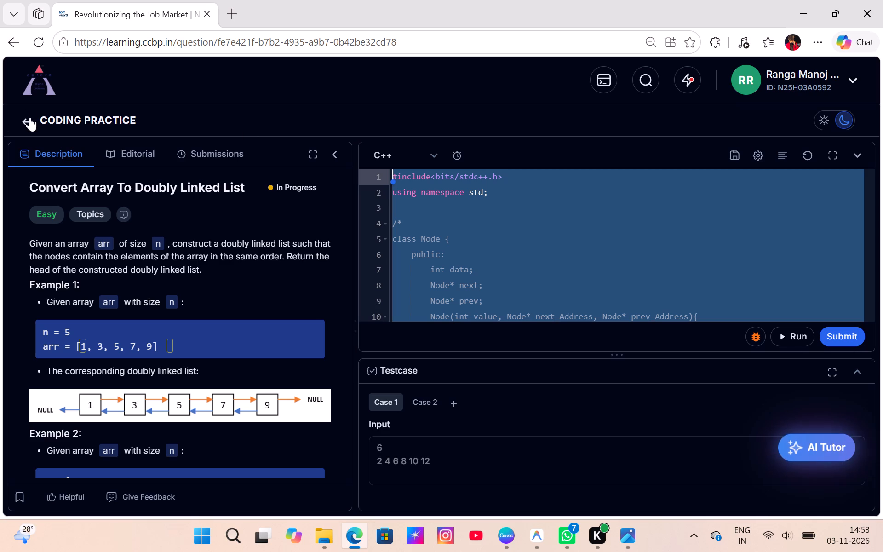
pyautogui.click(30, 119)
pyautogui.click(501, 296)
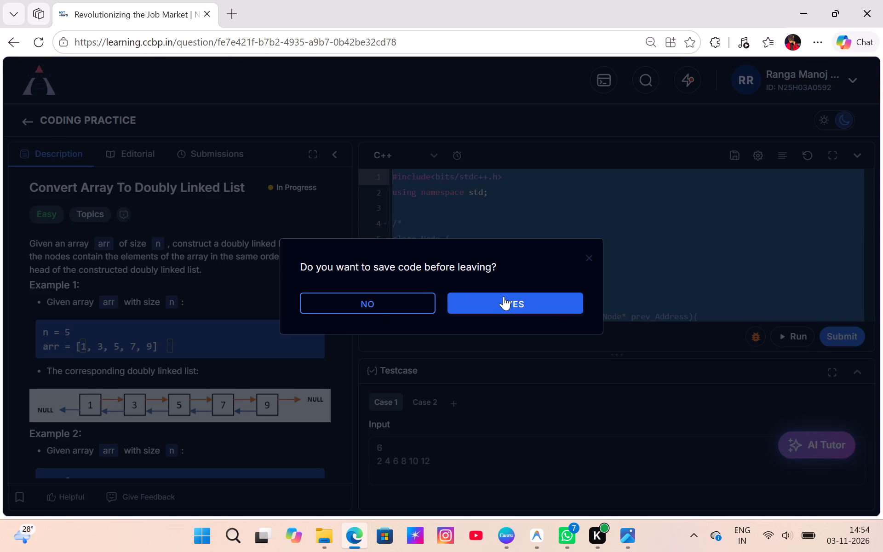
pyautogui.click(405, 325)
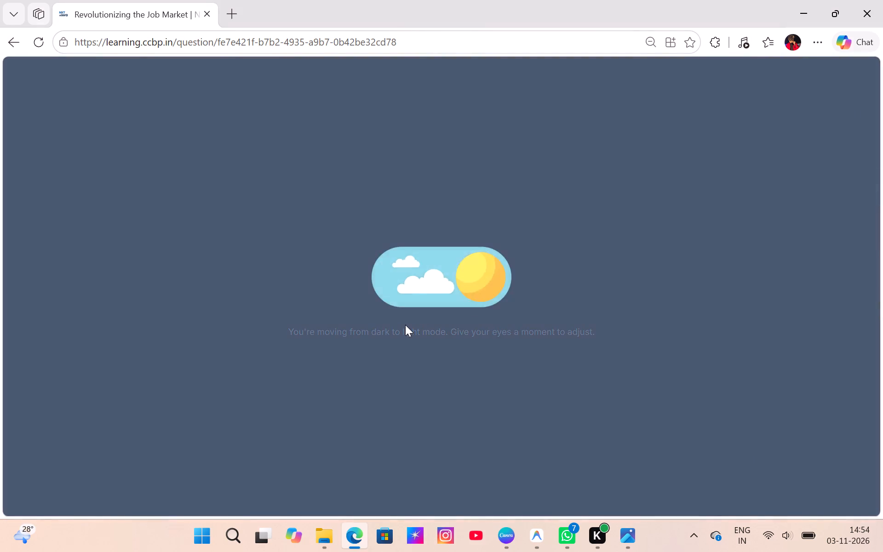
pyautogui.click(398, 350)
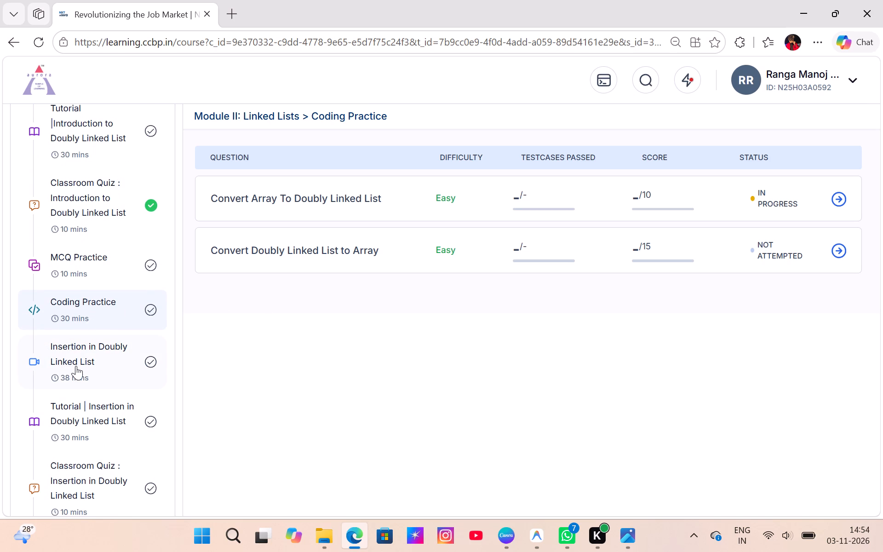
# Open the coding practice set for Insertion in Doubly Linked List in the Linked Lists module.
pyautogui.click(101, 426)
pyautogui.click(101, 458)
pyautogui.scroll(-3, 110, 460)
pyautogui.click(127, 338)
pyautogui.click(119, 402)
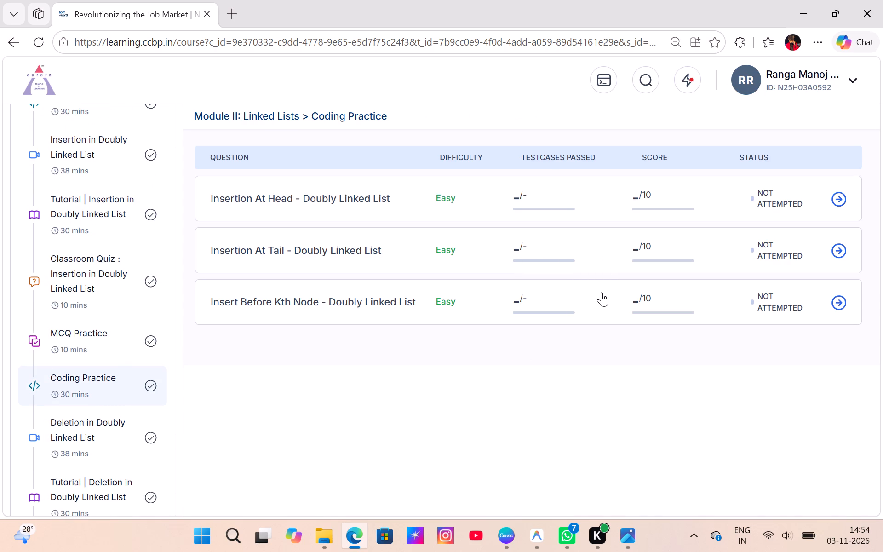
# Reopen the Introduction to Doubly Linked List coding practice, and open the Deletion in Linked List coding practice set.
pyautogui.scroll(4, 115, 248)
pyautogui.scroll(1, 124, 373)
pyautogui.moveTo(124, 373); pyautogui.dragTo(123, 378)
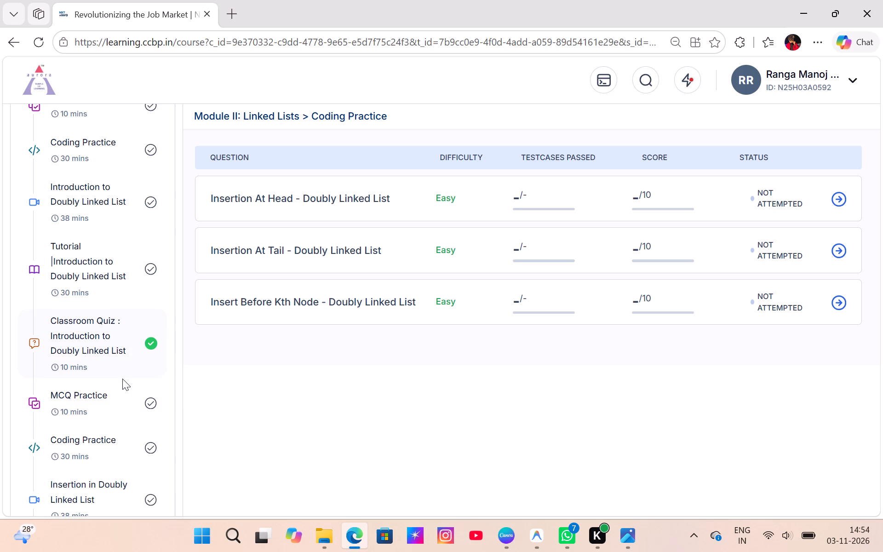
pyautogui.click(142, 457)
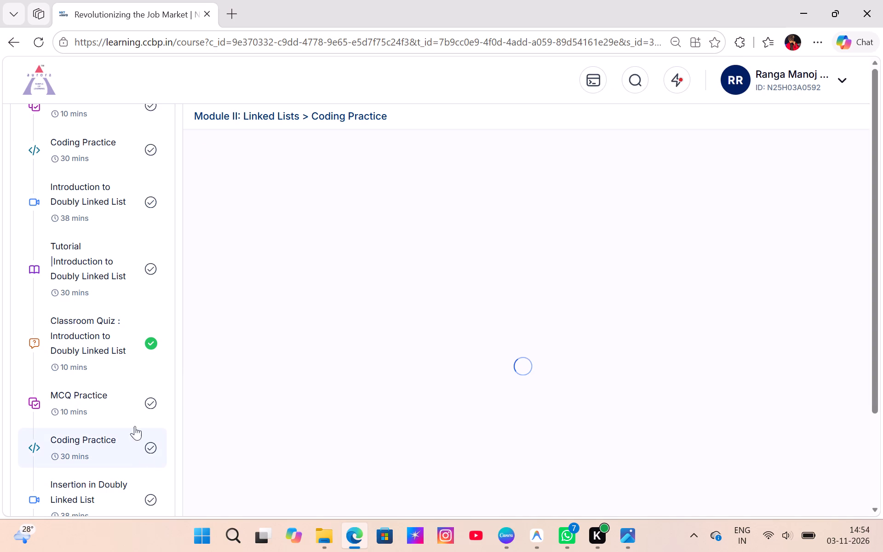
pyautogui.click(116, 160)
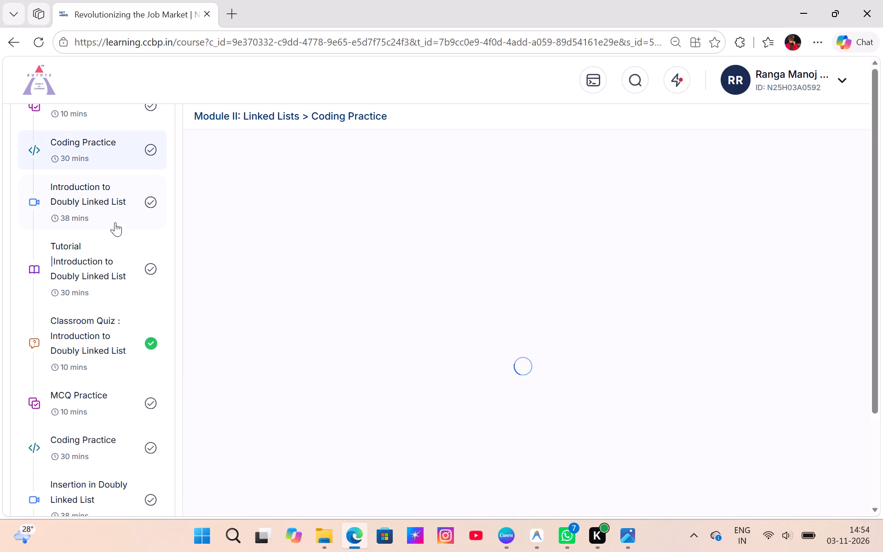
# Look through the Linked Lists module outline for its lessons, quizzes and coding practices.
pyautogui.scroll(-2, 130, 256)
pyautogui.scroll(4, 124, 272)
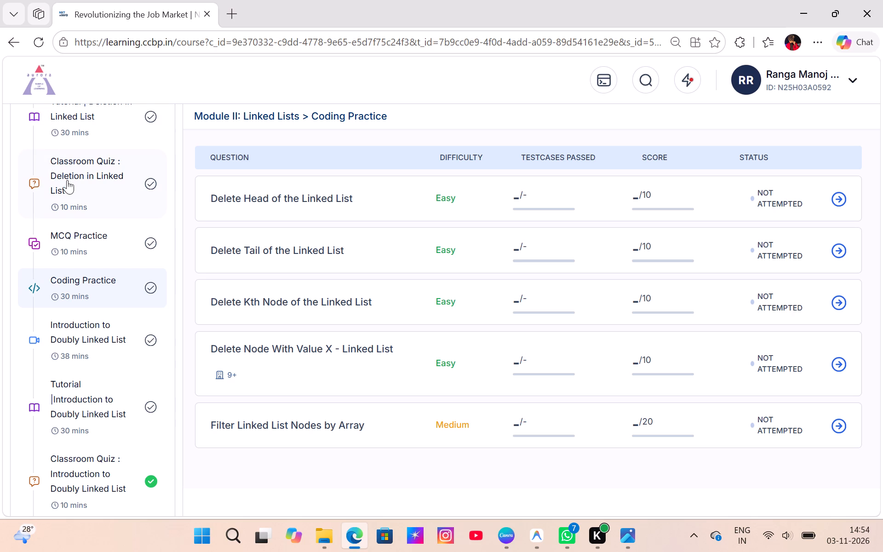
pyautogui.scroll(-2, 71, 199)
pyautogui.scroll(1, 71, 202)
pyautogui.scroll(-3, 71, 202)
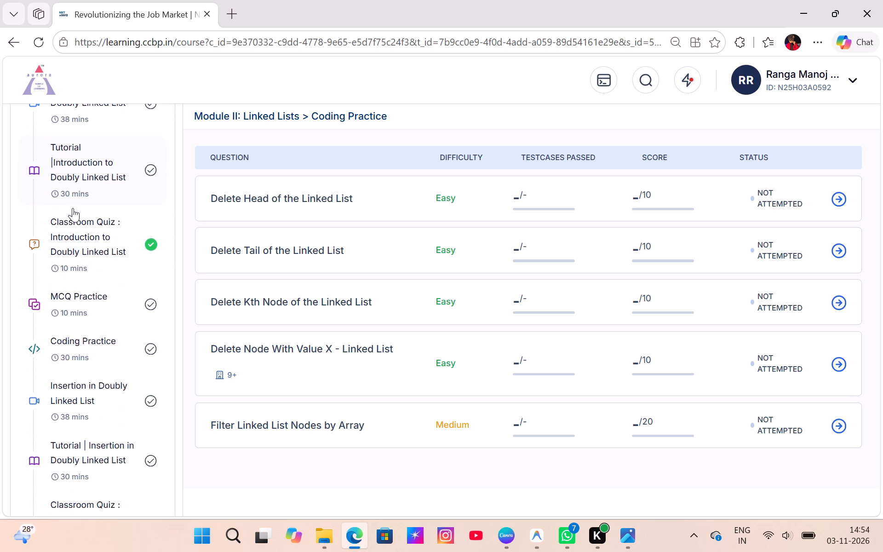
pyautogui.scroll(-1, 73, 208)
pyautogui.scroll(13, 73, 208)
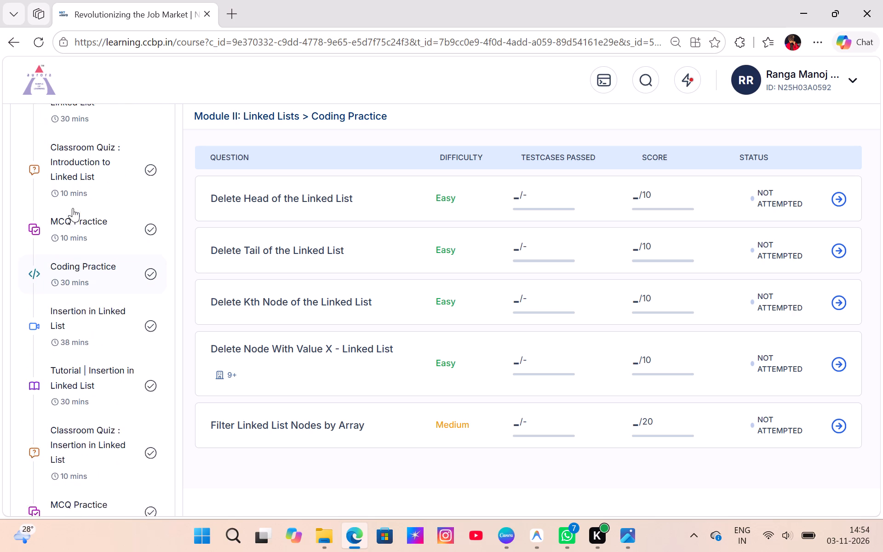
pyautogui.scroll(4, 73, 208)
pyautogui.scroll(-3, 73, 208)
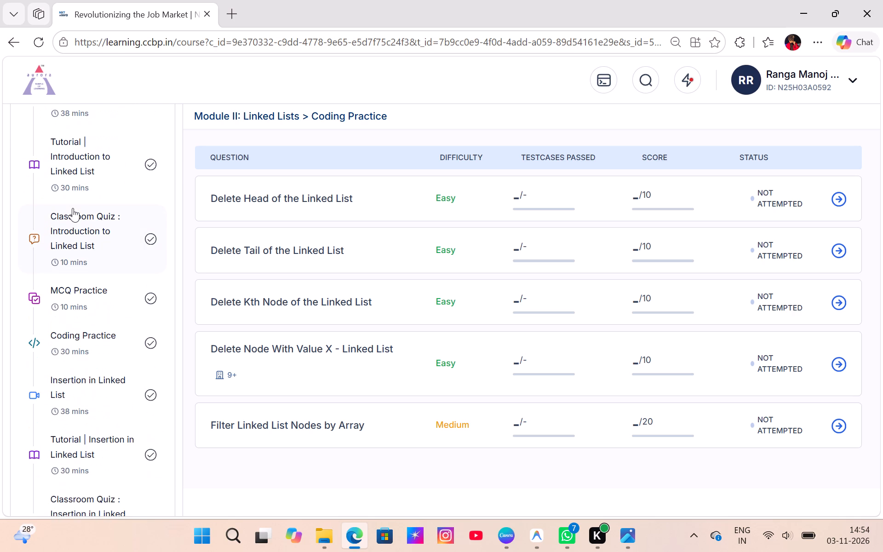
# Open the coding practice set for Circular Linked List in the Linked Lists module.
pyautogui.scroll(-2, 73, 208)
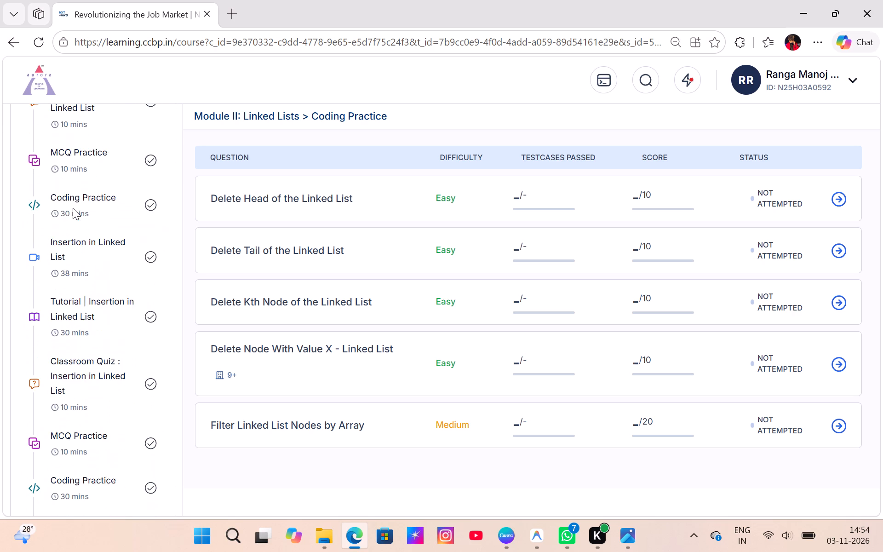
pyautogui.scroll(-4, 73, 208)
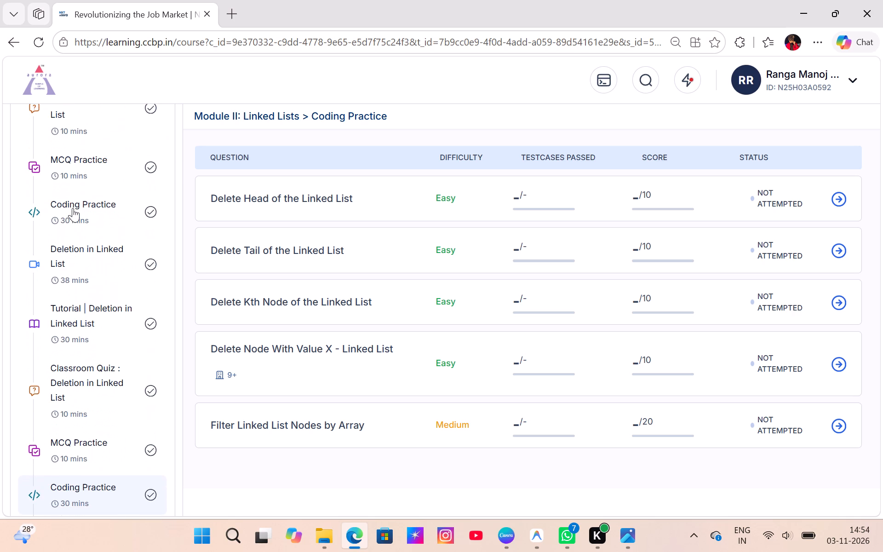
pyautogui.scroll(-3, 73, 208)
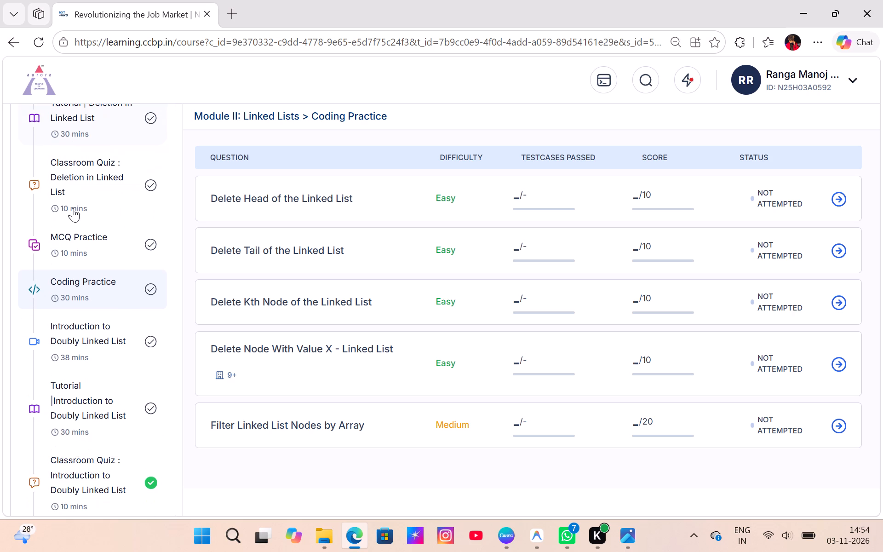
pyautogui.scroll(-3, 73, 208)
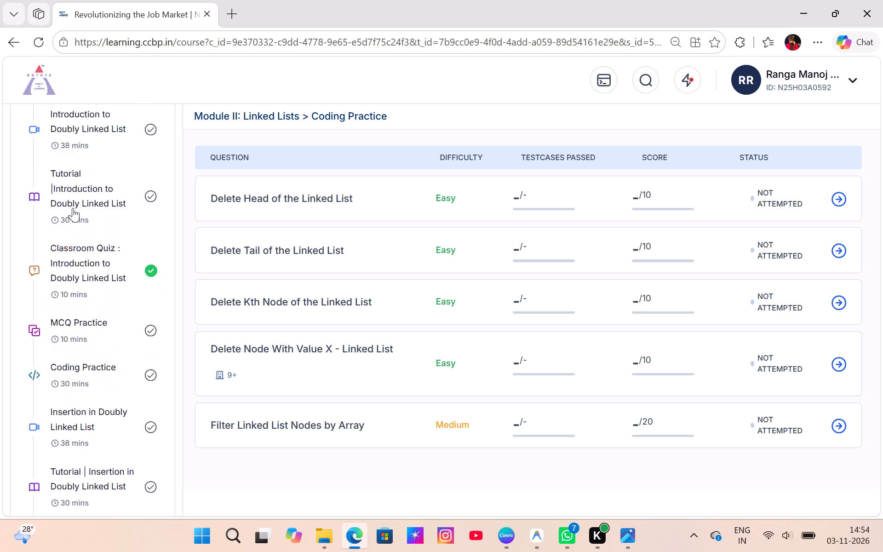
pyautogui.scroll(-3, 73, 208)
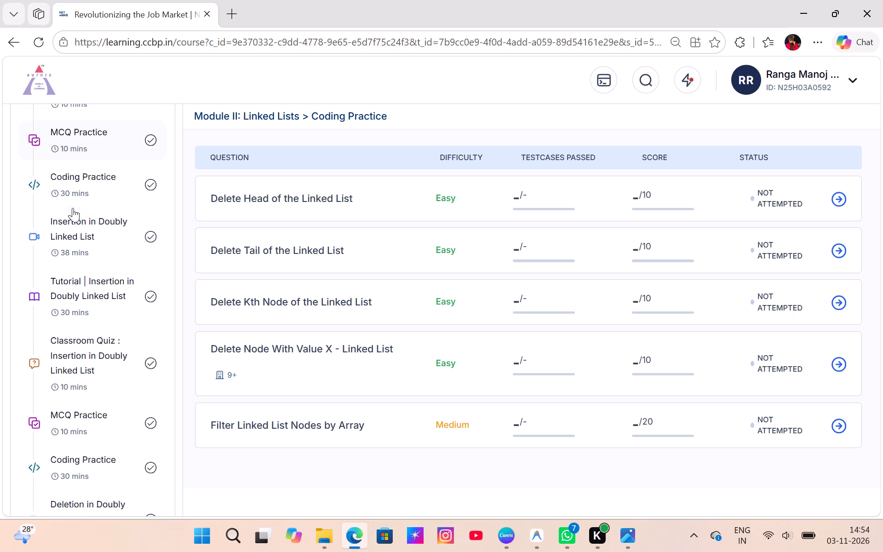
pyautogui.scroll(-4, 73, 208)
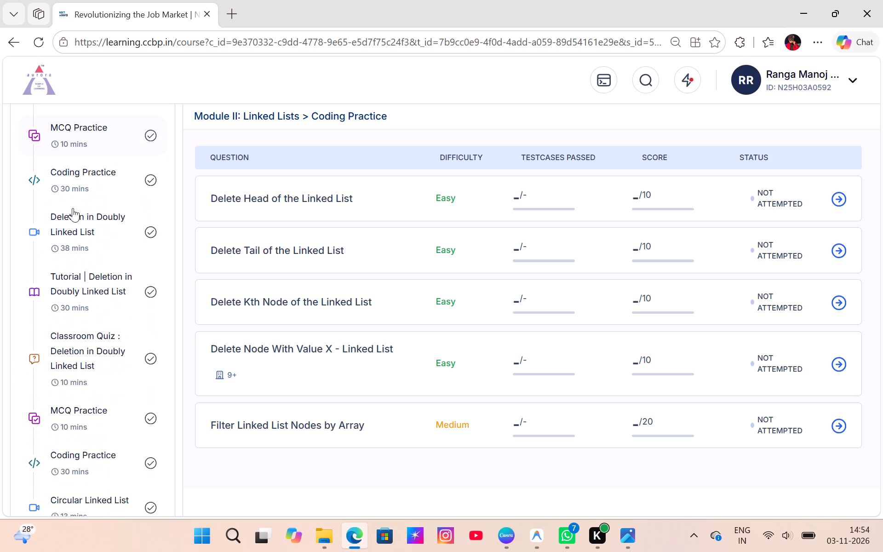
pyautogui.scroll(-4, 73, 208)
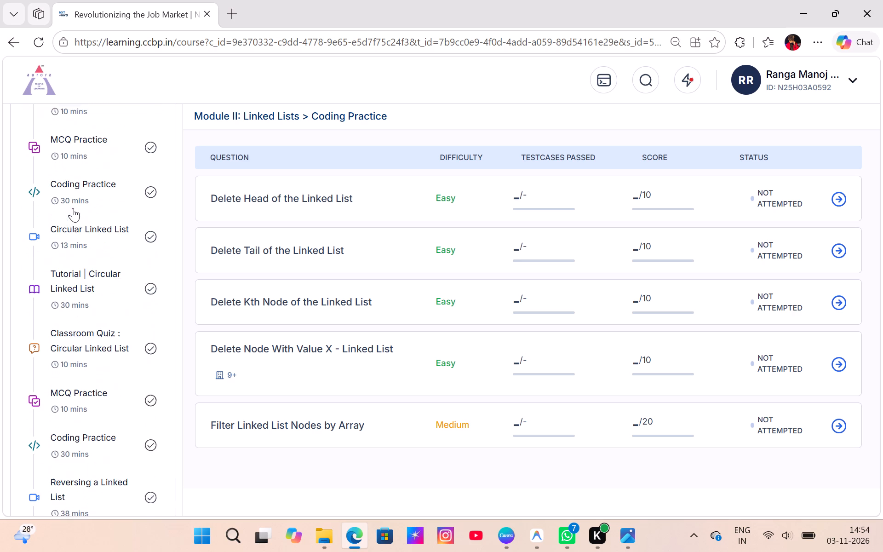
pyautogui.scroll(-1, 73, 208)
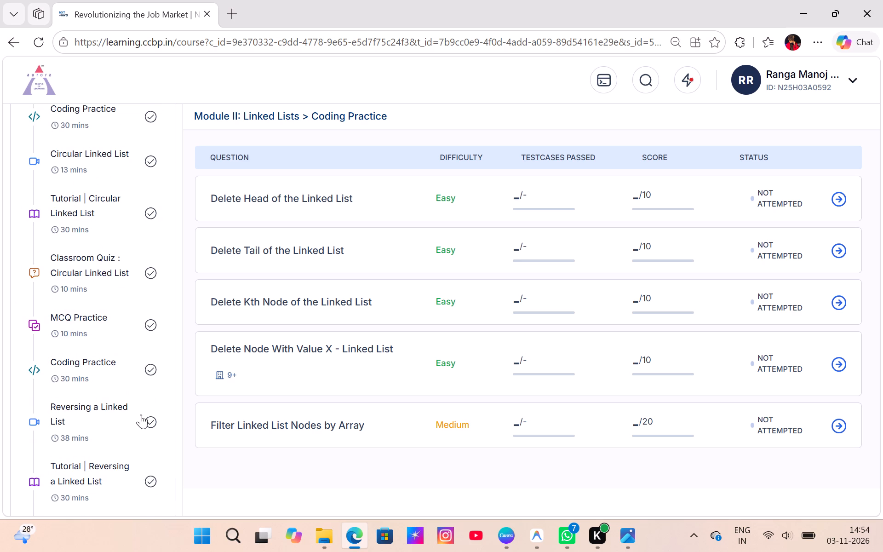
pyautogui.click(105, 360)
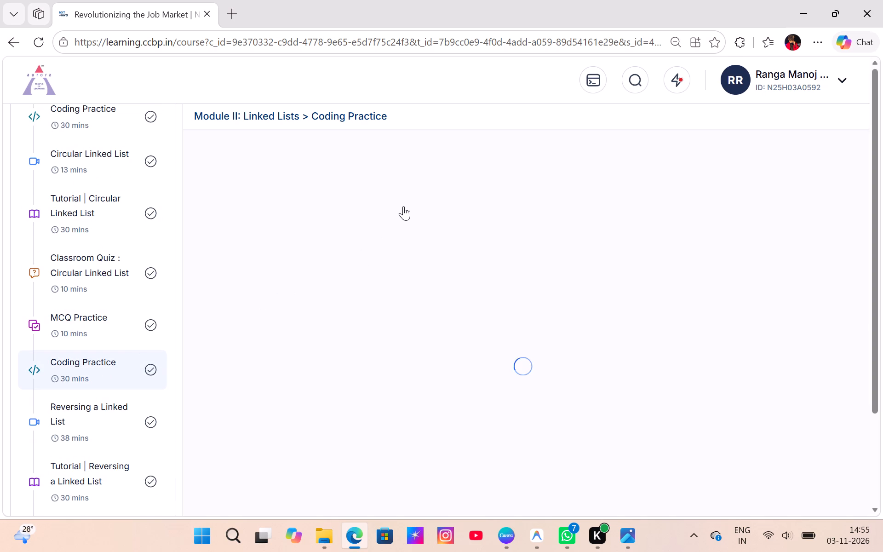
# Minimize the browser and the Canva collage window to get back to File Explorer's Home view.
pyautogui.click(818, 17)
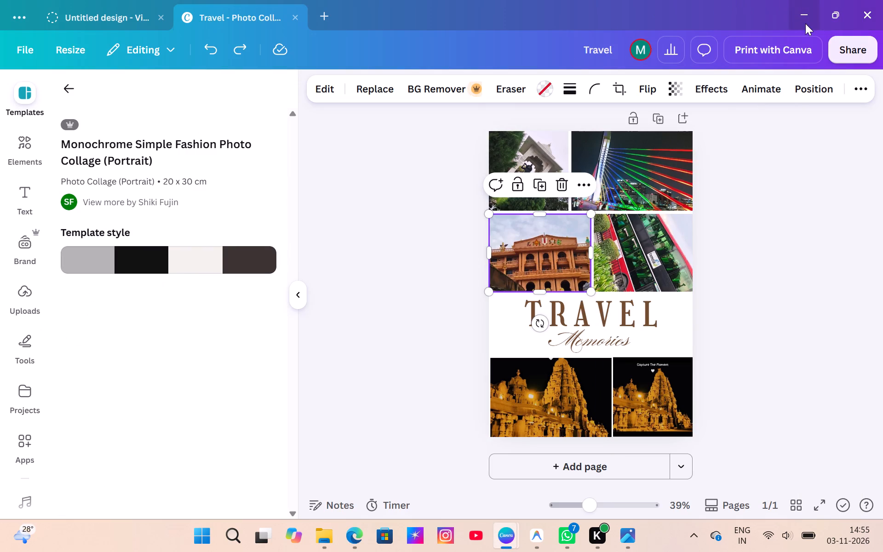
pyautogui.click(809, 15)
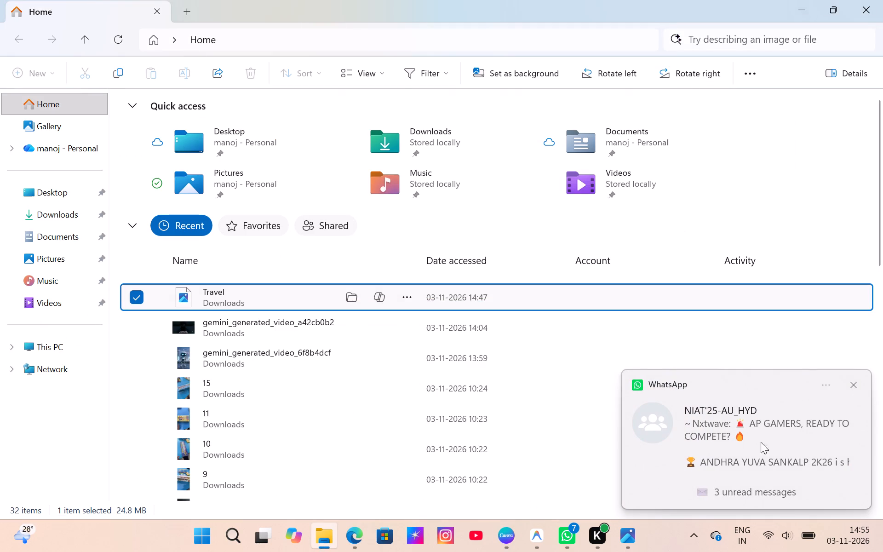